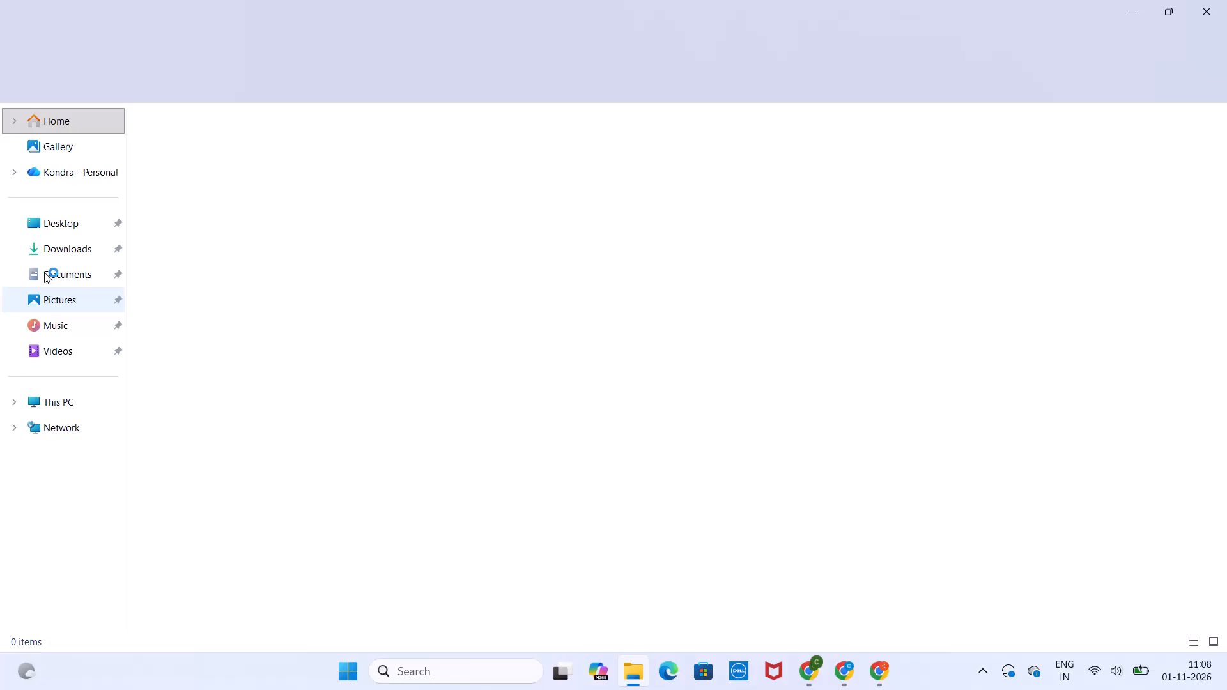
# Open the Downloads folder to examine its files.
pyautogui.click(66, 248)
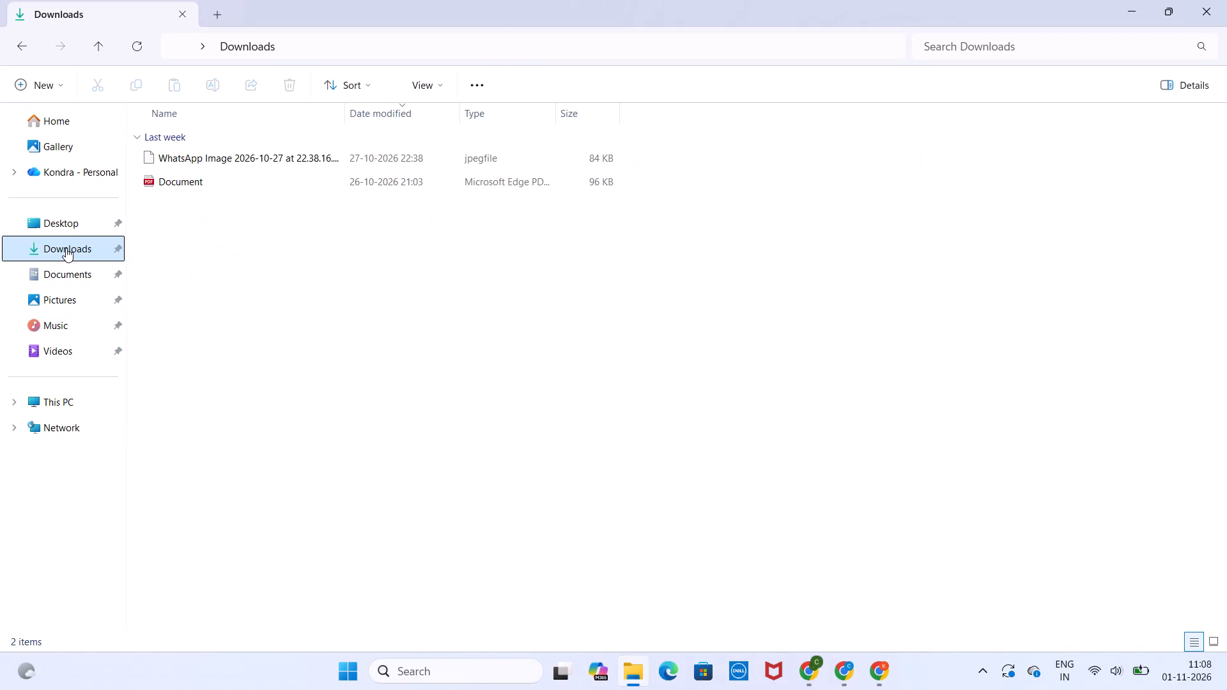
# Open the TEMP folder inside Users on the OS (C:) drive.
pyautogui.click(66, 401)
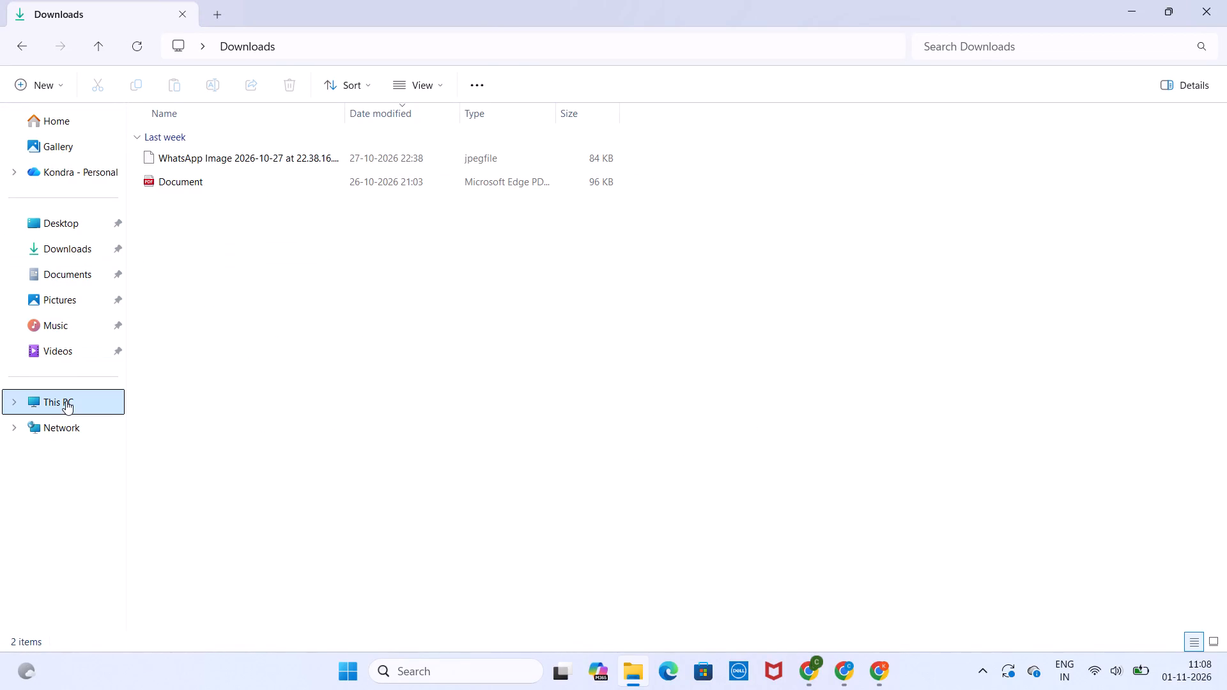
pyautogui.doubleClick(266, 142)
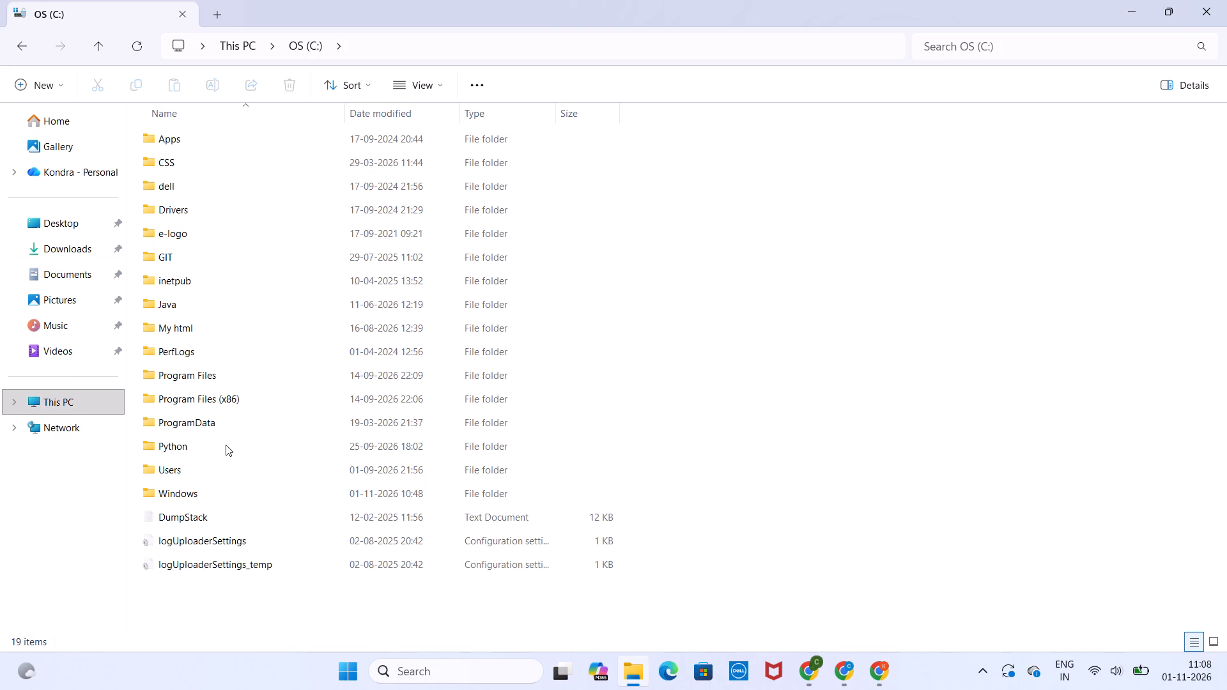
pyautogui.click(227, 467)
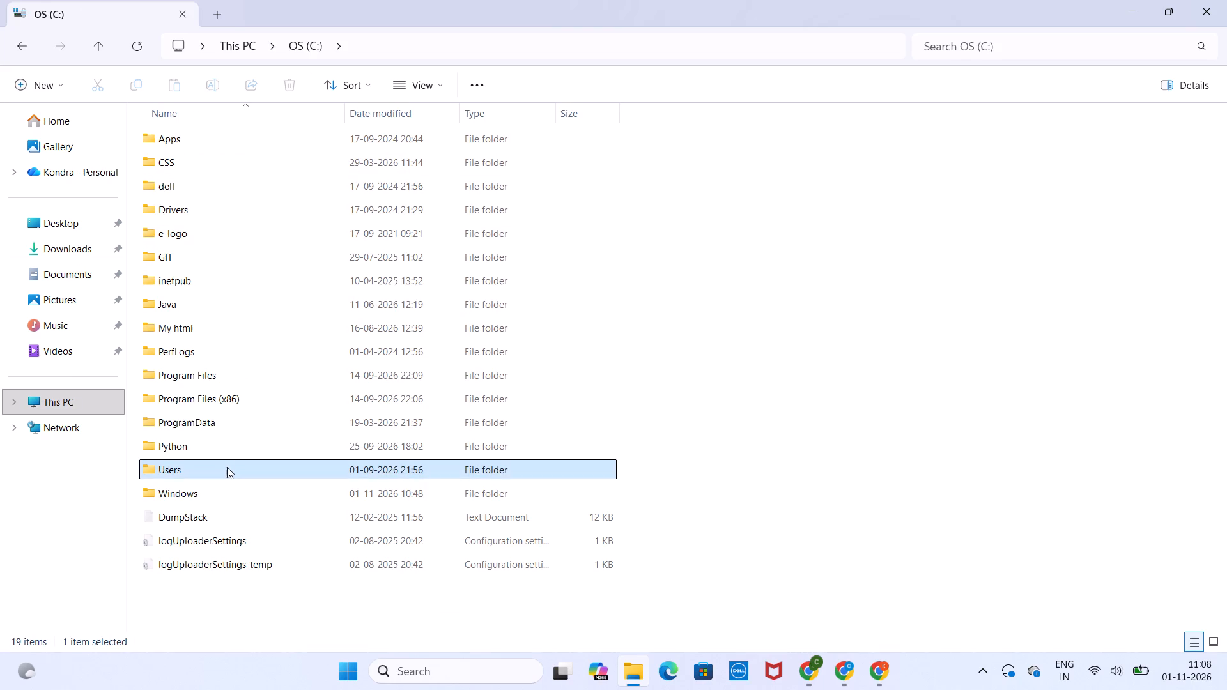
pyautogui.doubleClick(227, 467)
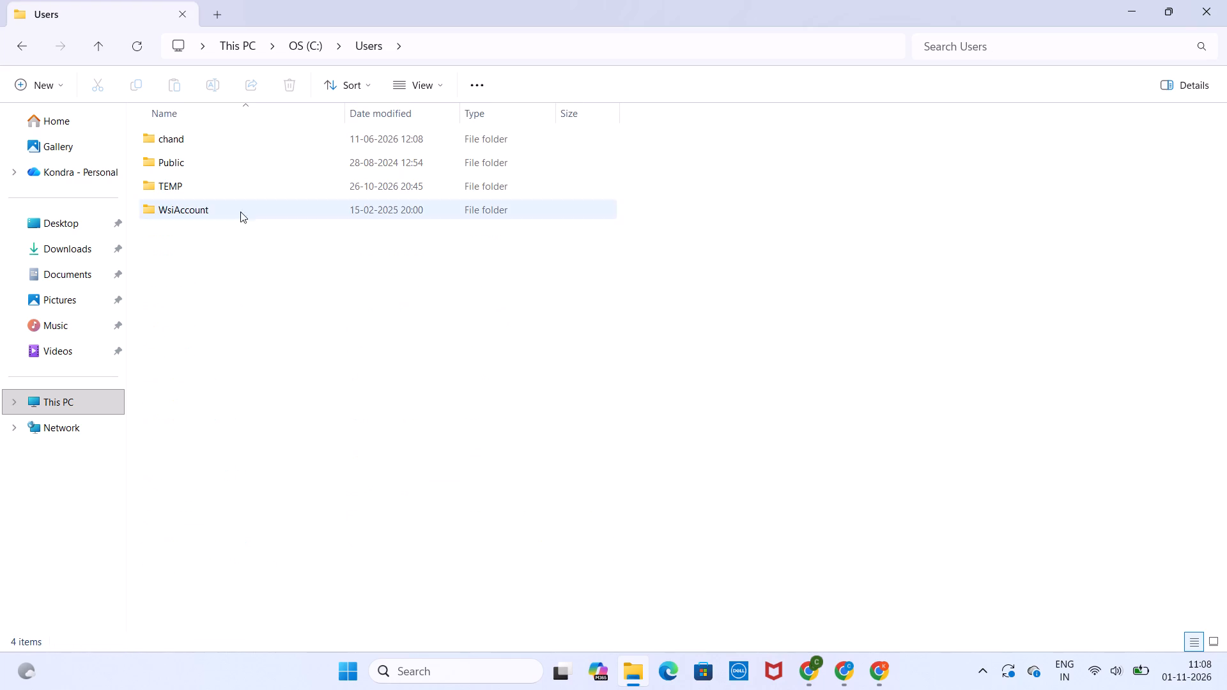
pyautogui.doubleClick(208, 192)
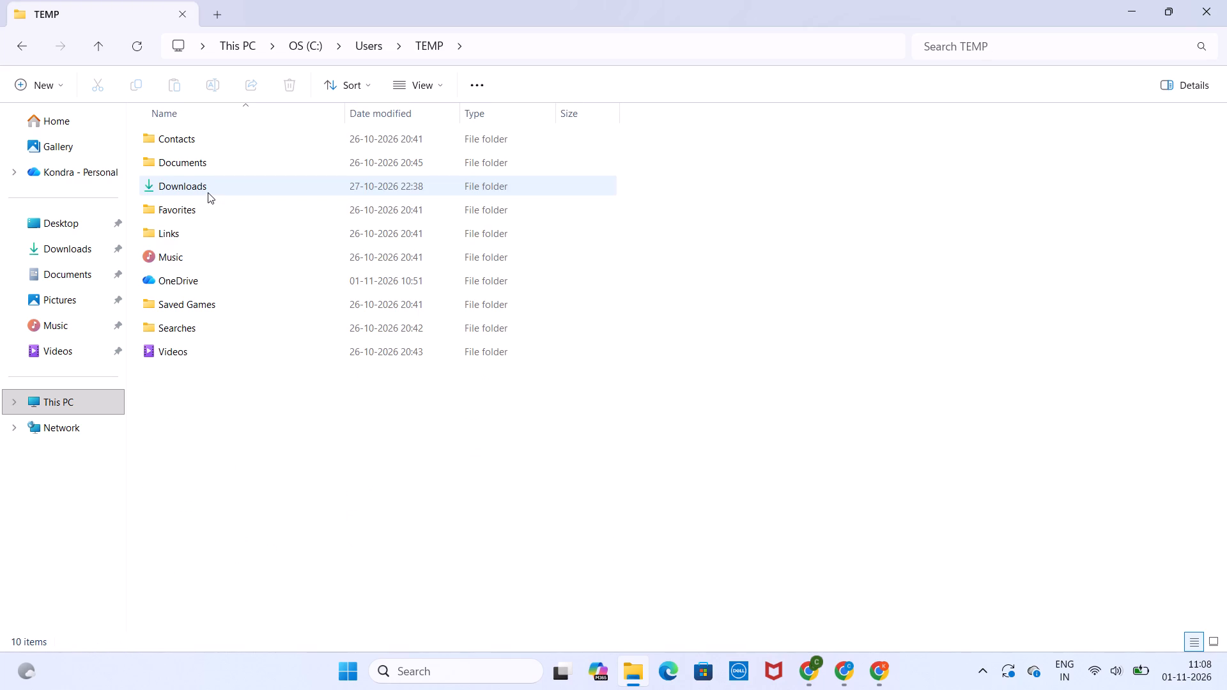
# Check the contents of TEMP's Downloads and Documents subfolders, returning to the TEMP folder after each.
pyautogui.doubleClick(213, 193)
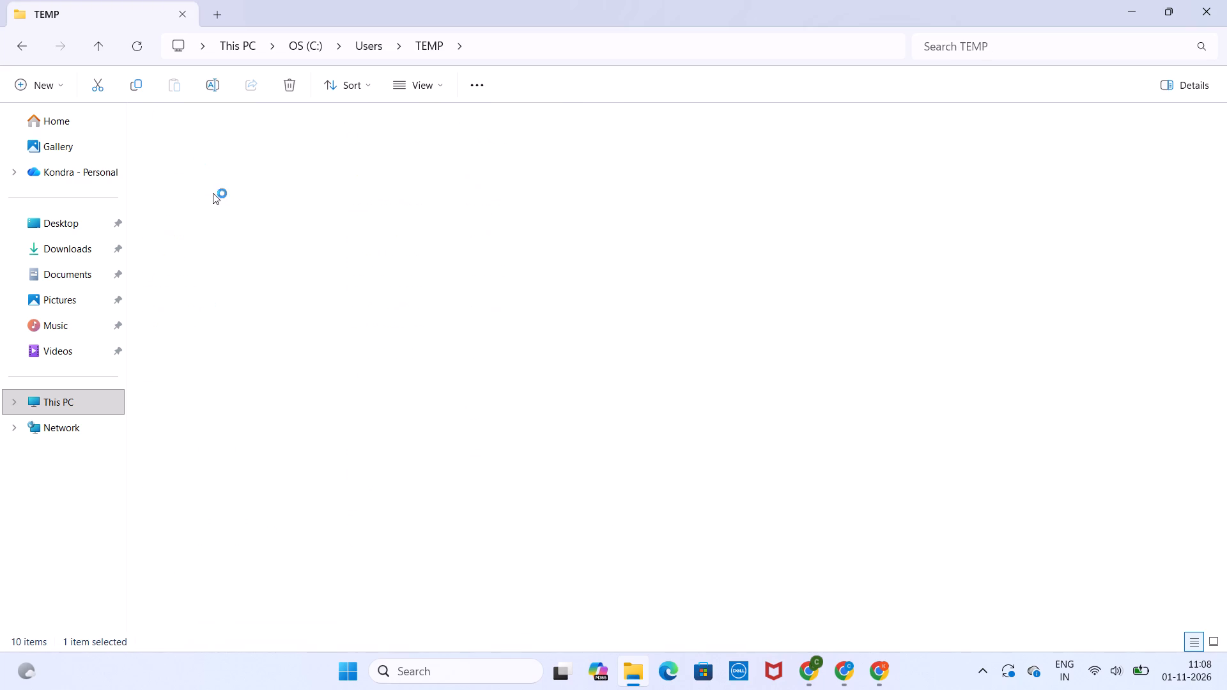
pyautogui.click(20, 47)
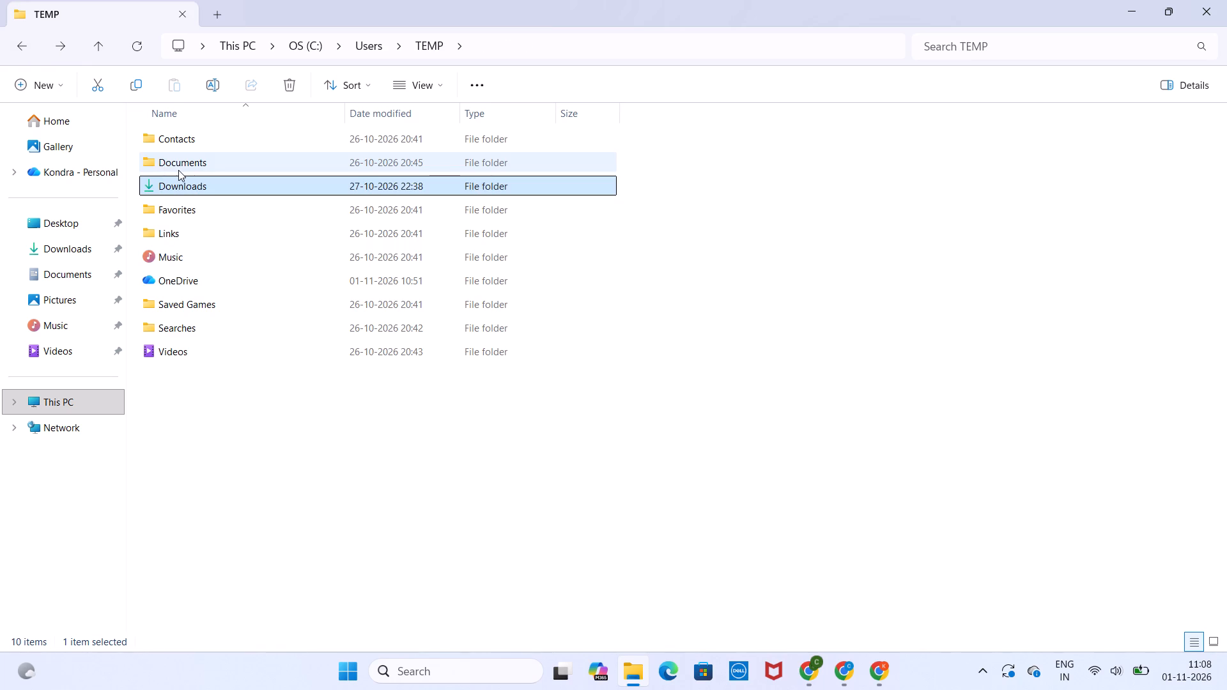
pyautogui.doubleClick(178, 170)
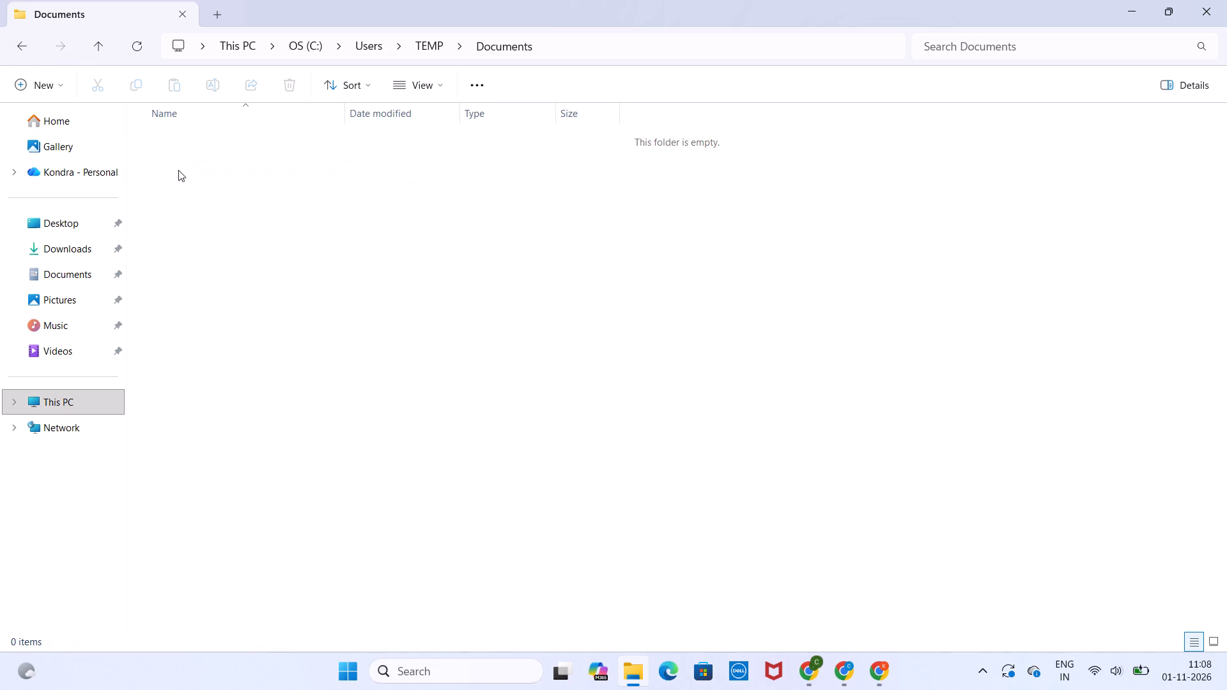
pyautogui.click(22, 48)
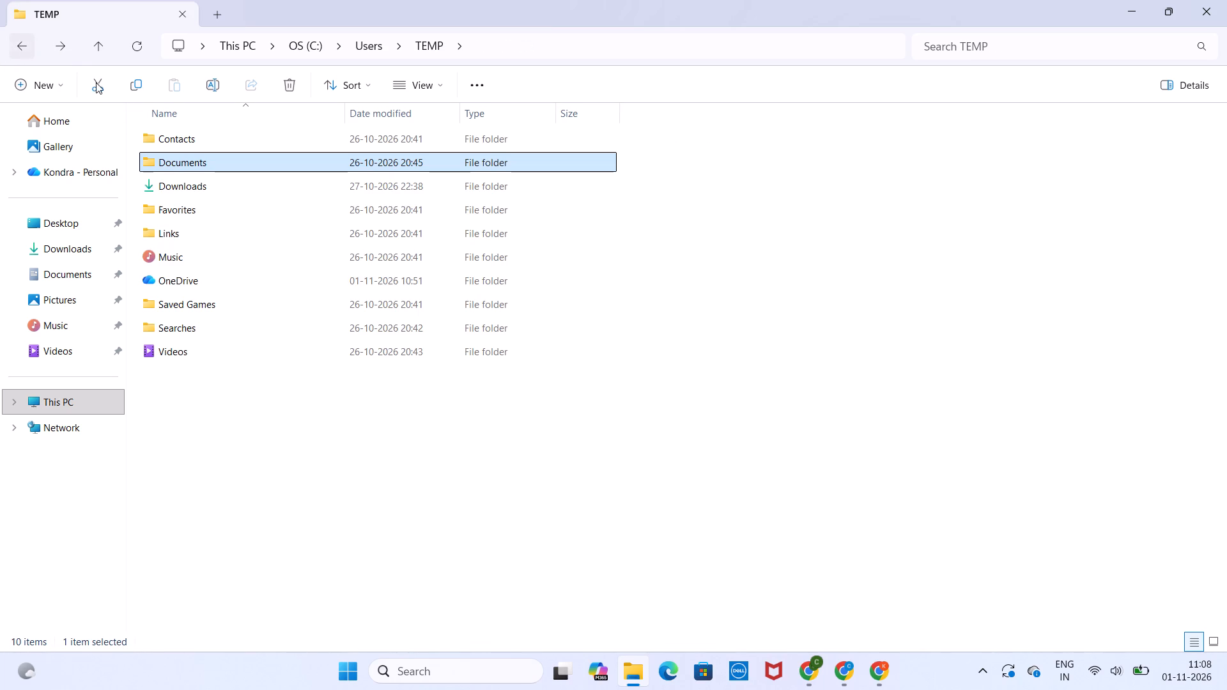
# Open the Documents folder inside the personal OneDrive.
pyautogui.click(27, 43)
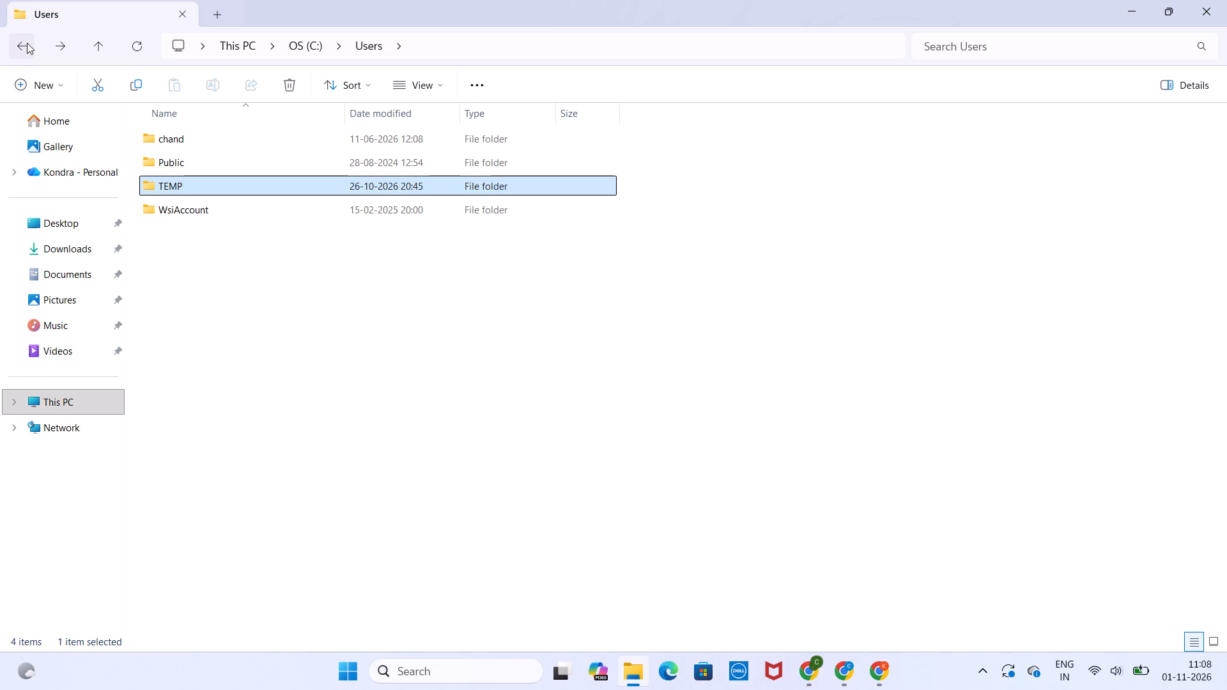
pyautogui.click(27, 43)
pyautogui.click(27, 43)
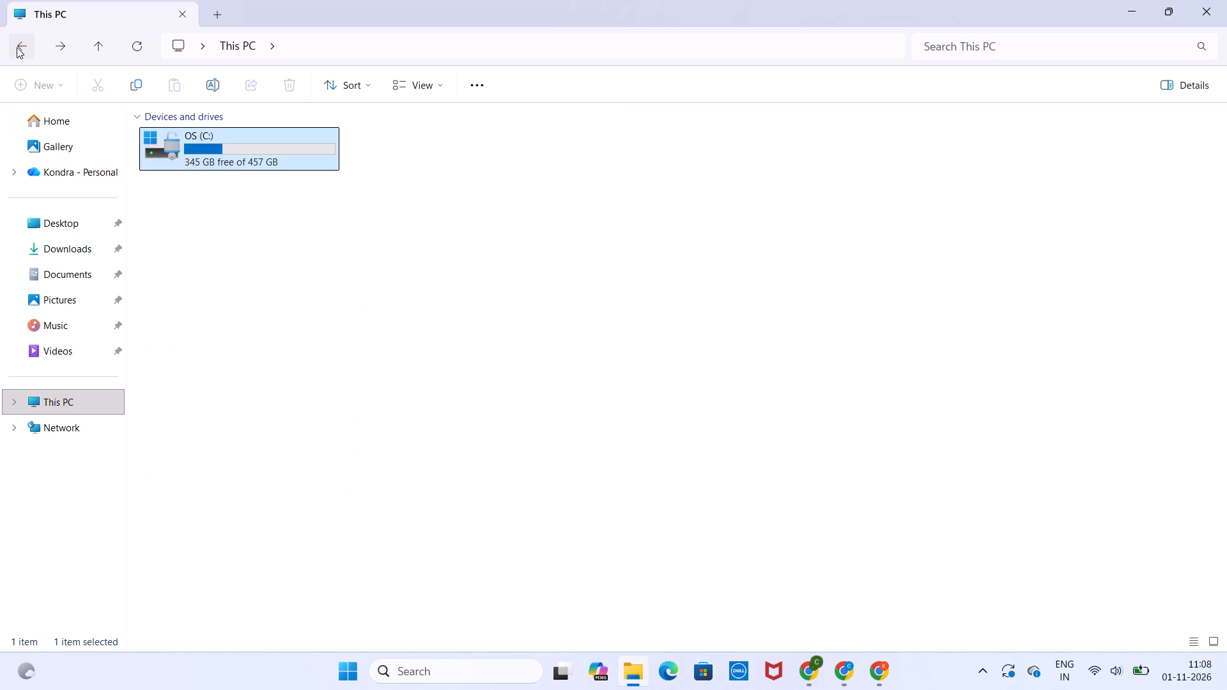
pyautogui.click(18, 47)
pyautogui.click(18, 47)
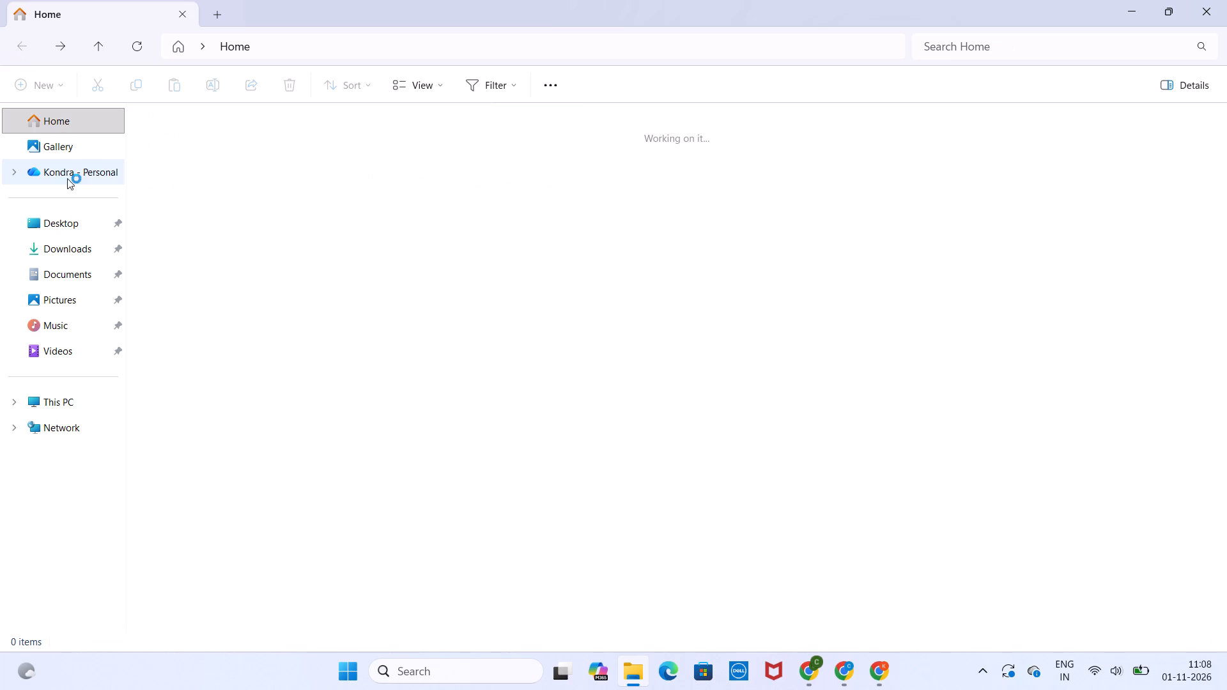
pyautogui.click(81, 169)
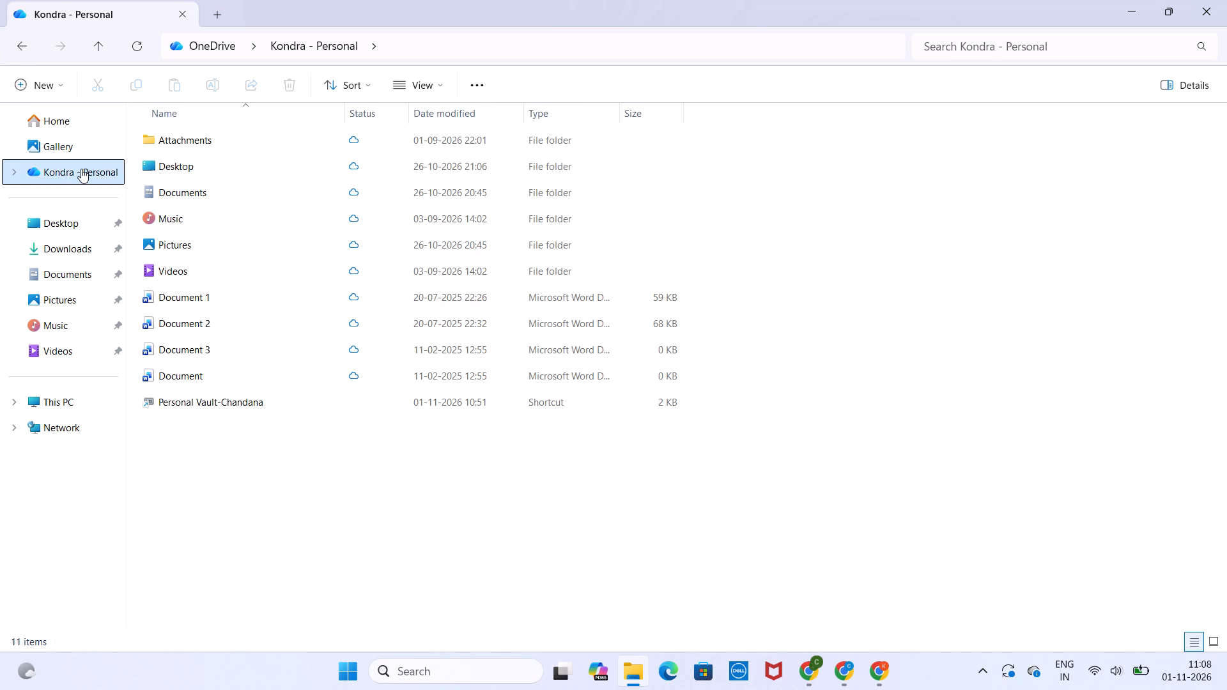
pyautogui.click(202, 186)
pyautogui.doubleClick(213, 189)
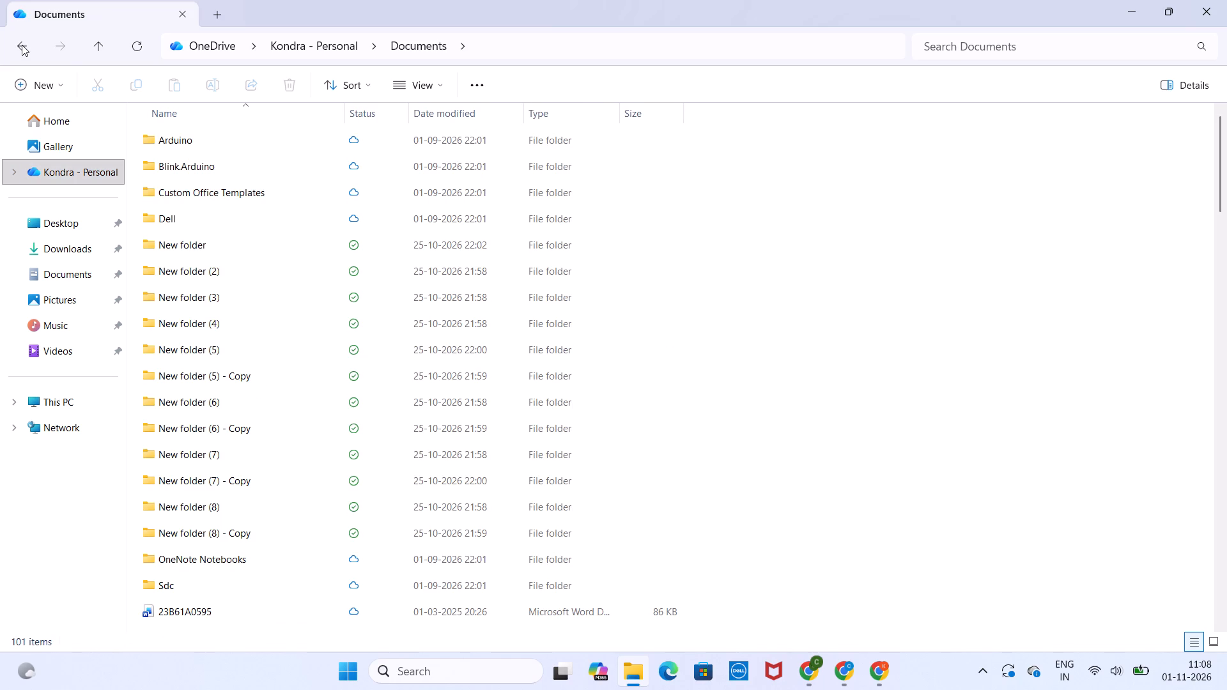
# Delete the folders New folder (2), New folder (3), New folder (4), New folder (5) and New folder (5) - Copy.
pyautogui.click(203, 261)
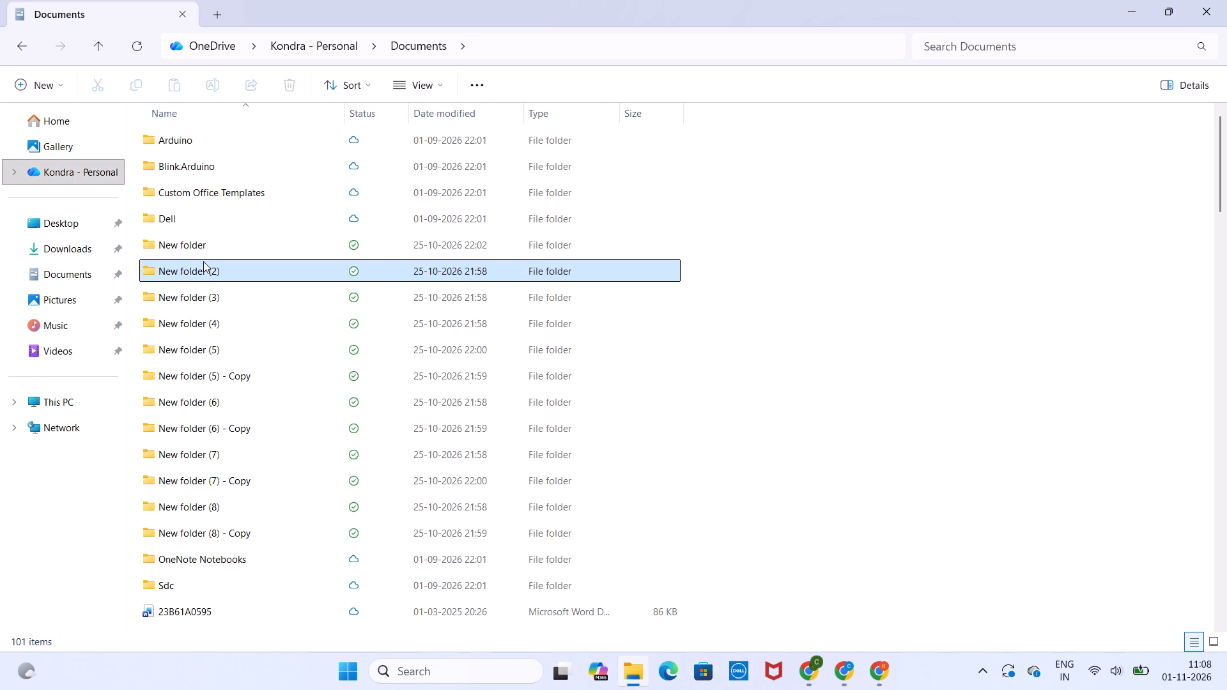
pyautogui.click(210, 270)
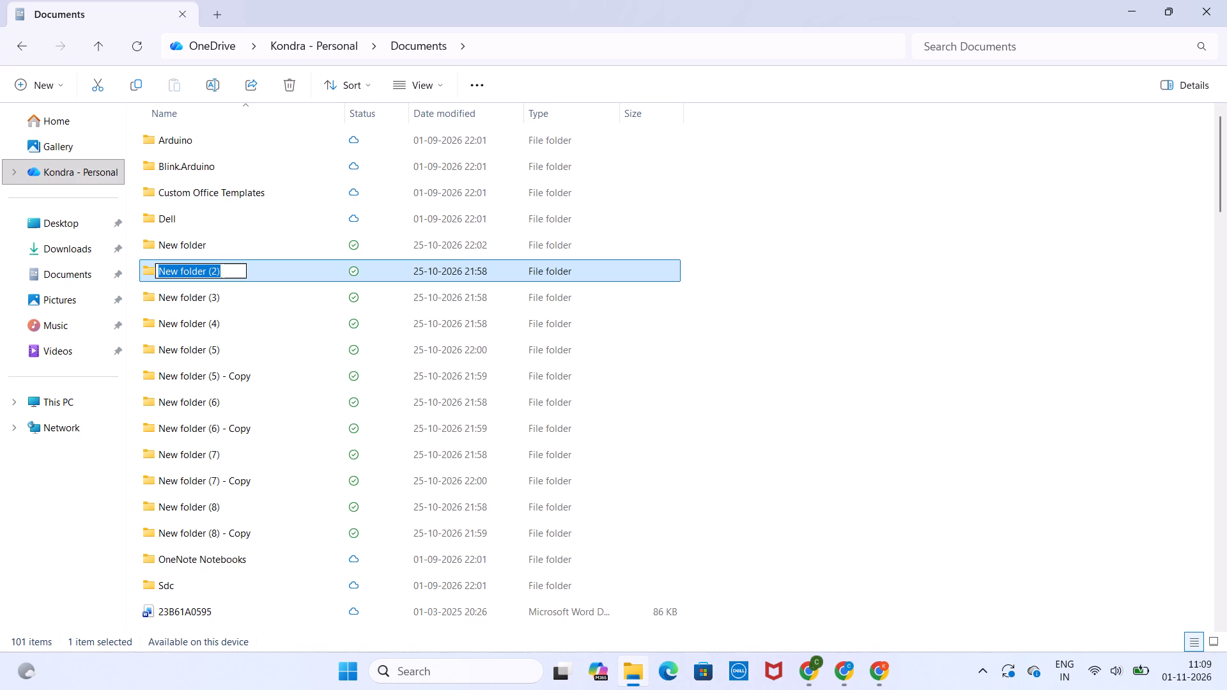
pyautogui.click(273, 295)
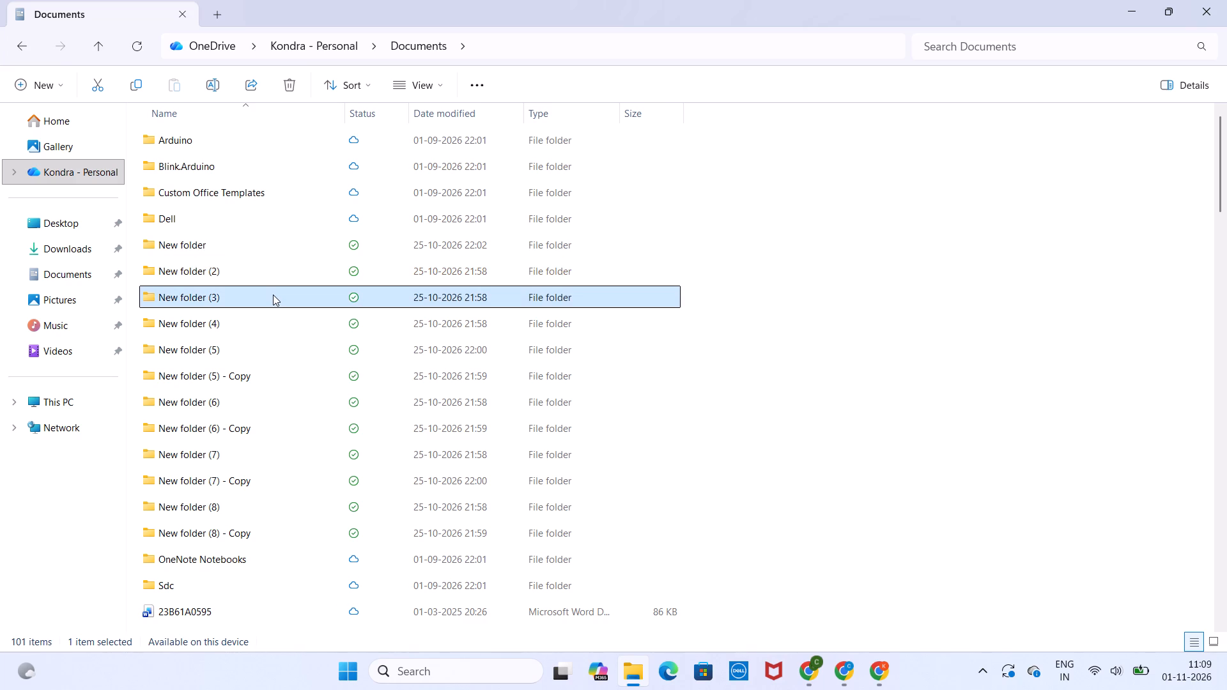
pyautogui.keyDown('ctrl'); pyautogui.click(260, 278); pyautogui.keyUp('ctrl')
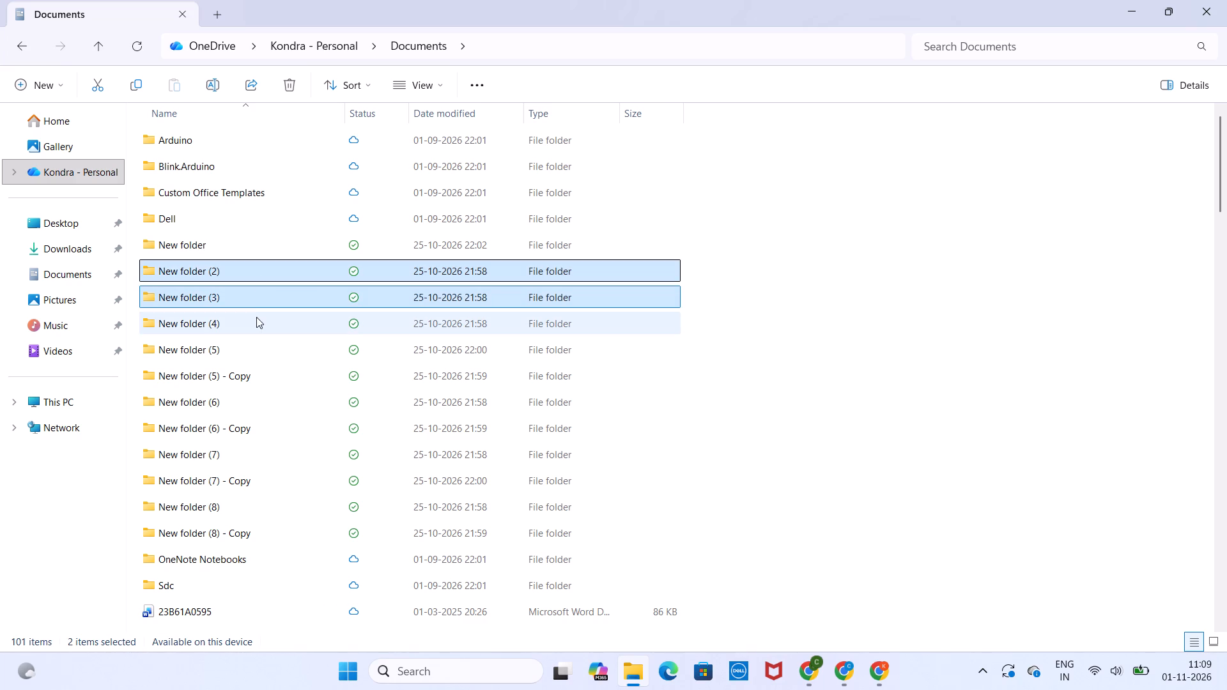
pyautogui.keyDown('ctrl'); pyautogui.click(256, 324); pyautogui.keyUp('ctrl')
pyautogui.keyDown('ctrl'); pyautogui.click(256, 340); pyautogui.keyUp('ctrl')
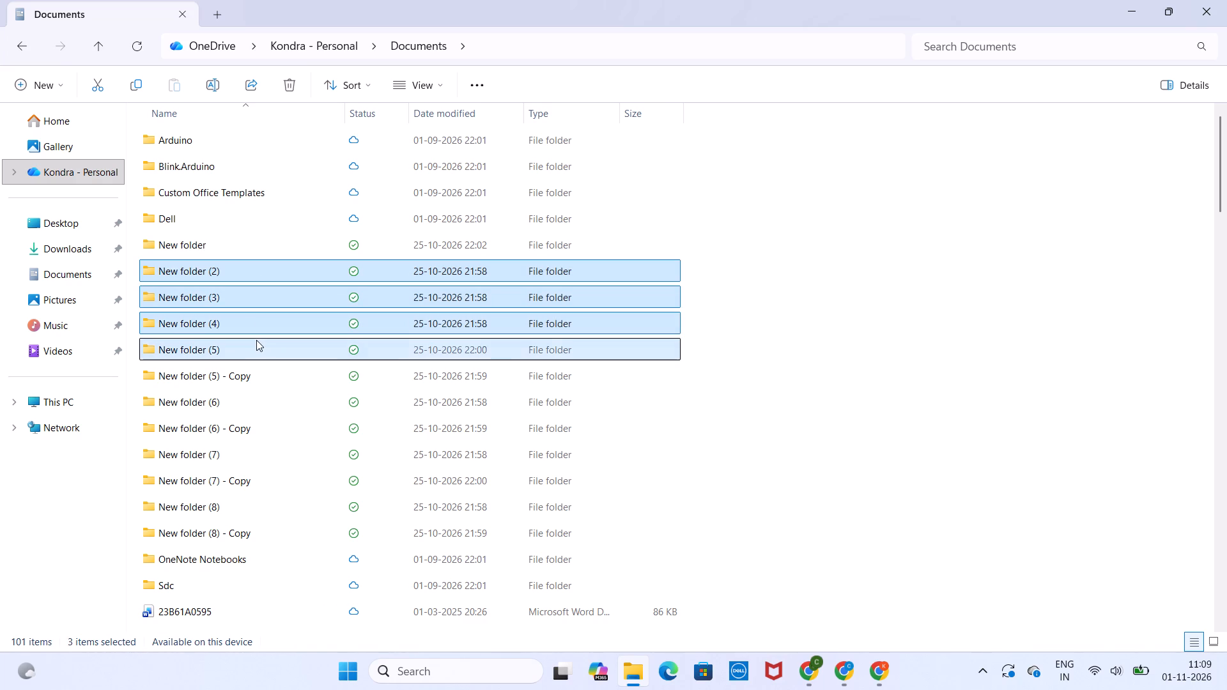
pyautogui.keyDown('ctrl'); pyautogui.click(258, 368); pyautogui.keyUp('ctrl')
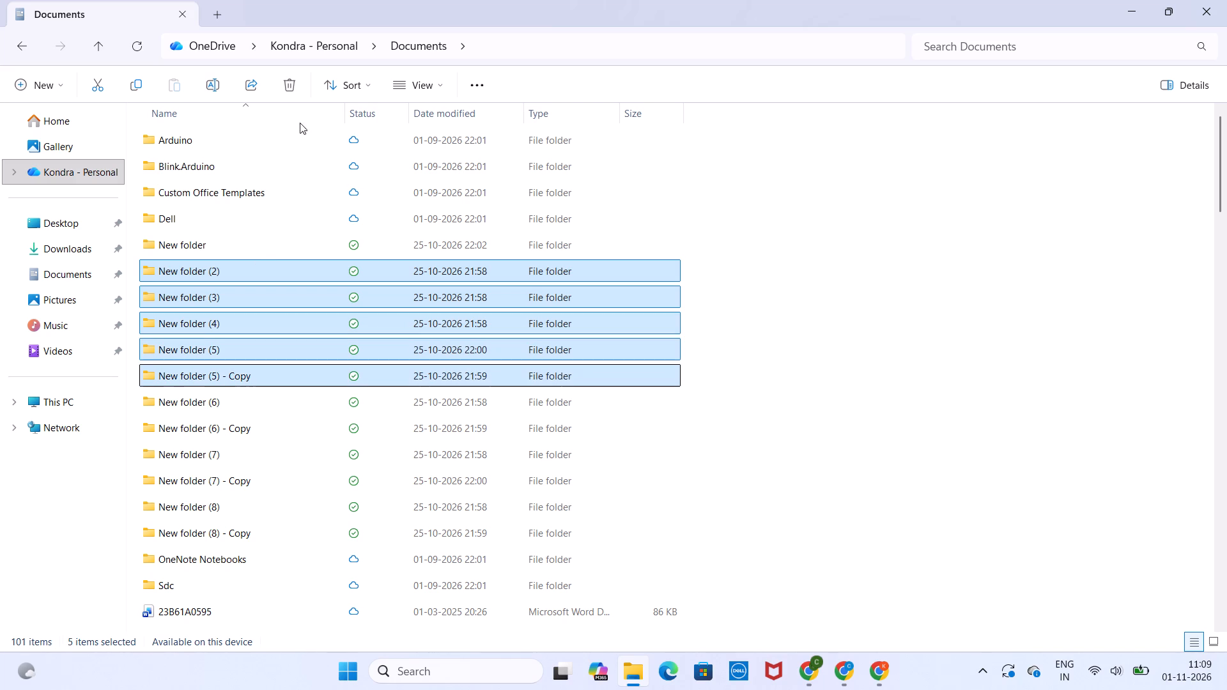
pyautogui.click(292, 87)
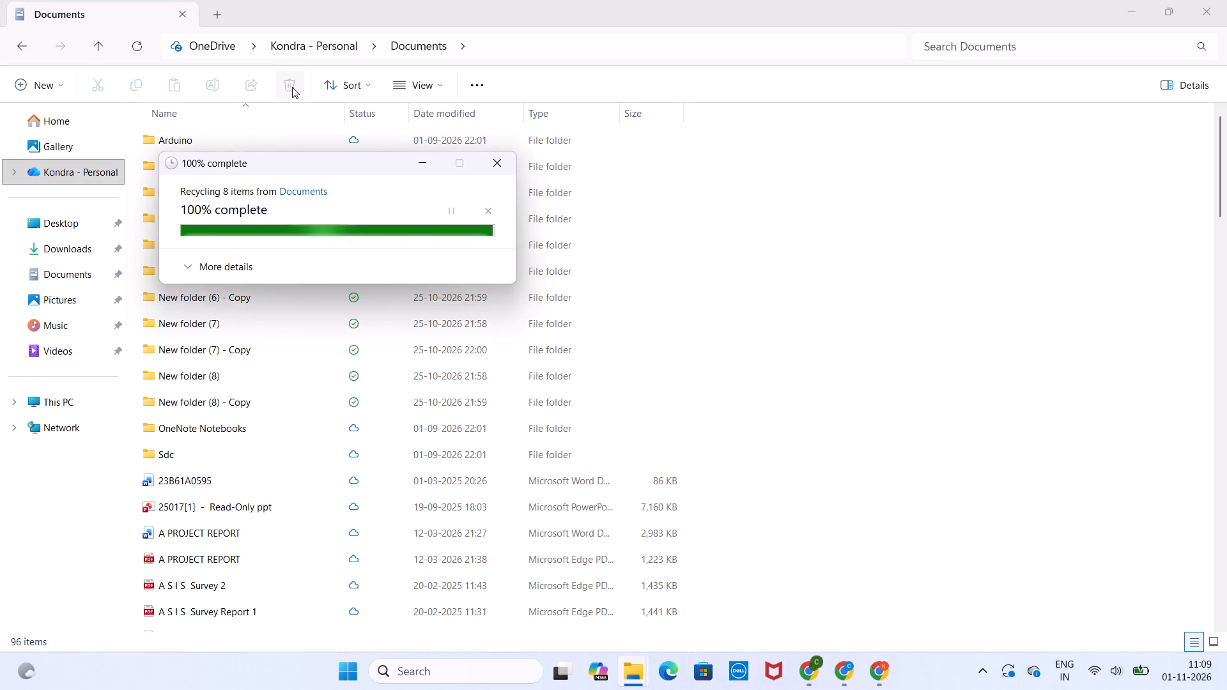
# Delete the folders New folder (6), (7) and (8) together with their three Copy folders.
pyautogui.click(219, 268)
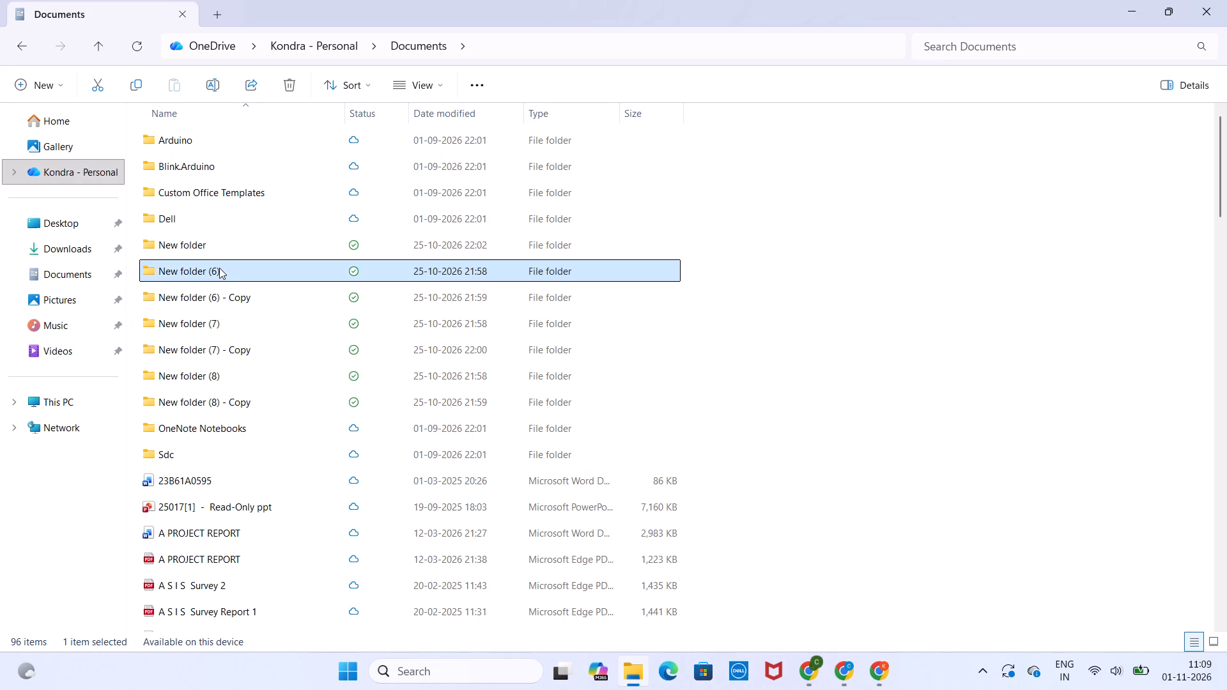
pyautogui.keyDown('ctrl'); pyautogui.click(223, 296); pyautogui.keyUp('ctrl')
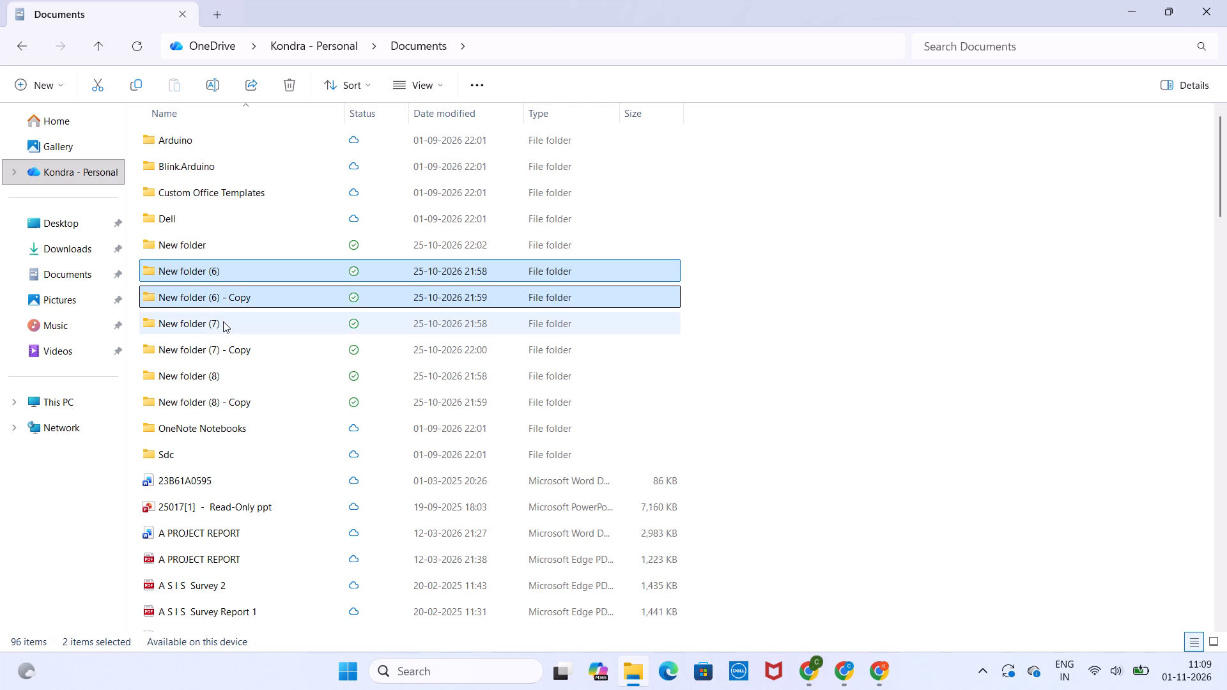
pyautogui.keyDown('ctrl'); pyautogui.click(223, 321); pyautogui.keyUp('ctrl')
pyautogui.keyDown('ctrl'); pyautogui.click(231, 347); pyautogui.keyUp('ctrl')
pyautogui.keyDown('ctrl'); pyautogui.click(231, 374); pyautogui.keyUp('ctrl')
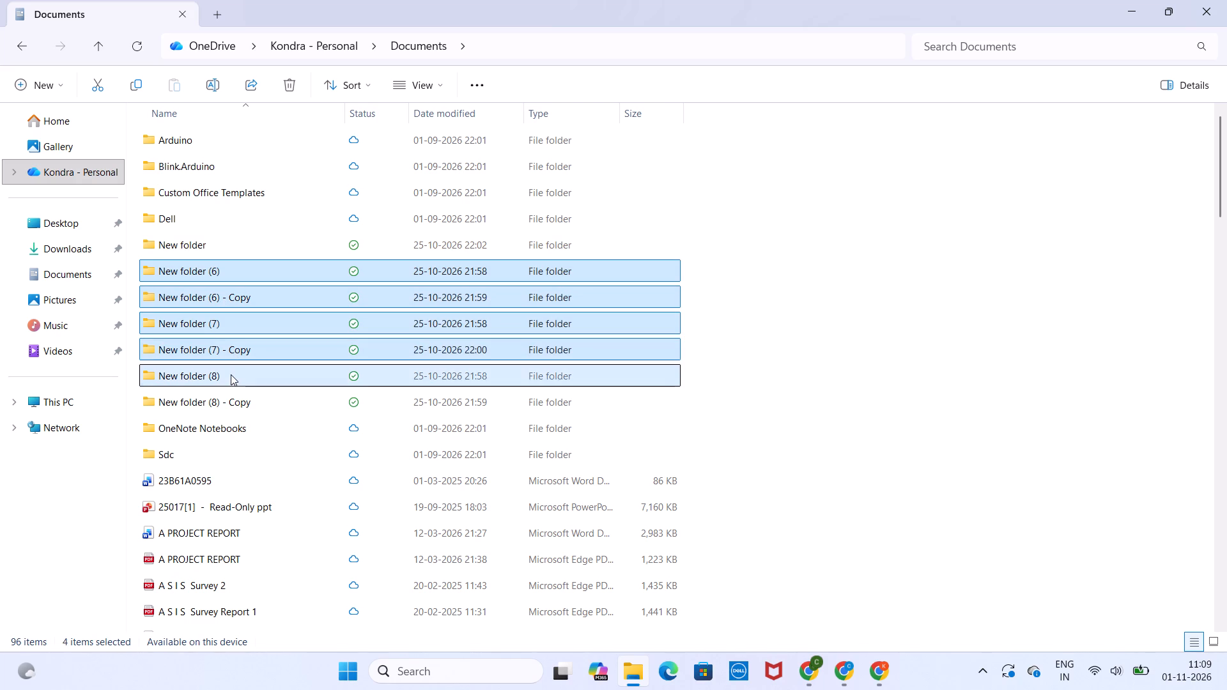
pyautogui.keyDown('ctrl'); pyautogui.click(235, 410); pyautogui.keyUp('ctrl')
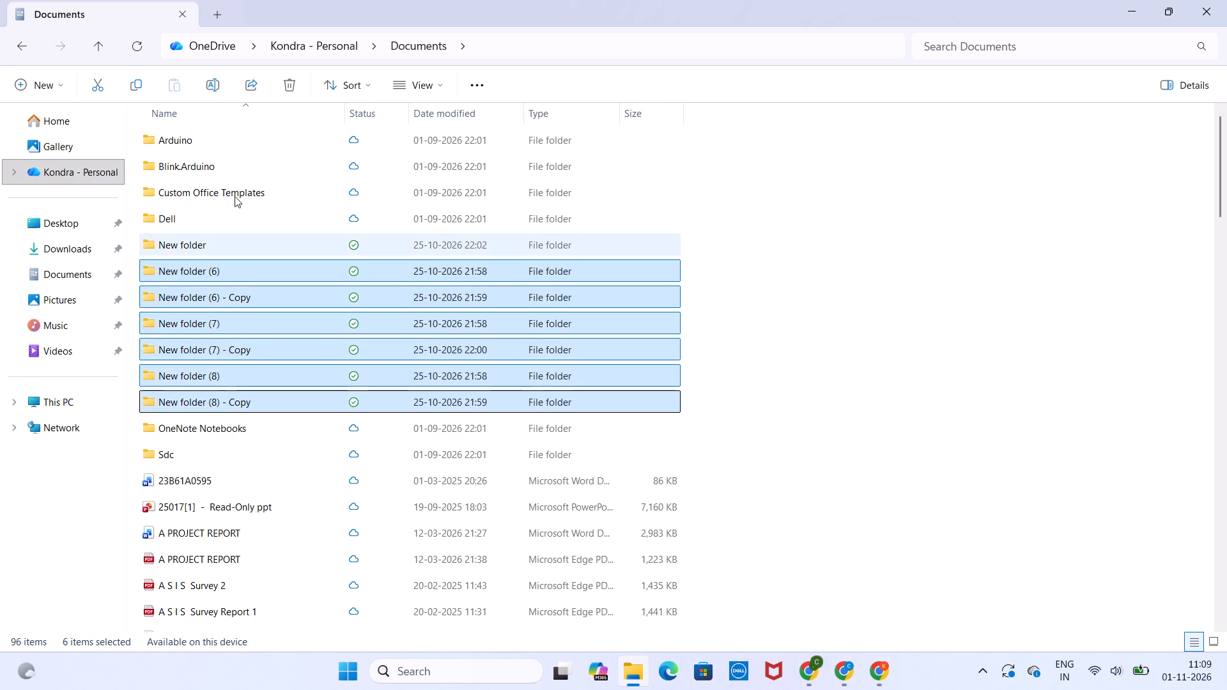
pyautogui.click(289, 89)
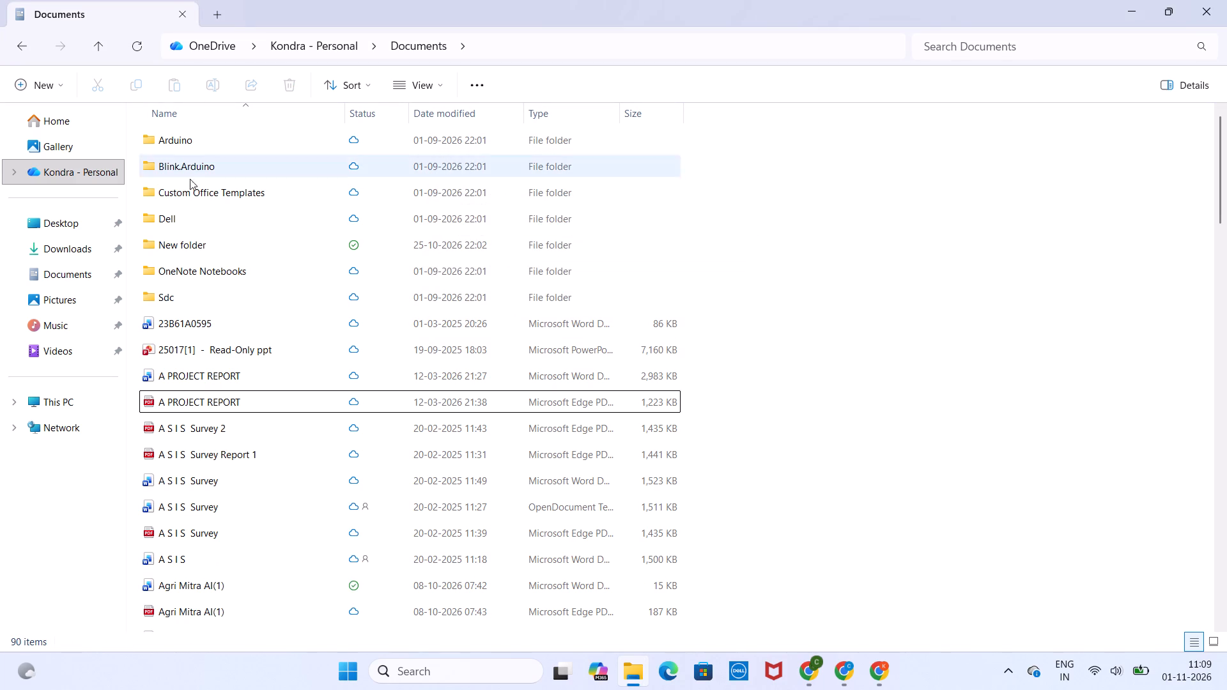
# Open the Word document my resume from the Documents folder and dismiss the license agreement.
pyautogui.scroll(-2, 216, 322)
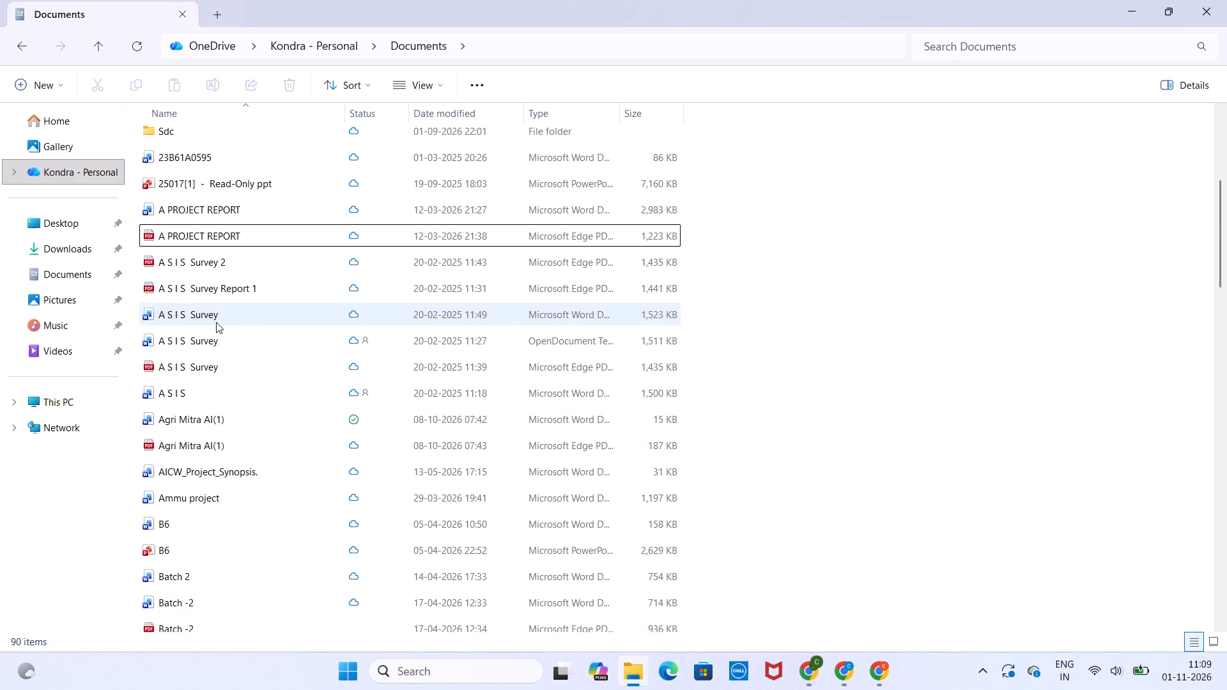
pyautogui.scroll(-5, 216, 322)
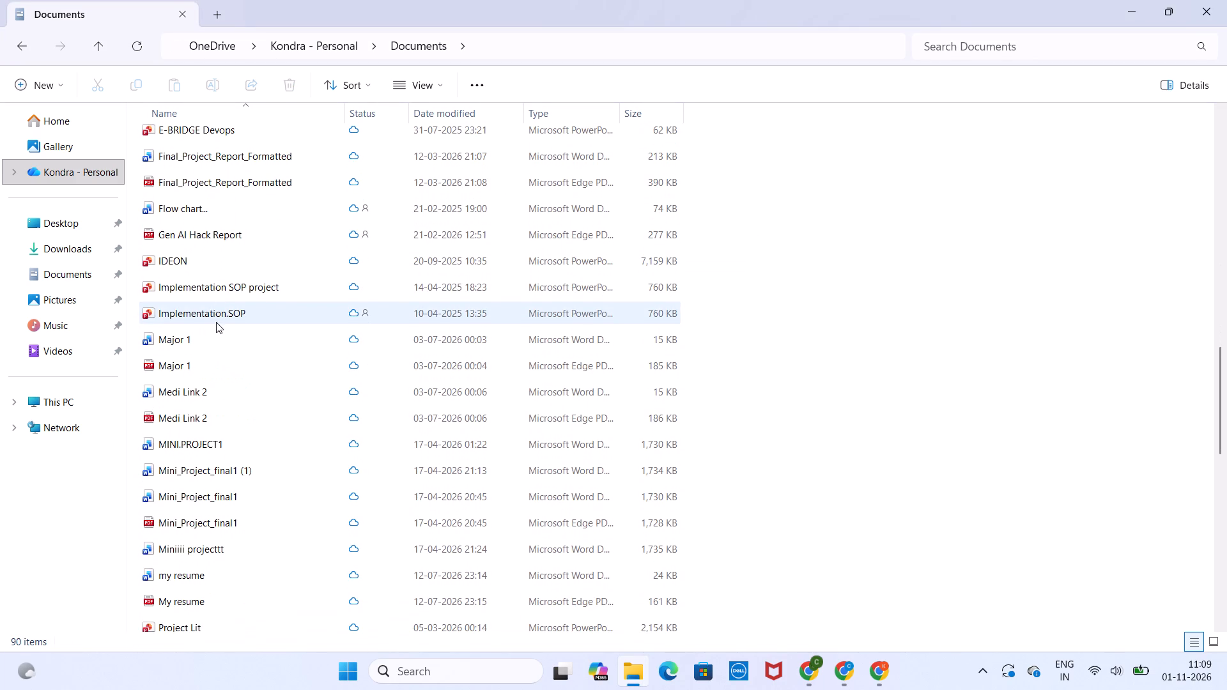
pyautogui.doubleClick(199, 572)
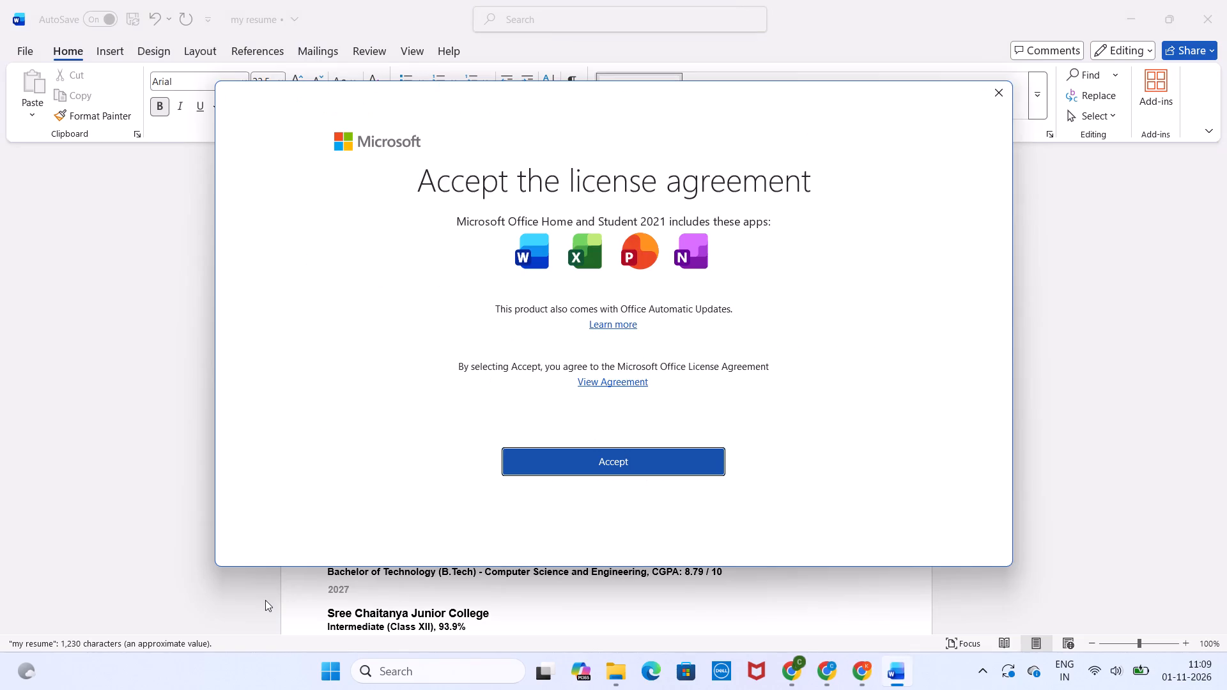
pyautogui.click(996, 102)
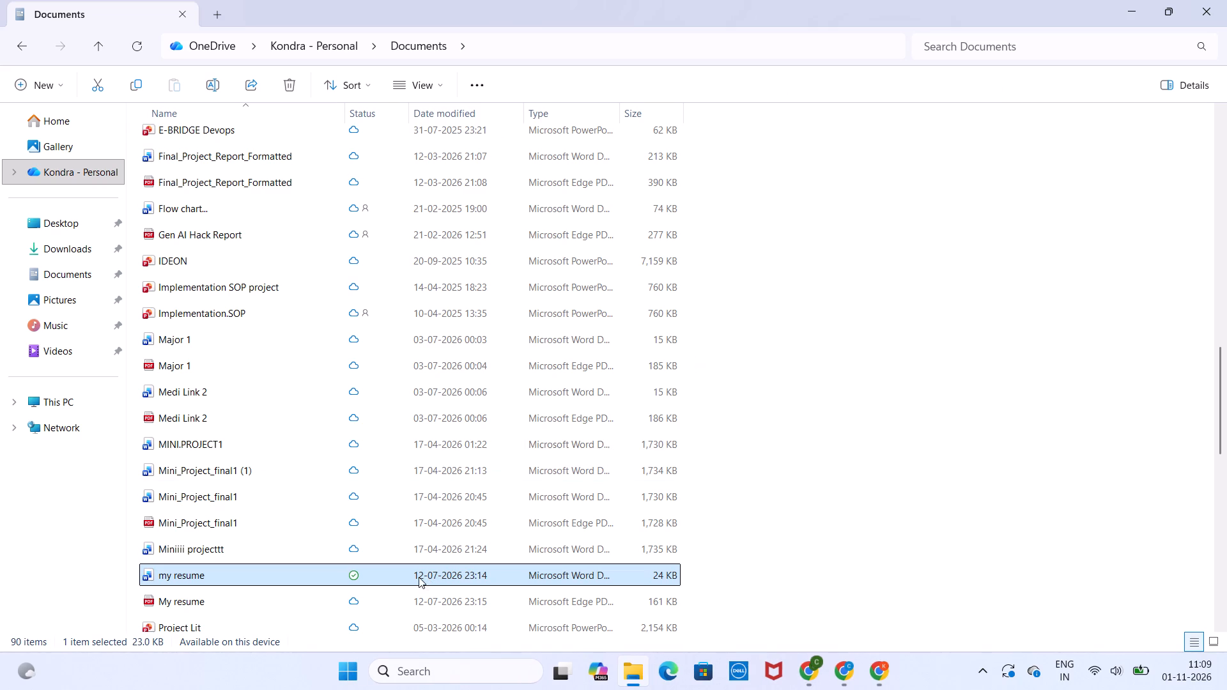
# Open the My resume PDF with Word just once and convert it to an editable document.
pyautogui.doubleClick(323, 611)
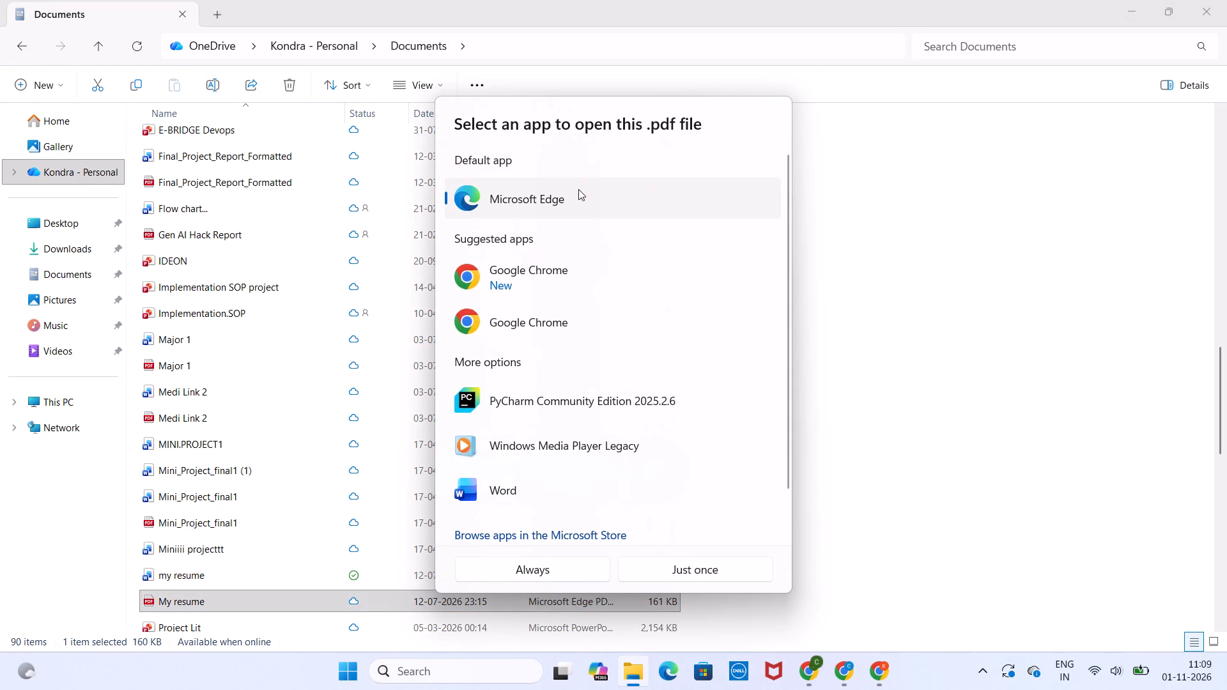
pyautogui.click(520, 492)
pyautogui.click(662, 565)
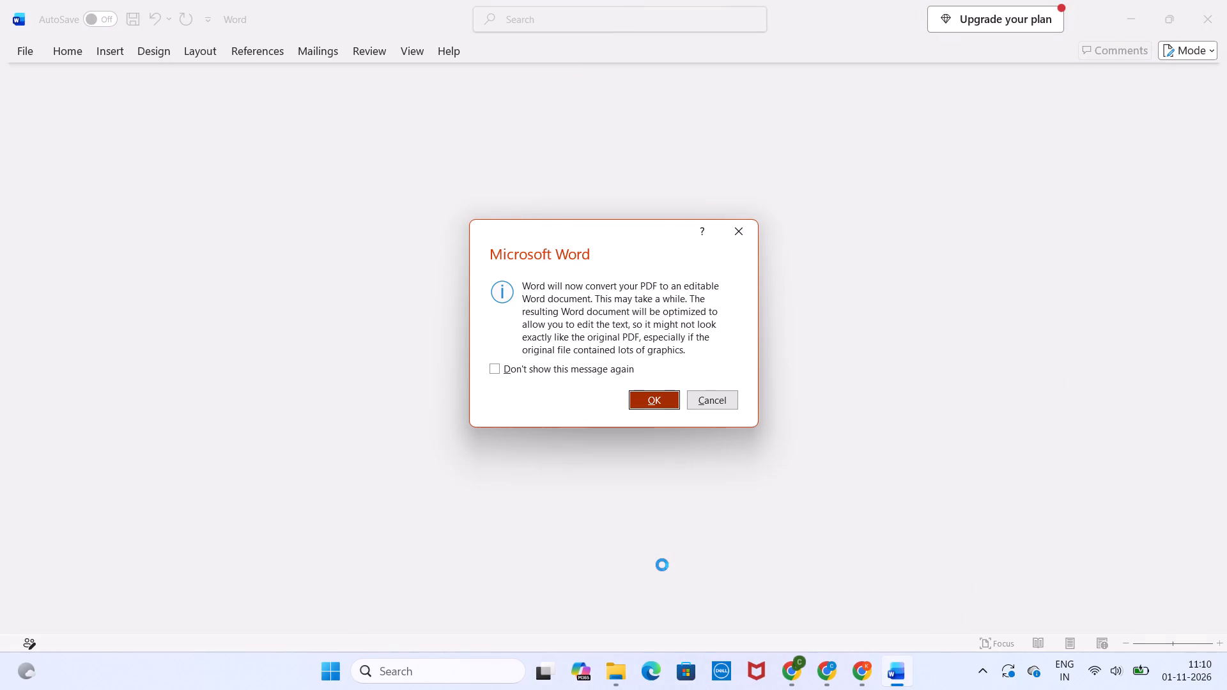
pyautogui.click(657, 405)
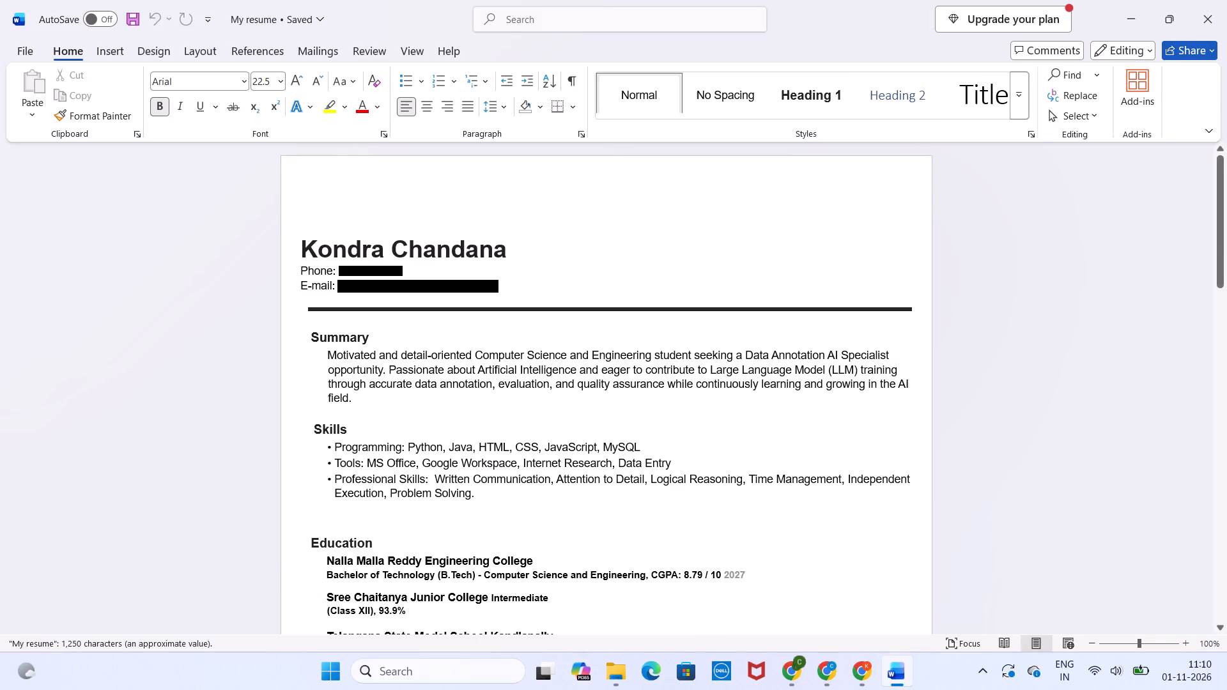
# Accept the Microsoft Office license agreement.
pyautogui.click(647, 466)
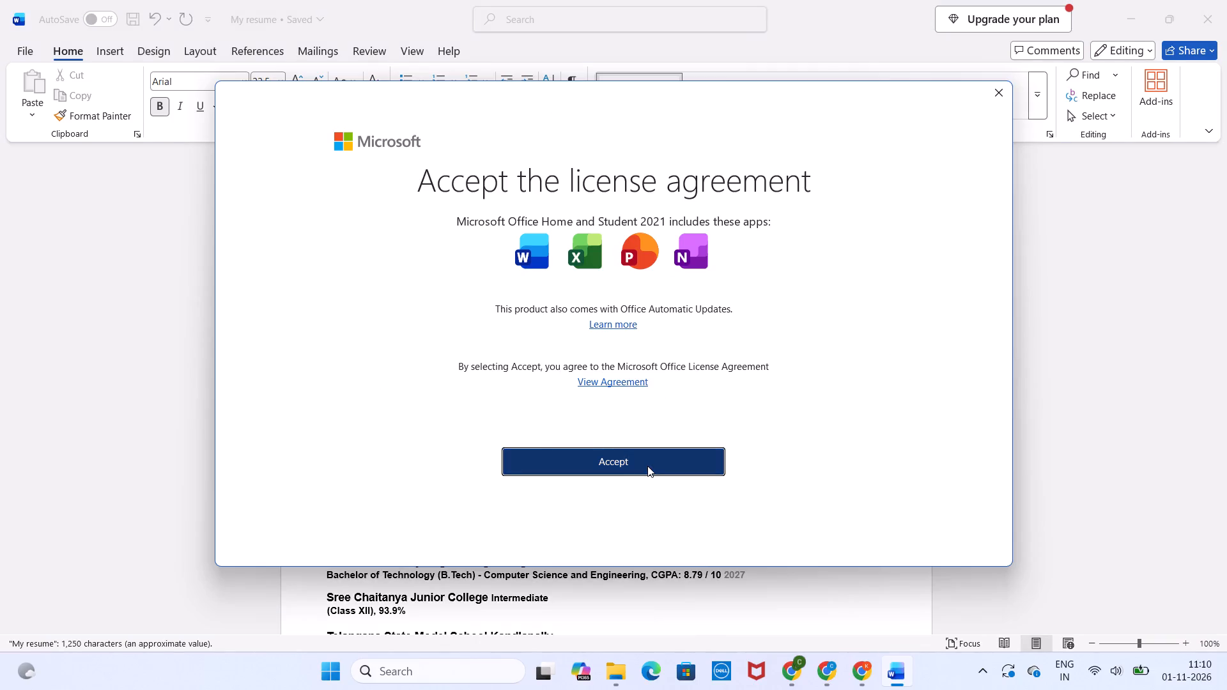
# Insert a blank line above Solar E-Bike Dashboard in the resume's Projects section.
pyautogui.scroll(-1, 571, 461)
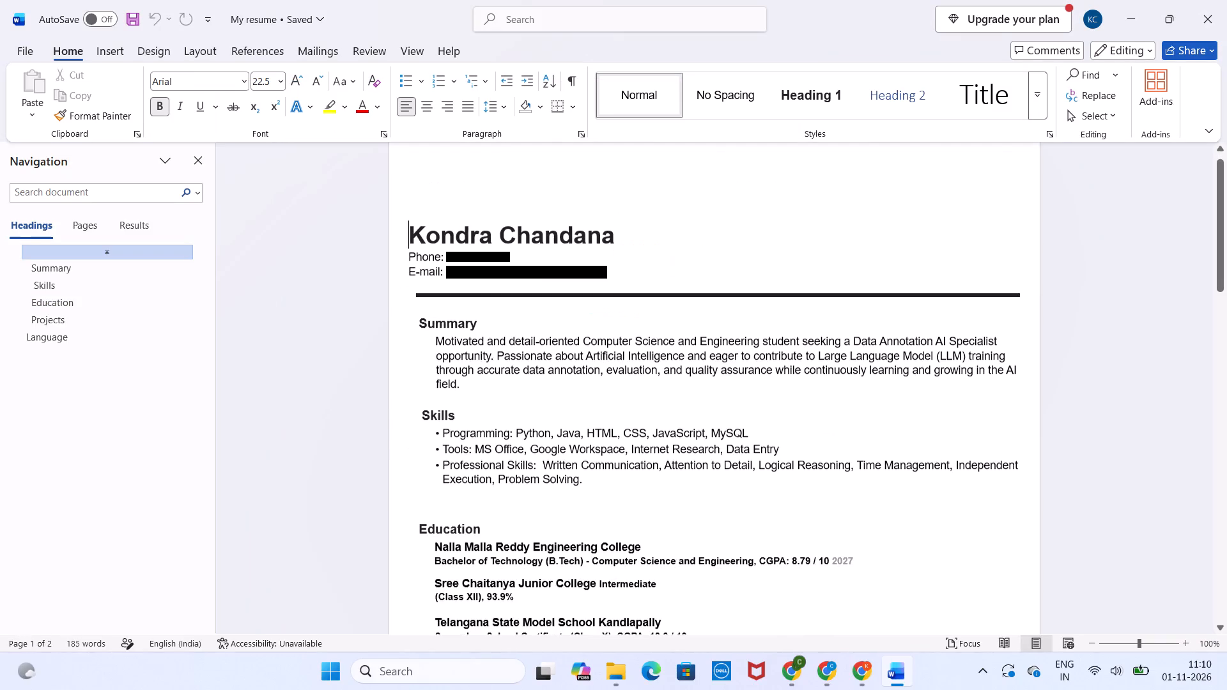
pyautogui.scroll(-1, 571, 461)
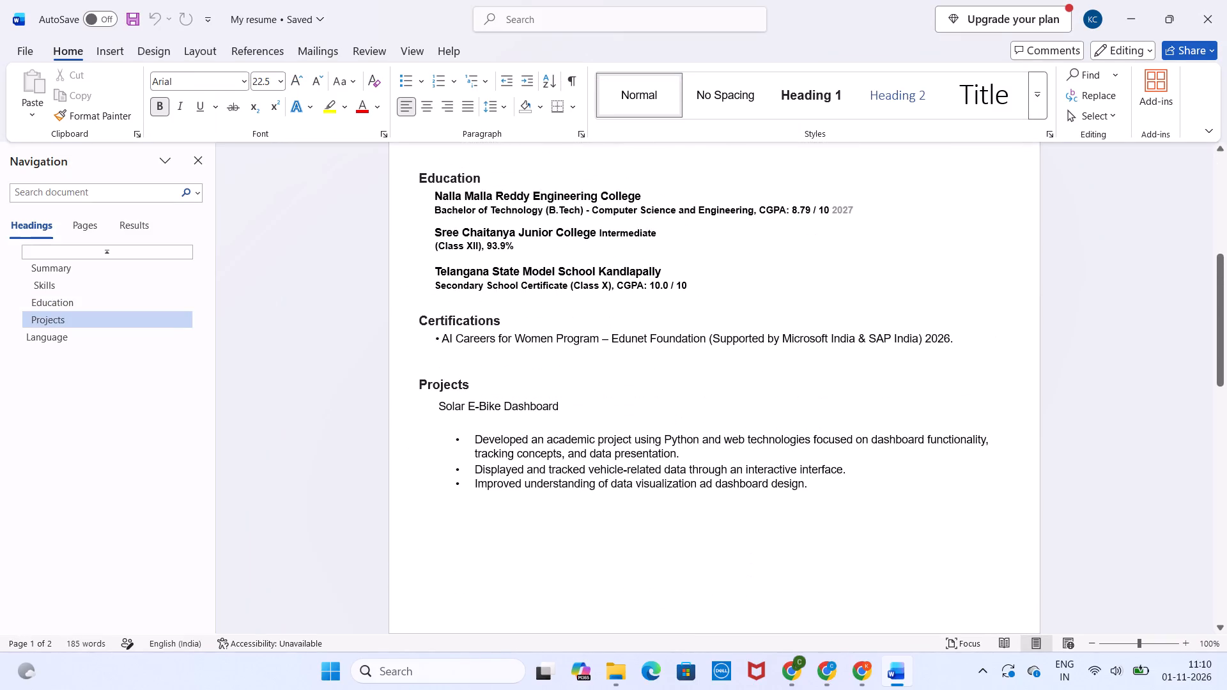
pyautogui.click(572, 408)
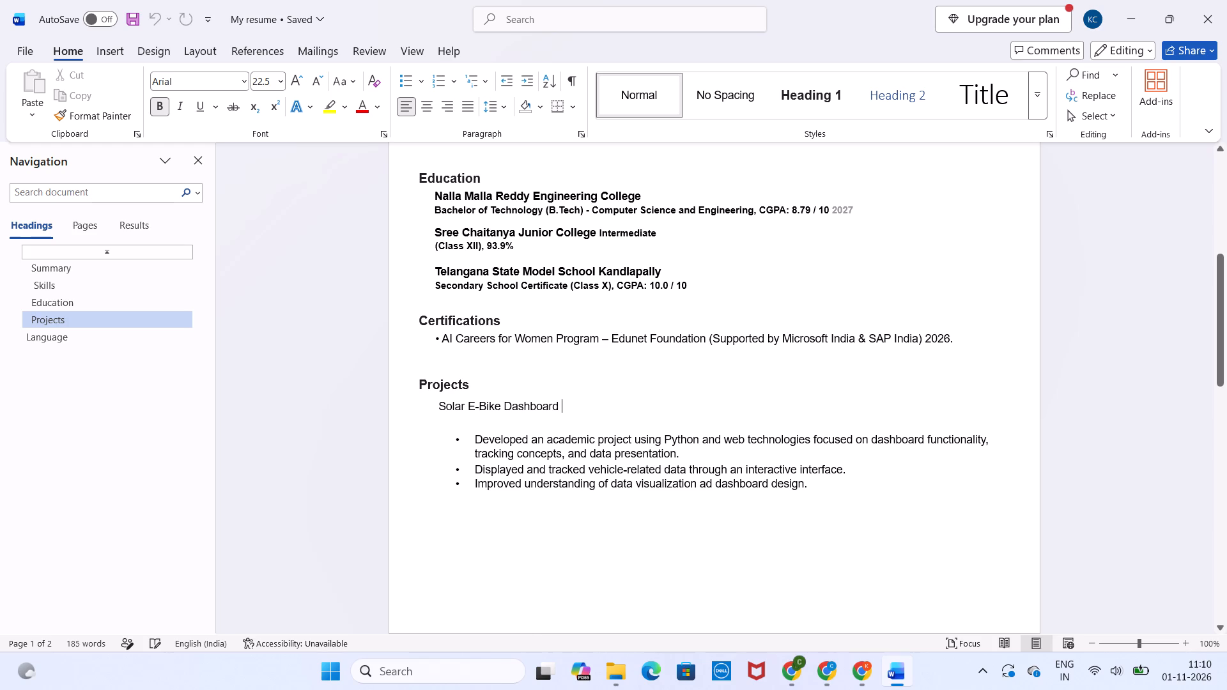
pyautogui.click(434, 404)
pyautogui.press('Return')
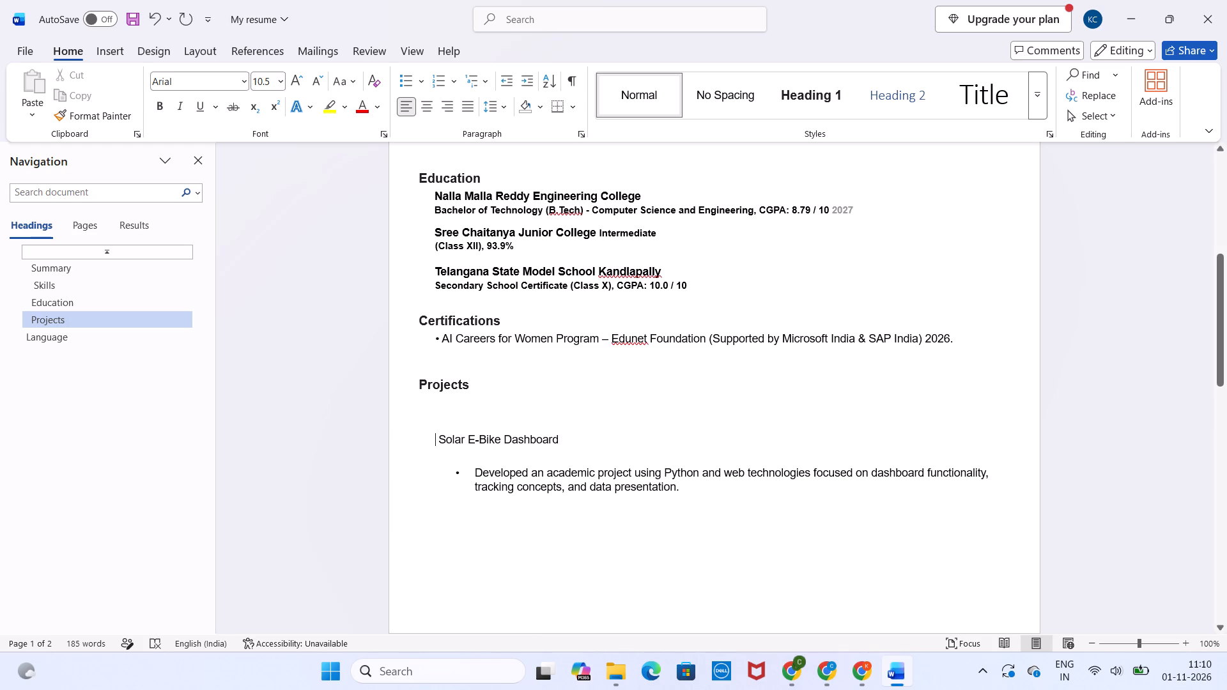
pyautogui.click(438, 408)
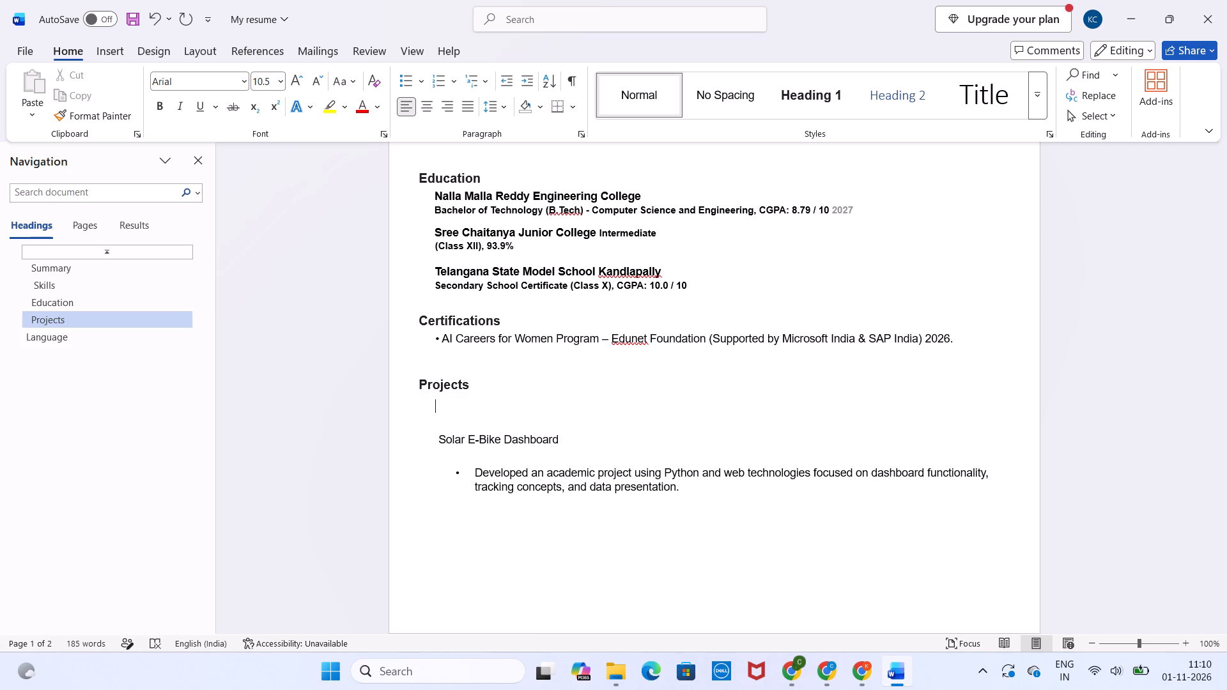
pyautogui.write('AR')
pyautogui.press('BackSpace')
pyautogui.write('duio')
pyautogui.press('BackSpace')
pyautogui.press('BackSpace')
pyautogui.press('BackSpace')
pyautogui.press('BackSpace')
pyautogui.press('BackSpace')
# Enter the project title Smart Agriculture 2.0 above Solar E-Bike Dashboard and start a line beneath it.
pyautogui.write('Smart')
pyautogui.press('space')
pyautogui.write('Agricultu')
pyautogui.write('re')
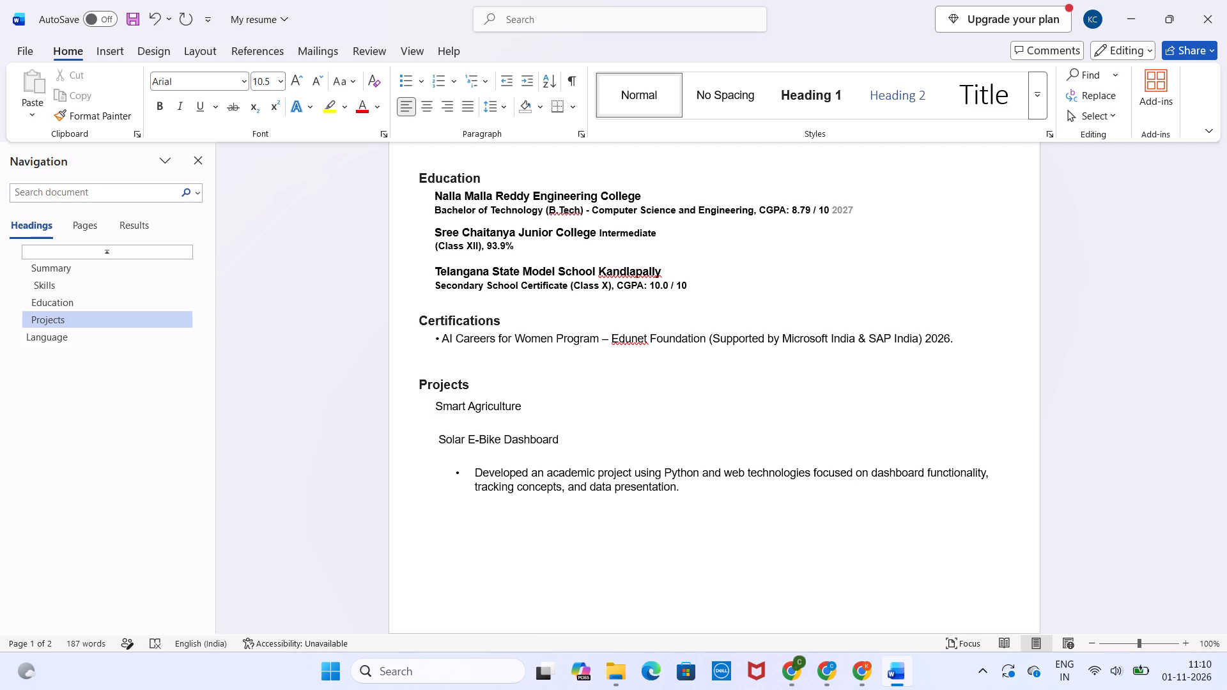
pyautogui.press('space')
pyautogui.press('2')
pyautogui.write('.0')
pyautogui.hotkey('shift', 'Return')
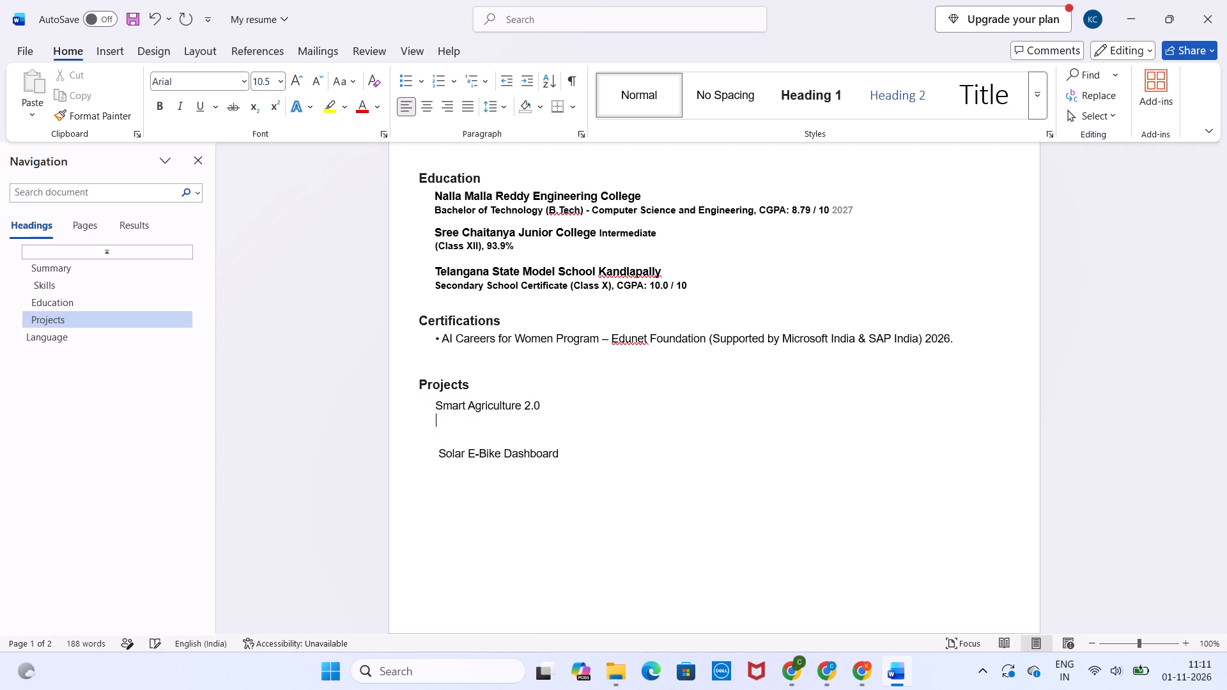
# Indent the empty line beneath the Smart Agriculture 2.0 title.
pyautogui.hscroll(1, 438, 408)
pyautogui.scroll(1, 438, 408)
pyautogui.hscroll(1, 438, 408)
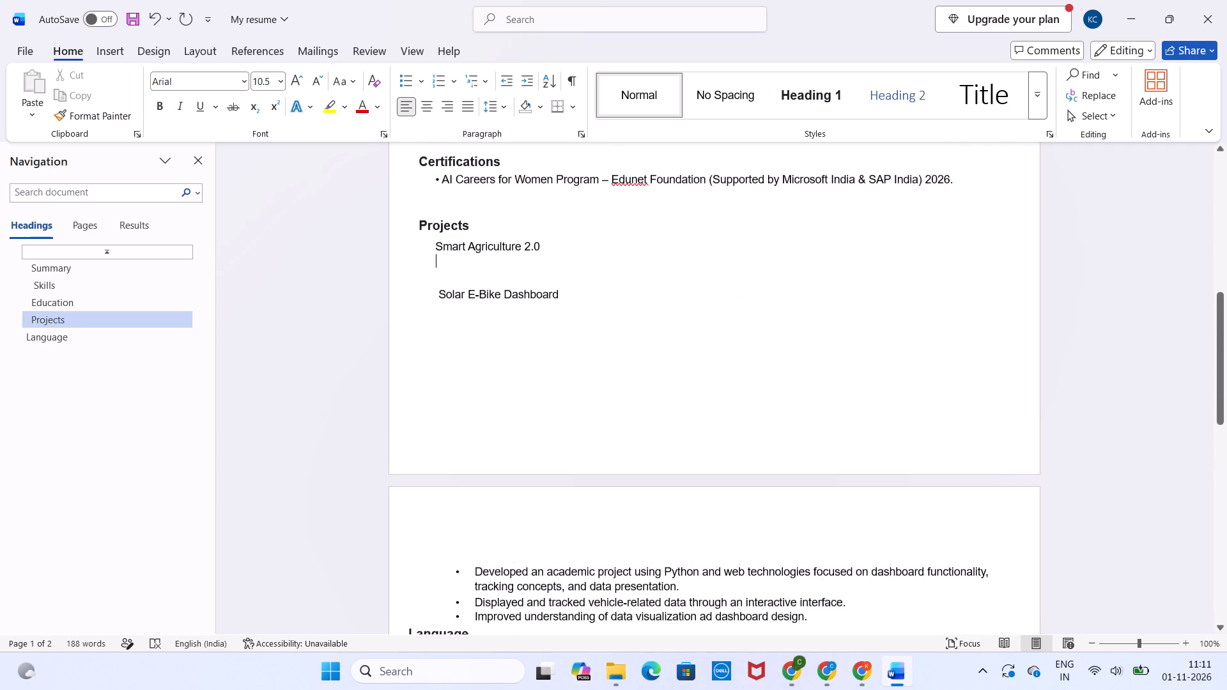
pyautogui.hscroll(1, 438, 408)
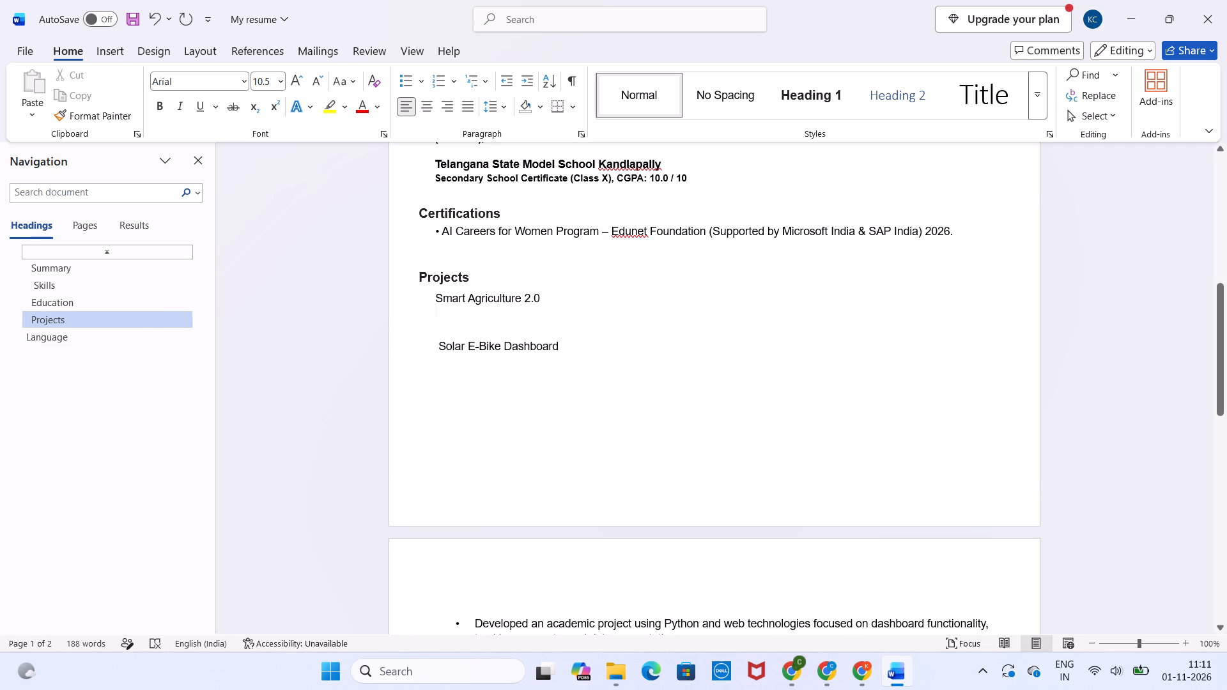
pyautogui.press('space')
pyautogui.press('Tab')
pyautogui.press('Tab')
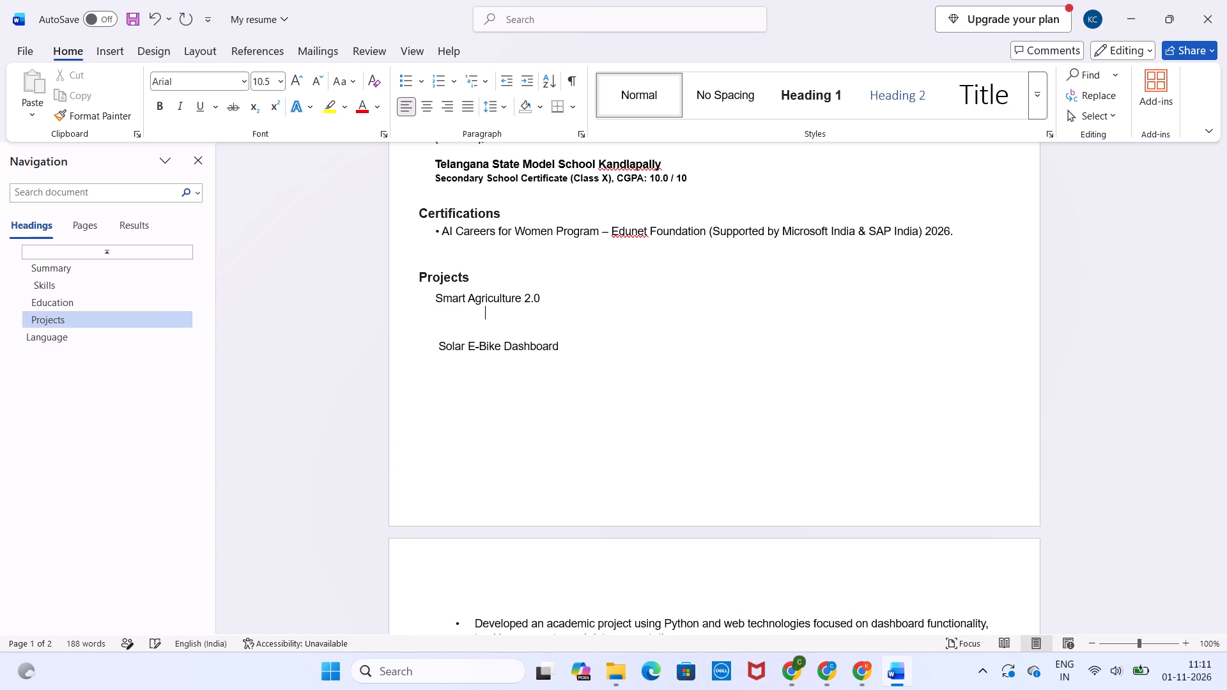
pyautogui.press('BackSpace')
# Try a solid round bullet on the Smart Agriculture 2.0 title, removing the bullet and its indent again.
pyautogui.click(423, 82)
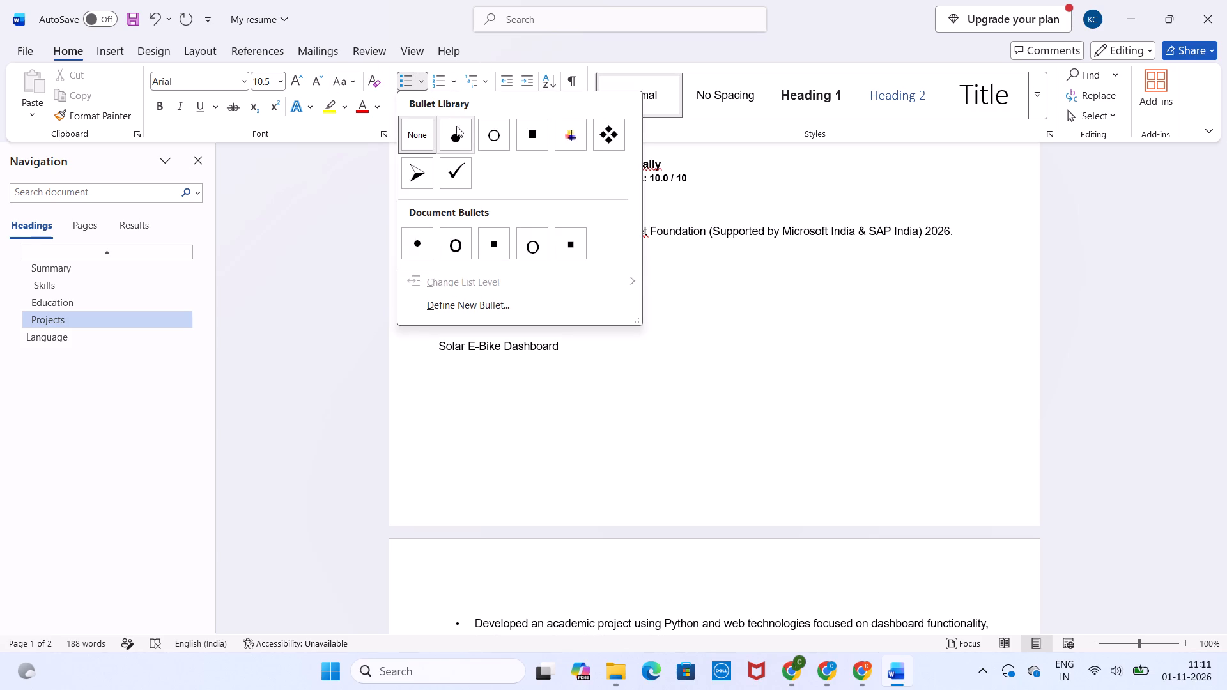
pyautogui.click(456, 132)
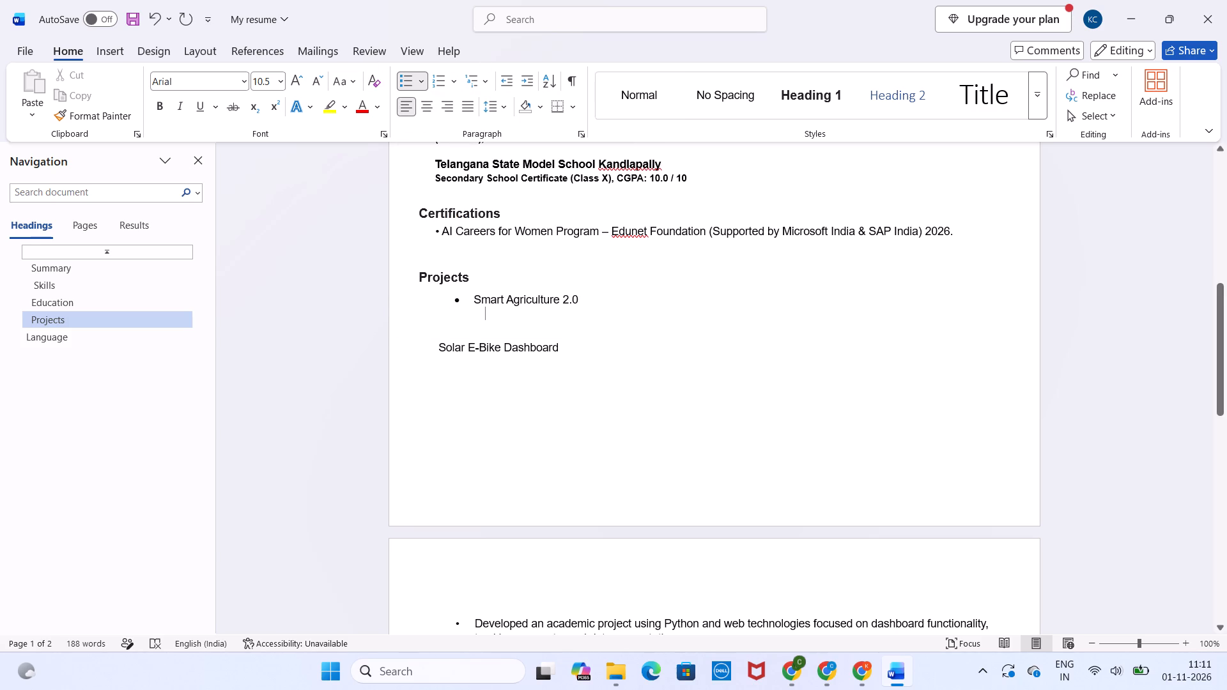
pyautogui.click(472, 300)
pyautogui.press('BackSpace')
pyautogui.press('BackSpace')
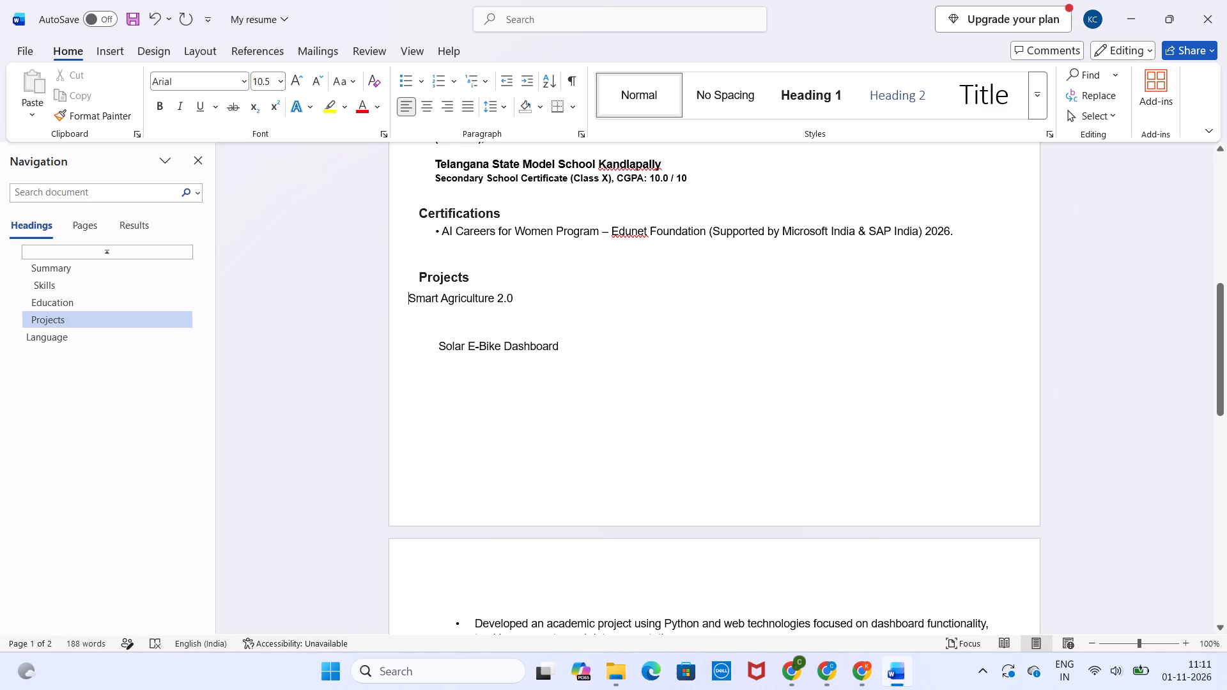
# Indent the Smart Agriculture 2.0 title with spaces and make it a round bulleted item.
pyautogui.press('space')
pyautogui.press('space')
pyautogui.press('space')
pyautogui.press('space')
pyautogui.press('space')
pyautogui.press('space')
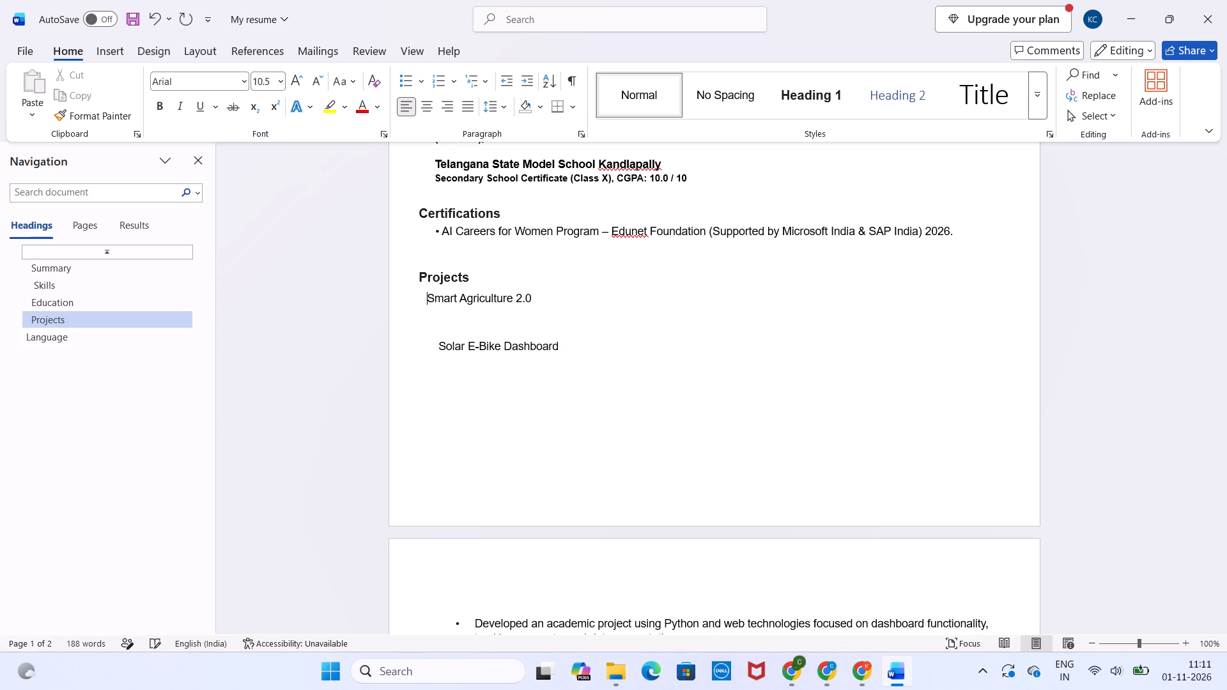
pyautogui.press('space')
pyautogui.press('space')
pyautogui.press('space')
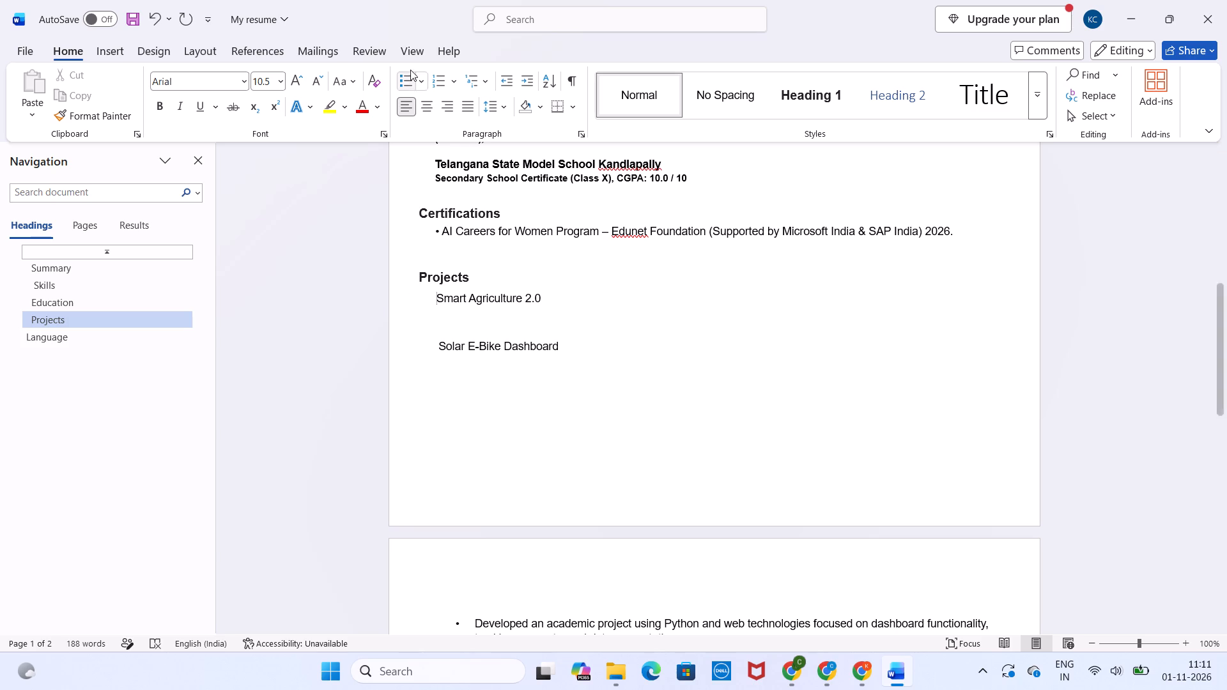
pyautogui.click(408, 76)
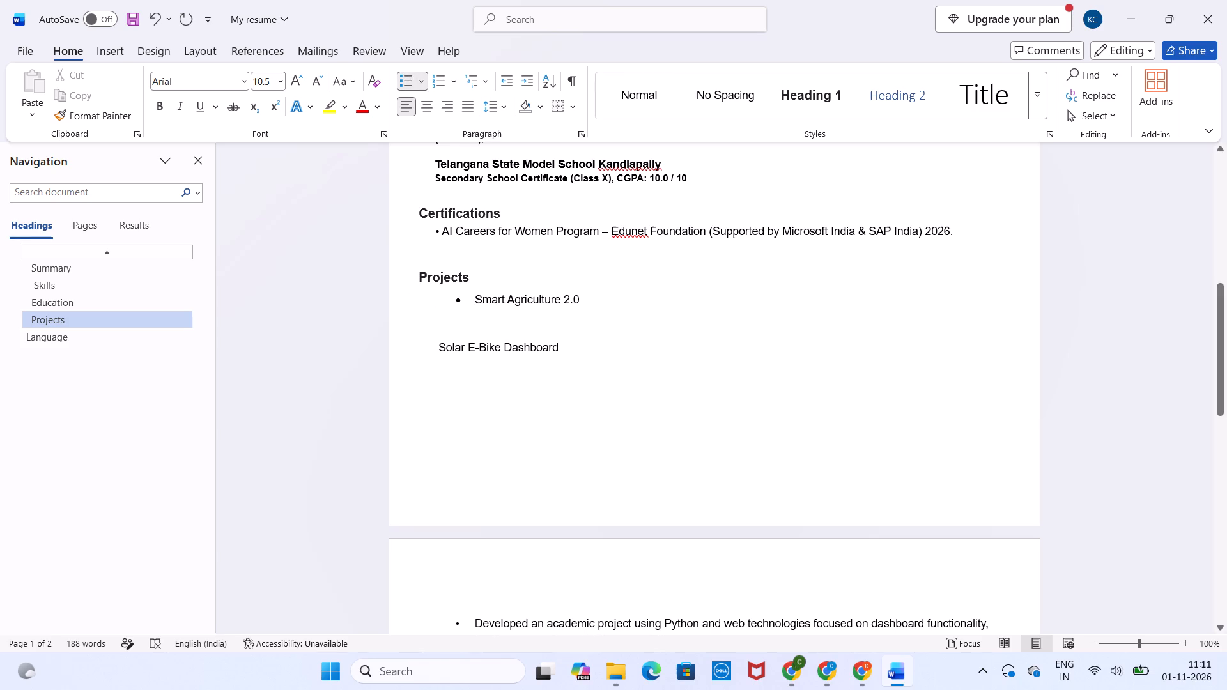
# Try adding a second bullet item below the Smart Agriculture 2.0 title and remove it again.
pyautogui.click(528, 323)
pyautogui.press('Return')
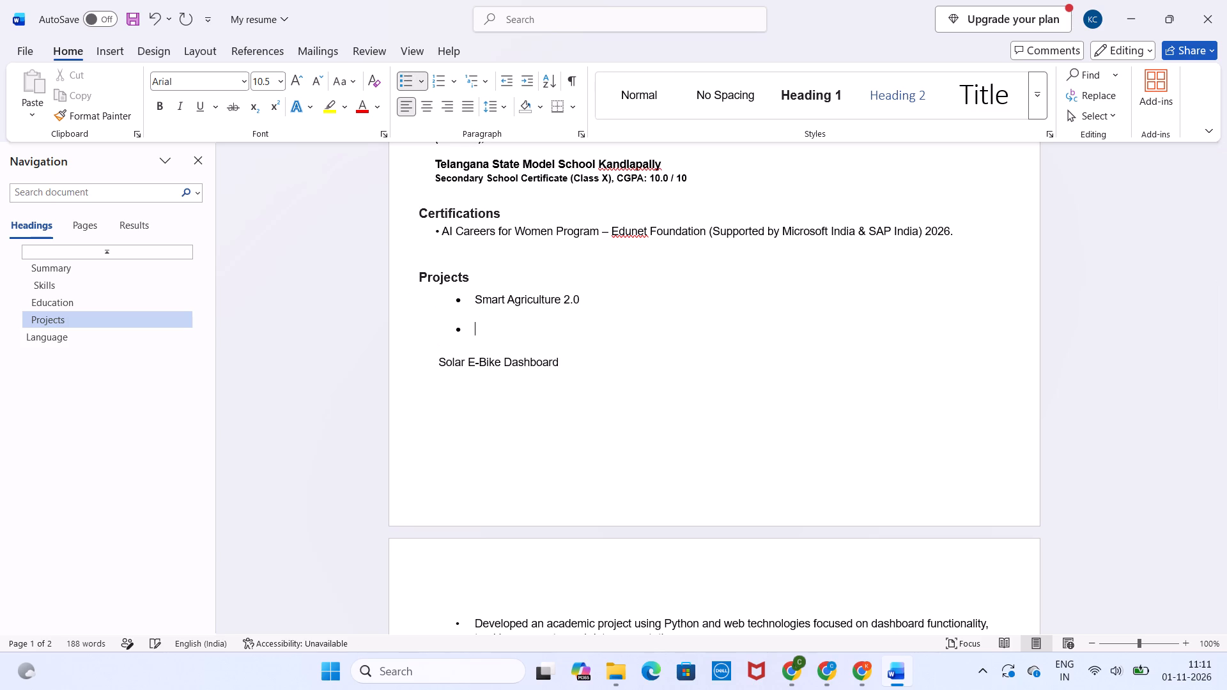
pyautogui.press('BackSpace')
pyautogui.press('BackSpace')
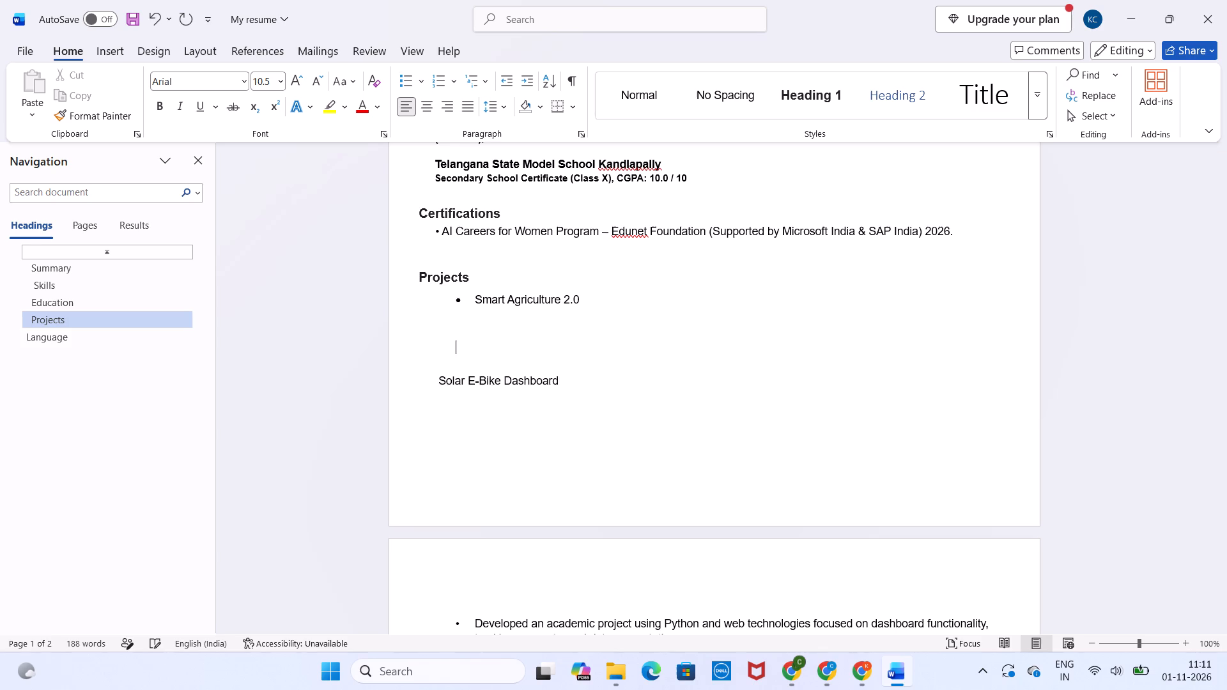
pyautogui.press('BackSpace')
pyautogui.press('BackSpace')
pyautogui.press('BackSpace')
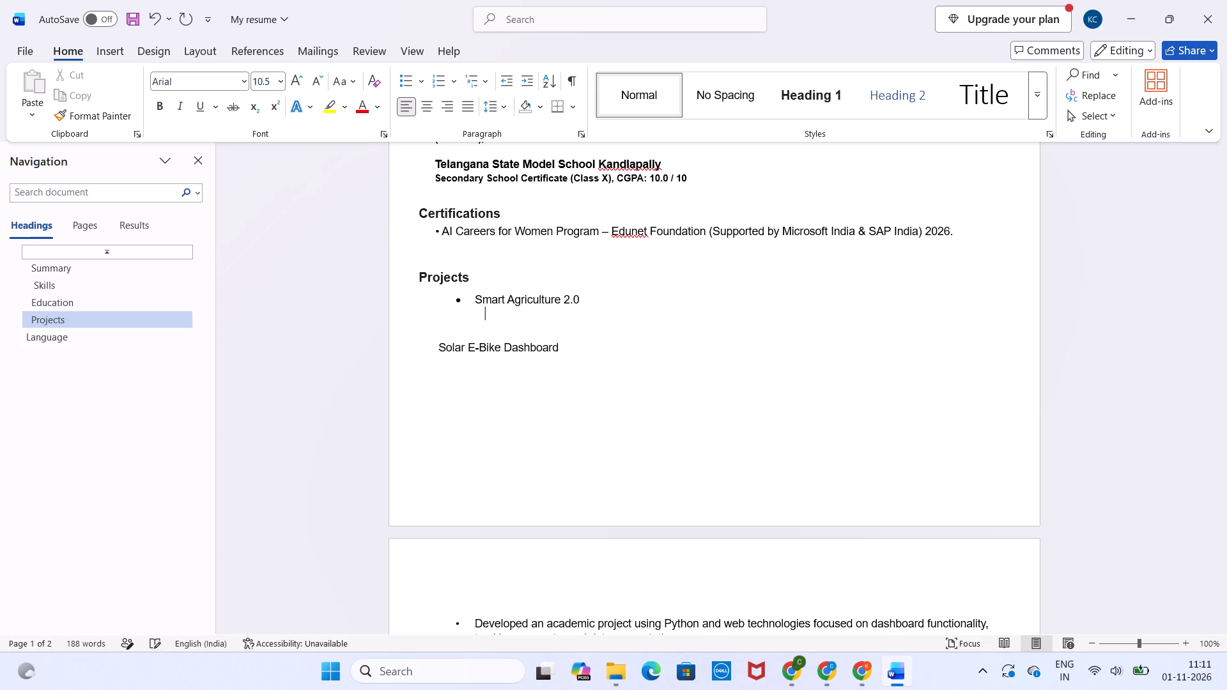
# Begin the description on the indented line beneath Smart Agriculture 2.0 with the text "Liveraging Arduino for".
pyautogui.write('LIvwe')
pyautogui.press('BackSpace')
pyautogui.press('BackSpace')
pyautogui.press('BackSpace')
pyautogui.press('BackSpace')
pyautogui.write('ivwe')
pyautogui.press('BackSpace')
pyautogui.press('BackSpace')
pyautogui.press('BackSpace')
pyautogui.write('veragi')
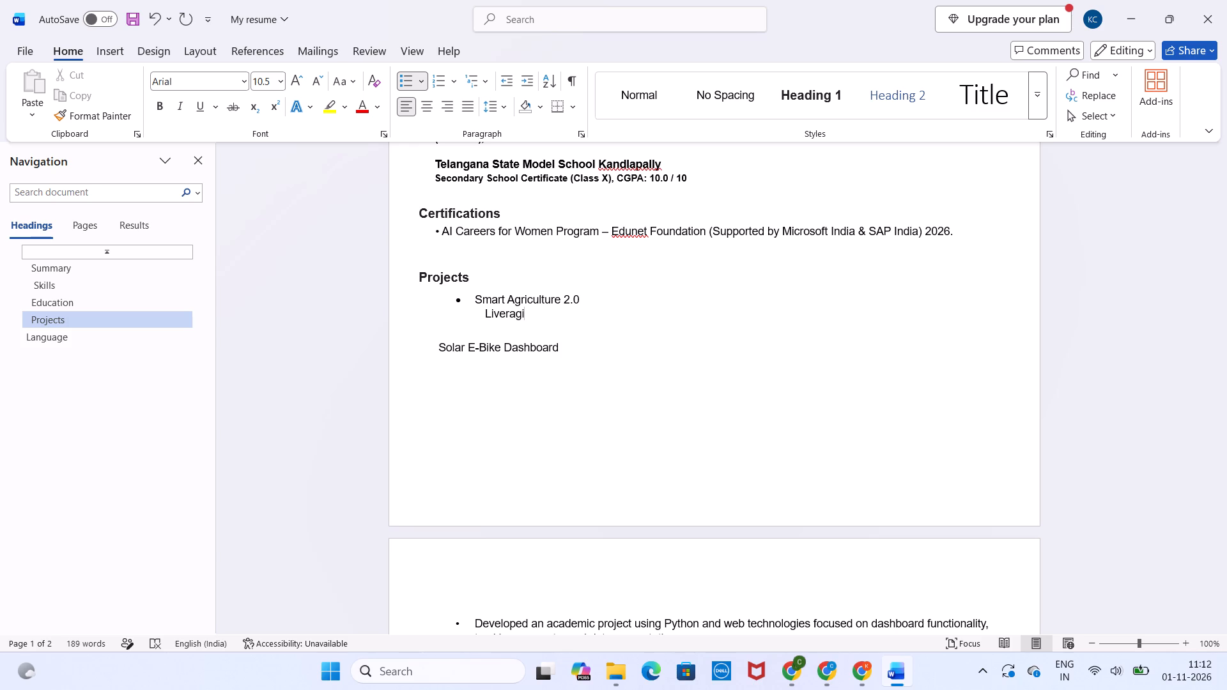
pyautogui.press('m')
pyautogui.press('BackSpace')
pyautogui.press('n')
pyautogui.write('g')
pyautogui.press('space')
pyautogui.press('space')
pyautogui.press('BackSpace')
pyautogui.write('Ardui')
pyautogui.press('n')
pyautogui.press('o')
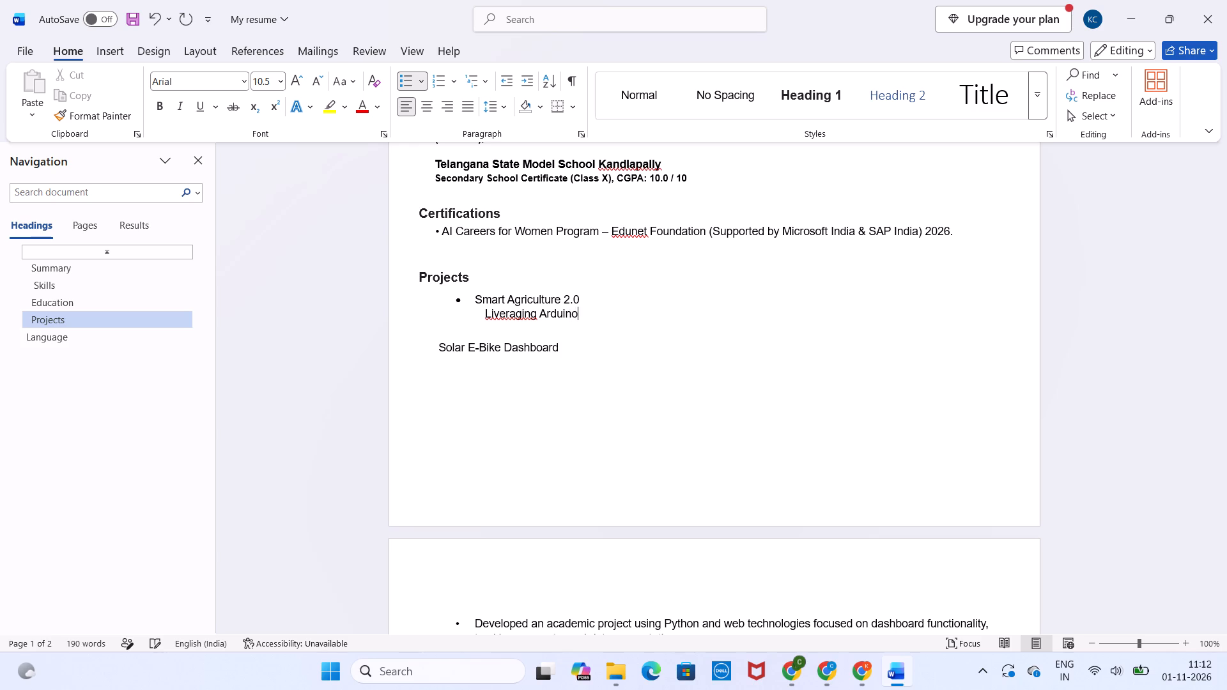
pyautogui.press('space')
pyautogui.write('for')
pyautogui.press('space')
pyautogui.press('BackSpace')
# Continue the Smart Agriculture 2.0 description with the words "precision watering".
pyautogui.press('space')
pyautogui.write('precisionn')
pyautogui.press('BackSpace')
pyautogui.press('space')
pyautogui.press('space')
pyautogui.press('BackSpace')
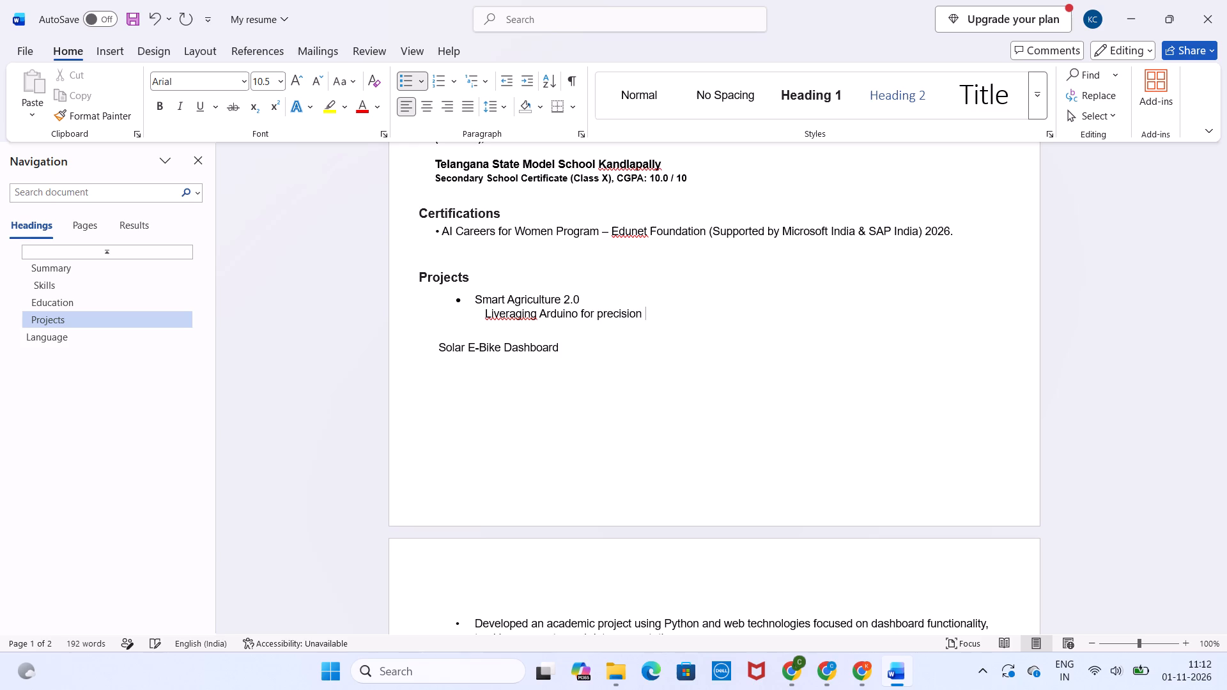
pyautogui.write('wterig')
pyautogui.press('BackSpace')
pyautogui.press('BackSpace')
pyautogui.press('BackSpace')
pyautogui.press('BackSpace')
pyautogui.press('BackSpace')
pyautogui.press('a')
pyautogui.write('ter')
pyautogui.press('i')
pyautogui.write('nn')
pyautogui.press('BackSpace')
pyautogui.press('g')
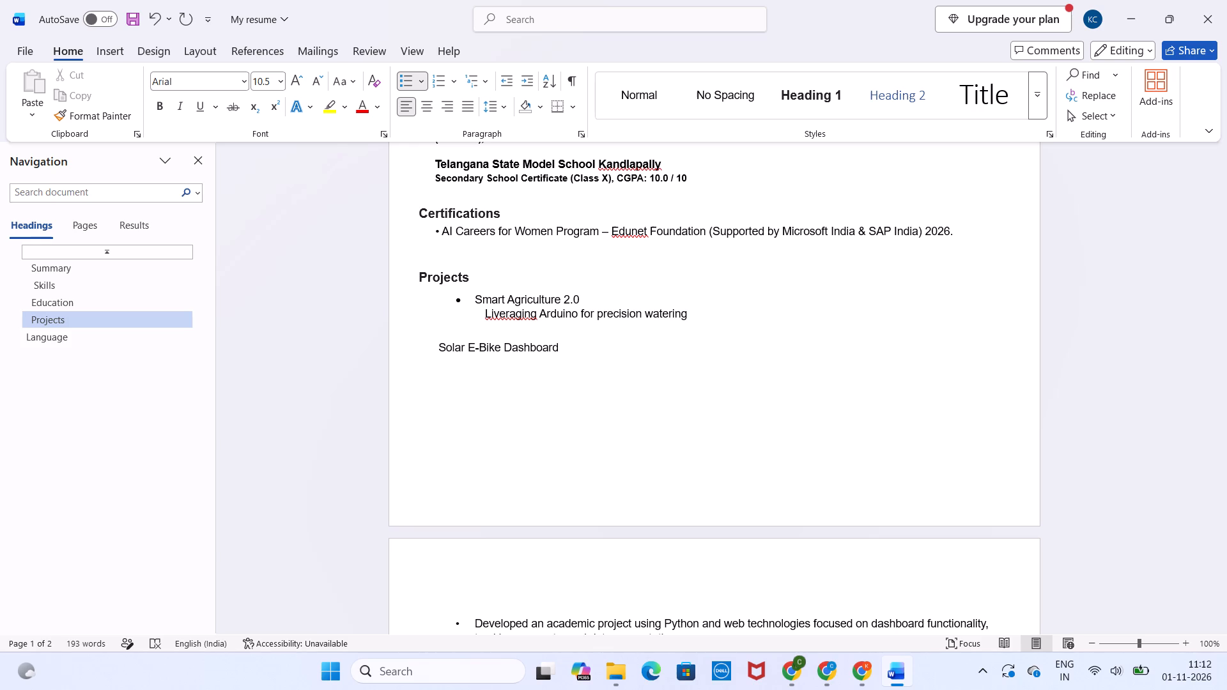
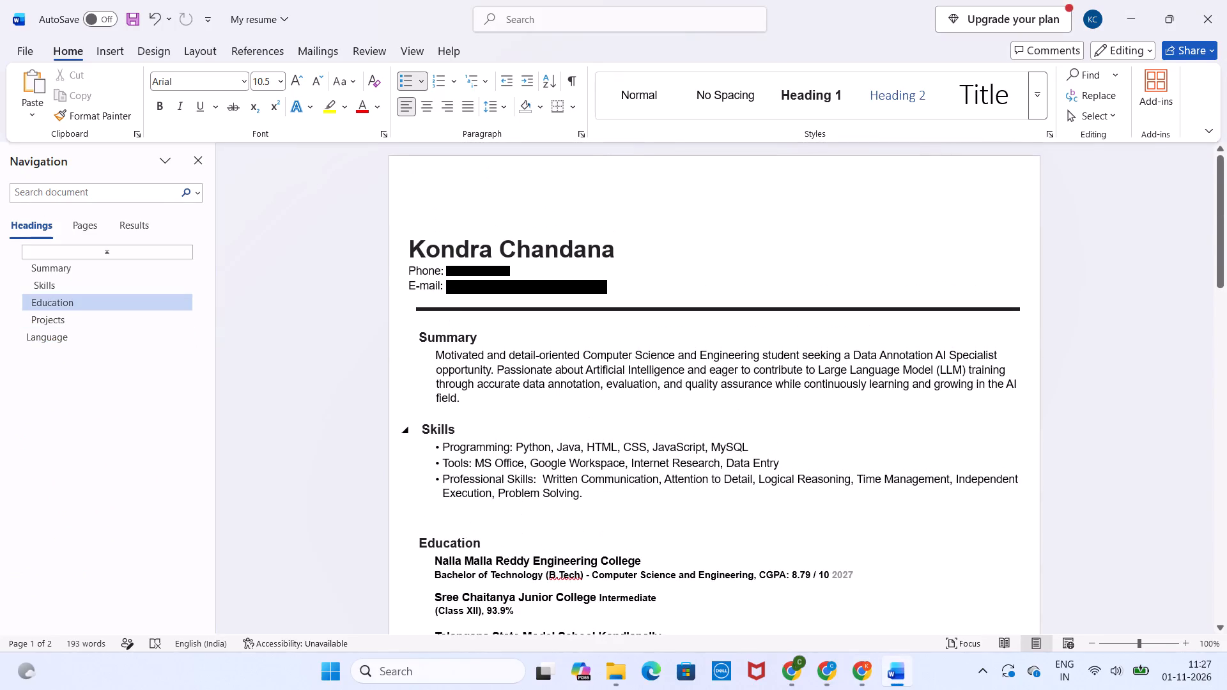
pyautogui.scroll(-2, 684, 435)
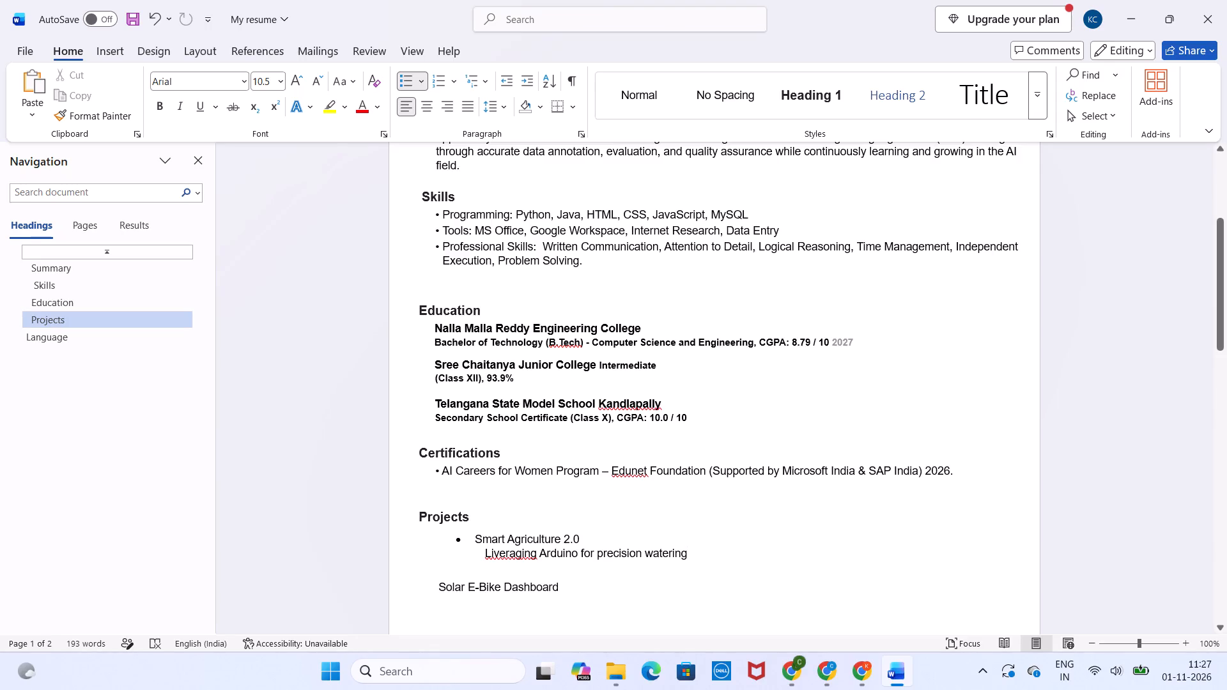
pyautogui.scroll(1, 646, 309)
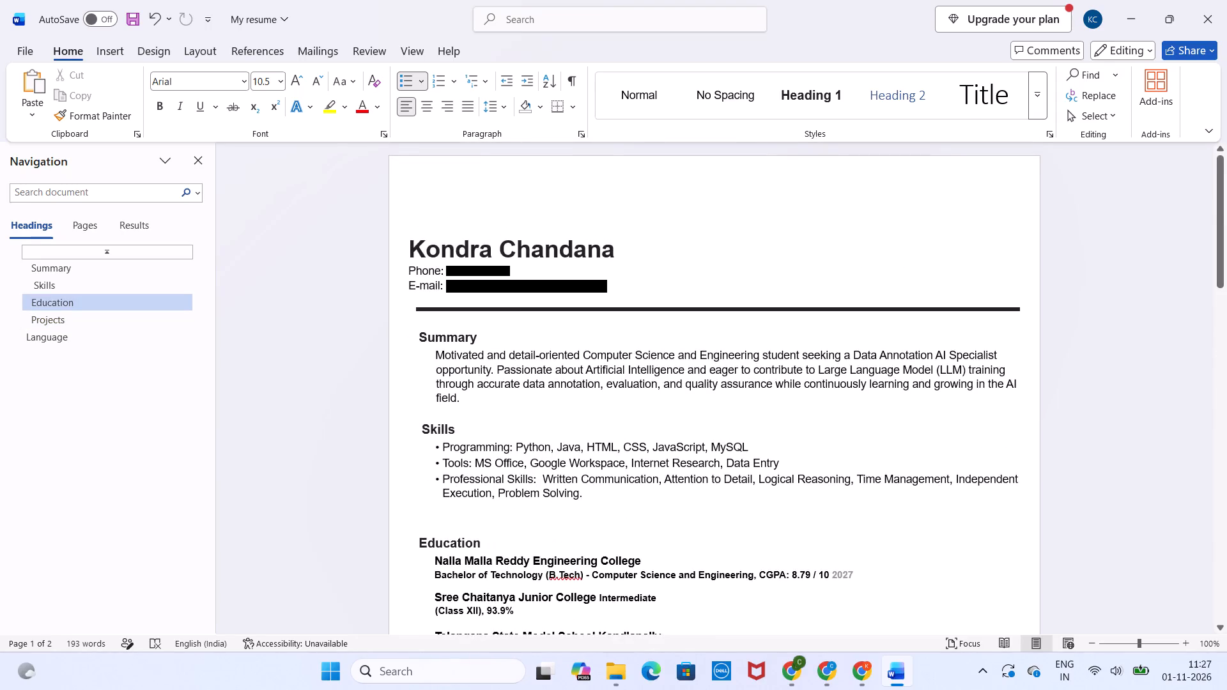
pyautogui.click(456, 414)
pyautogui.click(435, 414)
pyautogui.doubleClick(435, 414)
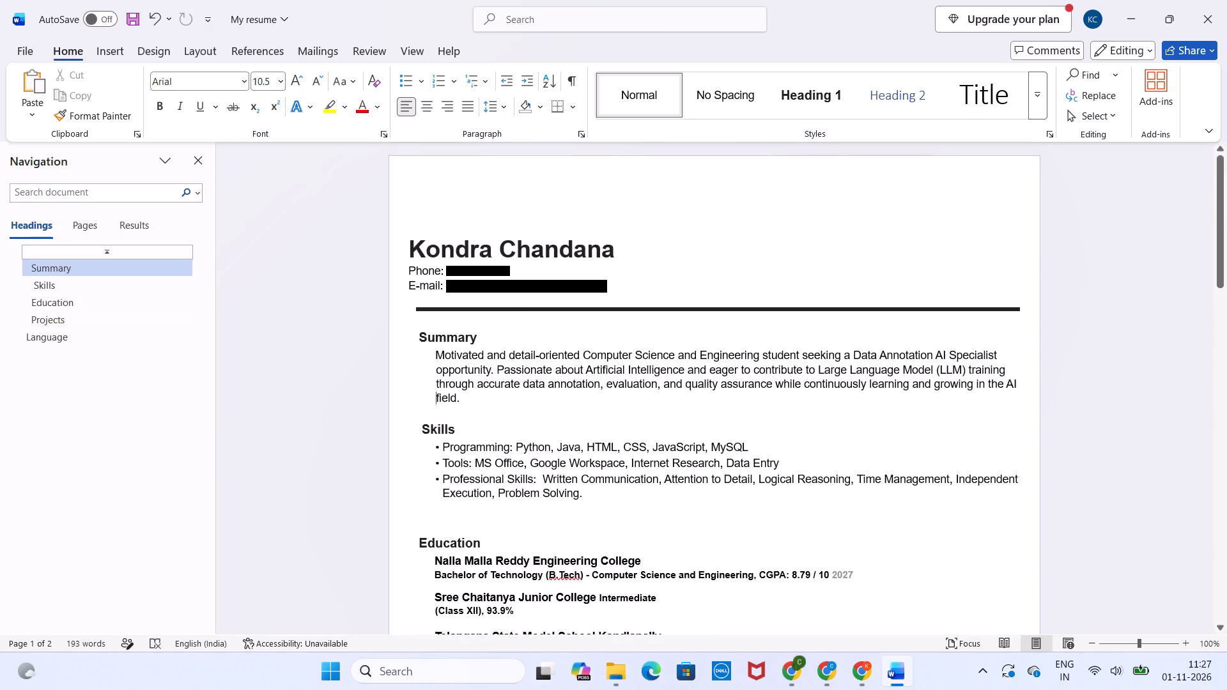
pyautogui.click(435, 414)
pyautogui.doubleClick(435, 414)
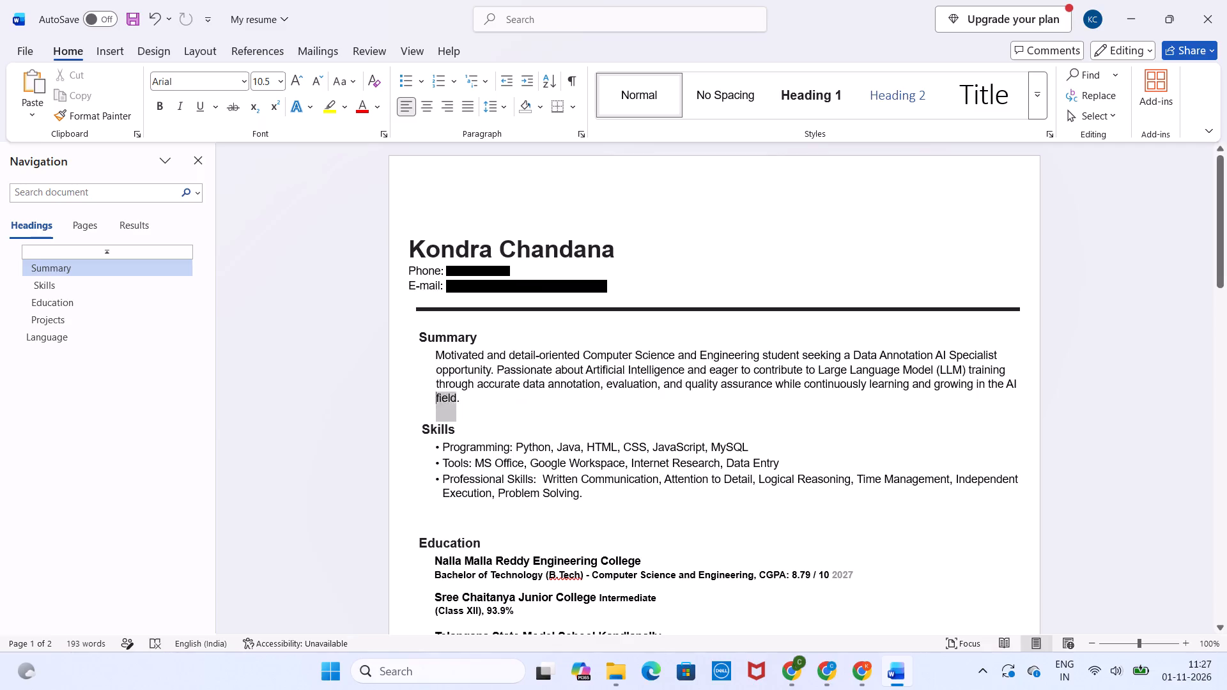
pyautogui.click(503, 106)
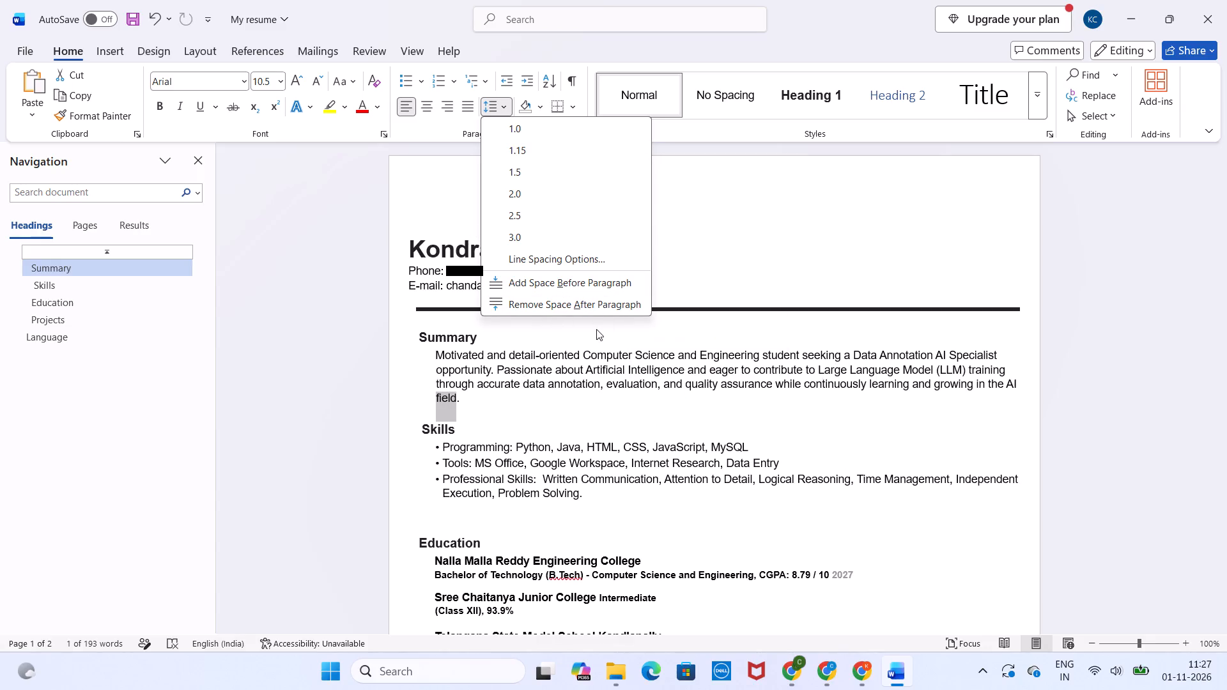
pyautogui.click(592, 300)
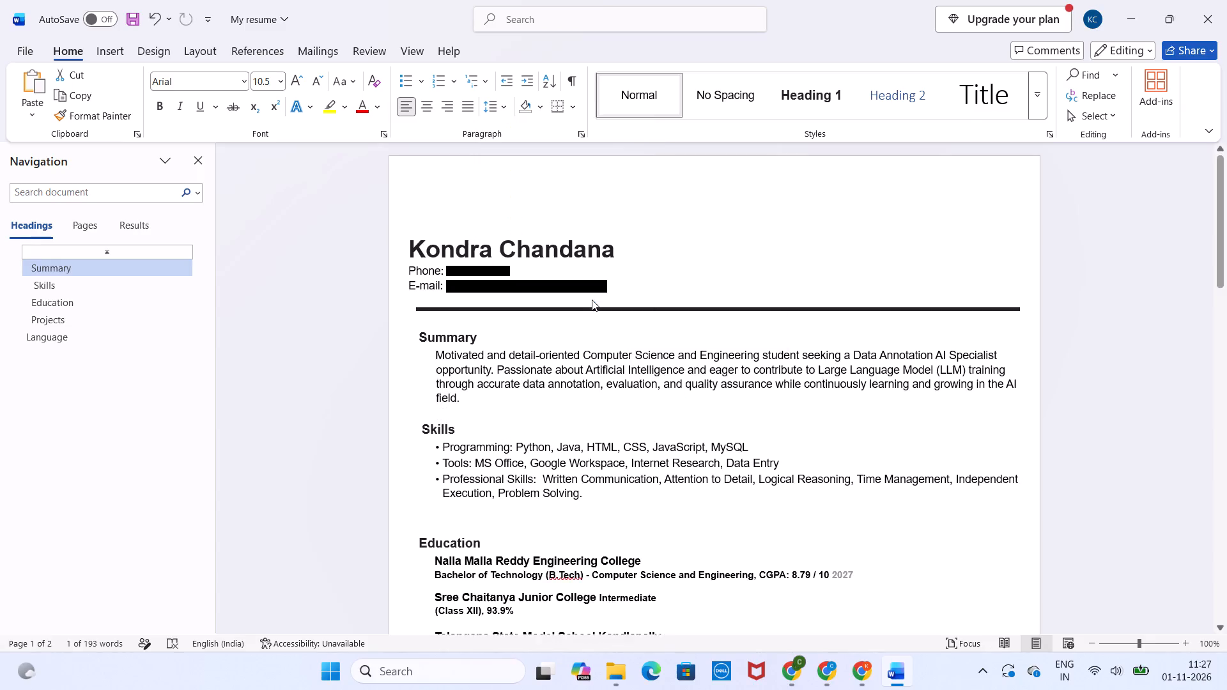
# Remove the paragraph spacing after the Professional Skills bullet through the Education heading, closing the gap between Skills and Education.
pyautogui.click(431, 499)
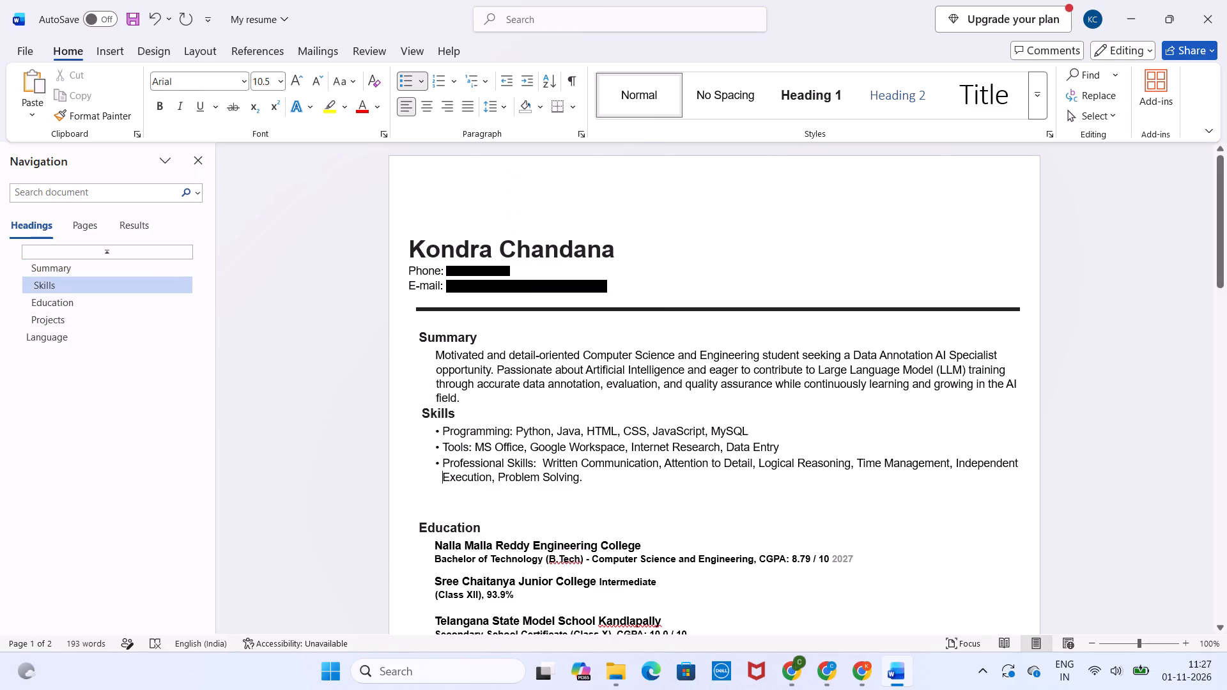
pyautogui.click(578, 478)
pyautogui.moveTo(444, 479); pyautogui.dragTo(476, 528)
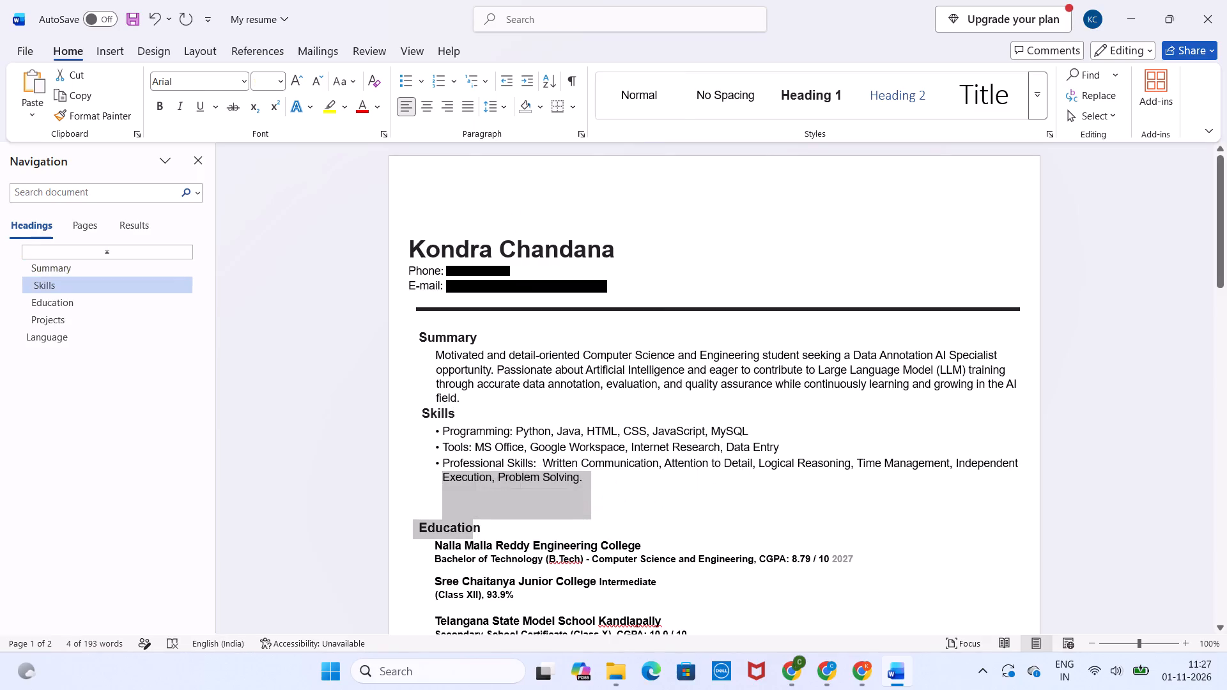
pyautogui.click(501, 103)
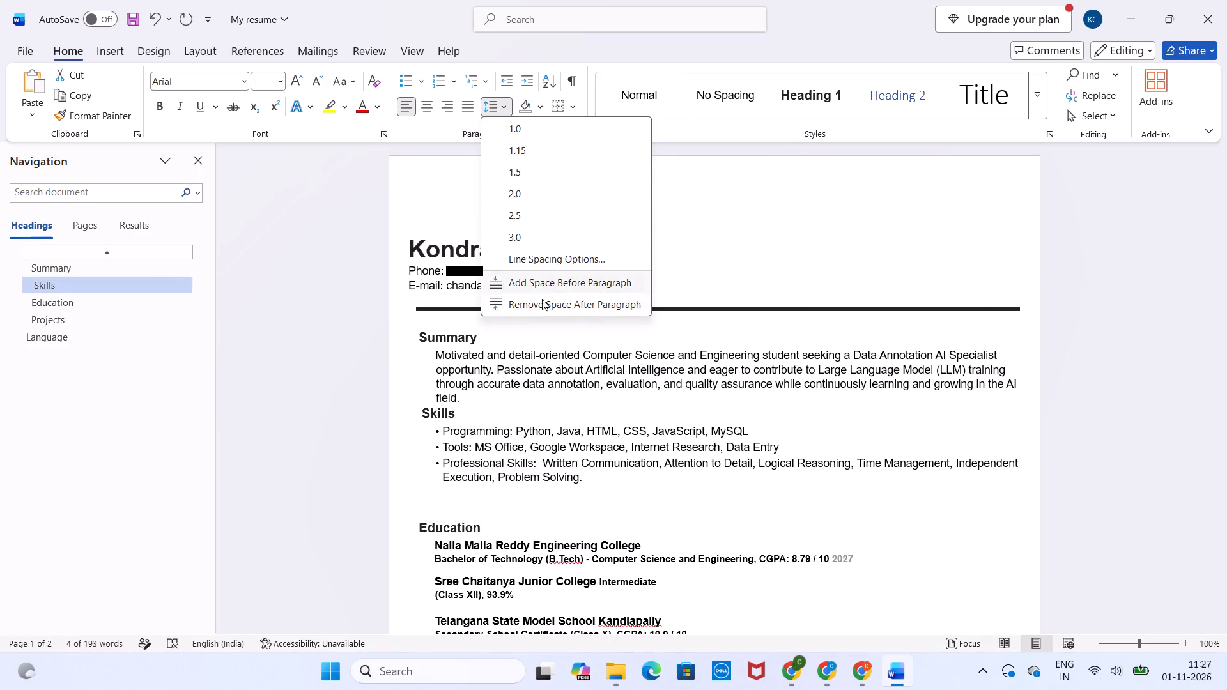
pyautogui.click(544, 302)
pyautogui.click(605, 488)
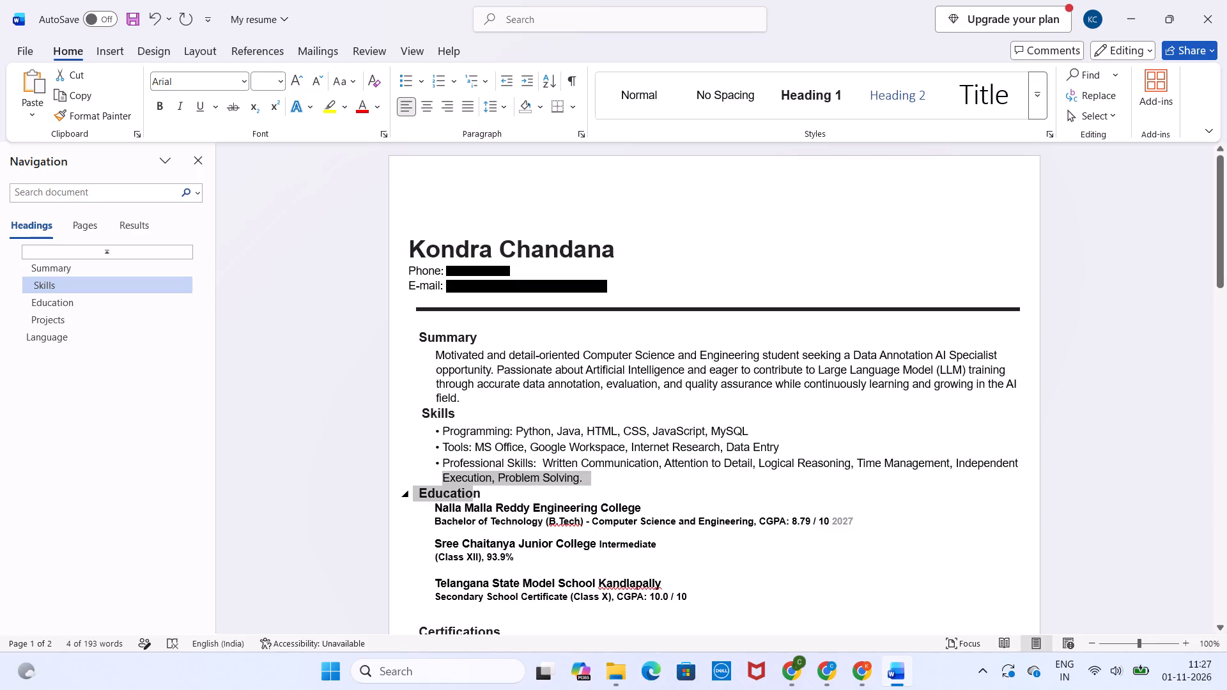
# Remove the space after the Secondary School Certificate line, above the Certifications heading.
pyautogui.scroll(-2, 605, 488)
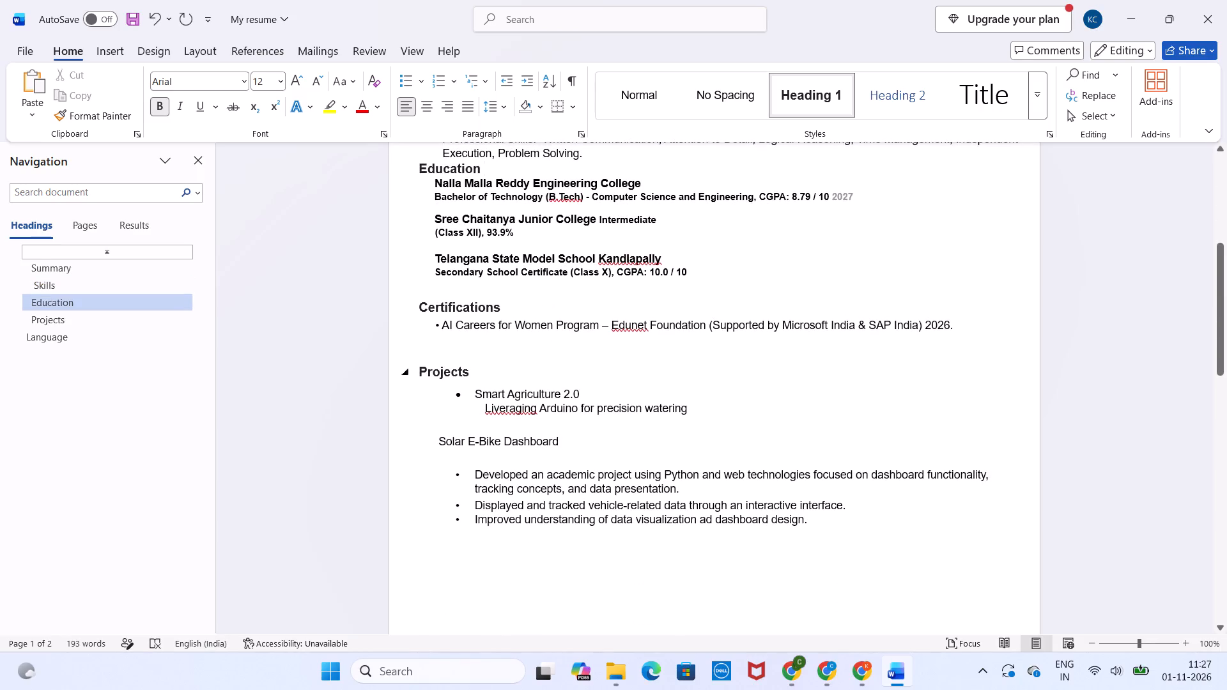
pyautogui.moveTo(439, 278); pyautogui.dragTo(467, 291)
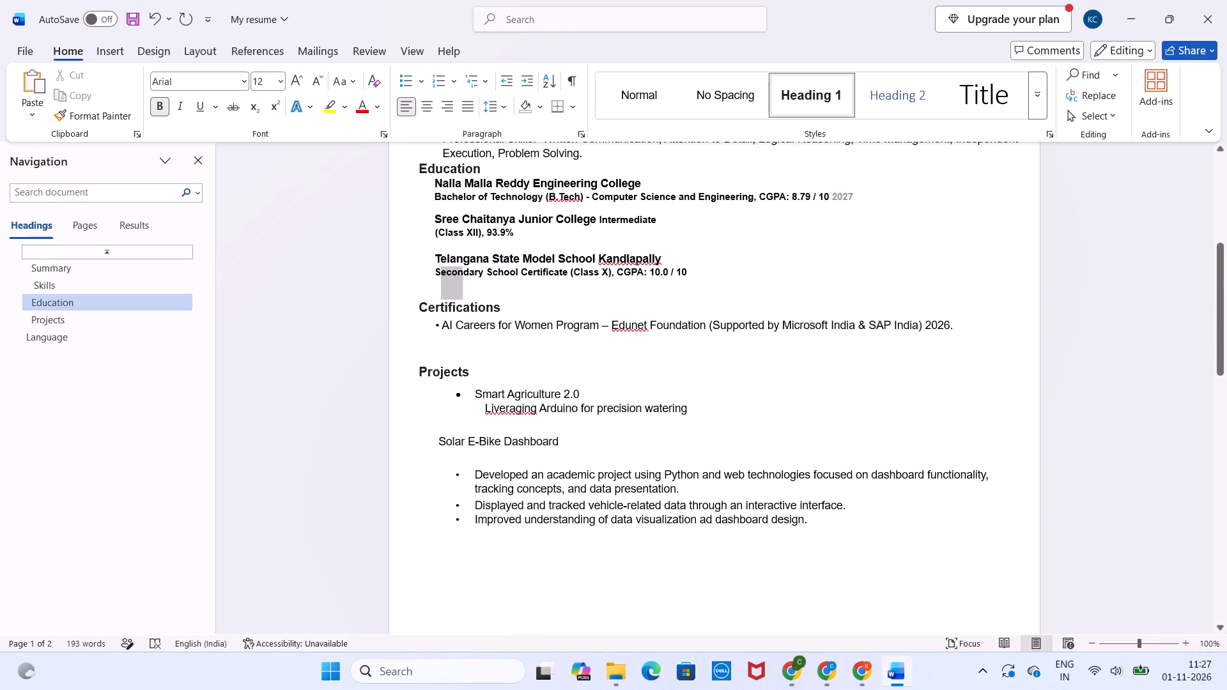
pyautogui.moveTo(467, 291); pyautogui.dragTo(468, 291)
pyautogui.click(505, 108)
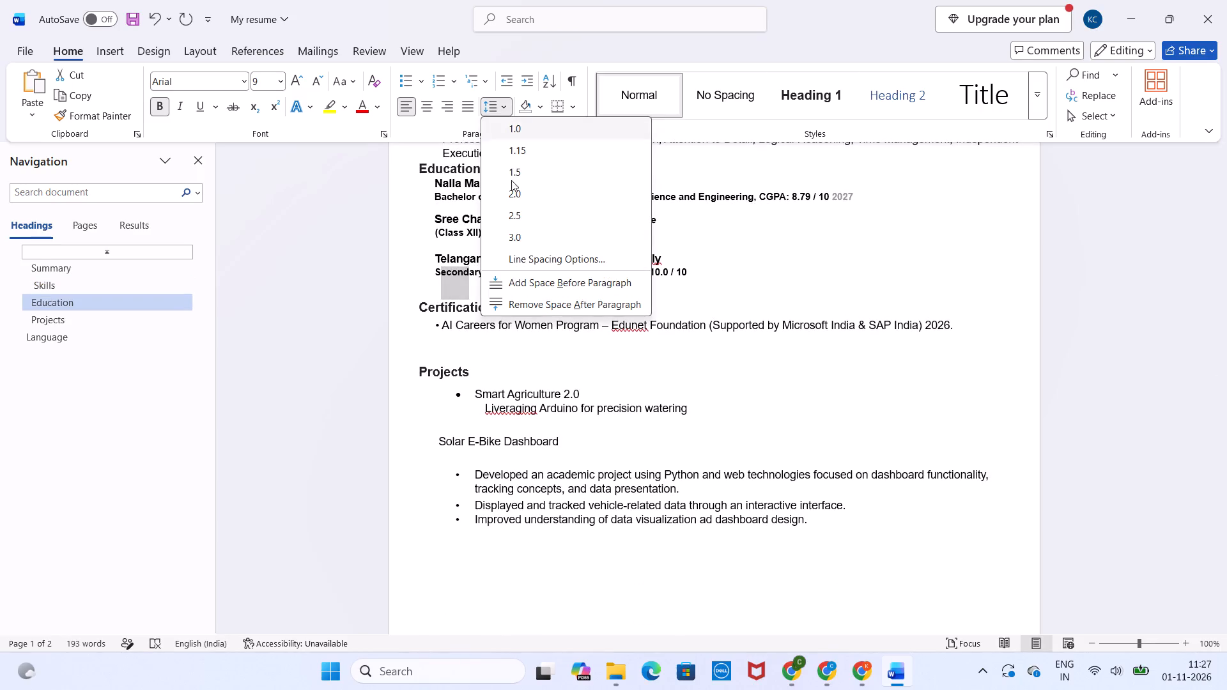
pyautogui.click(543, 303)
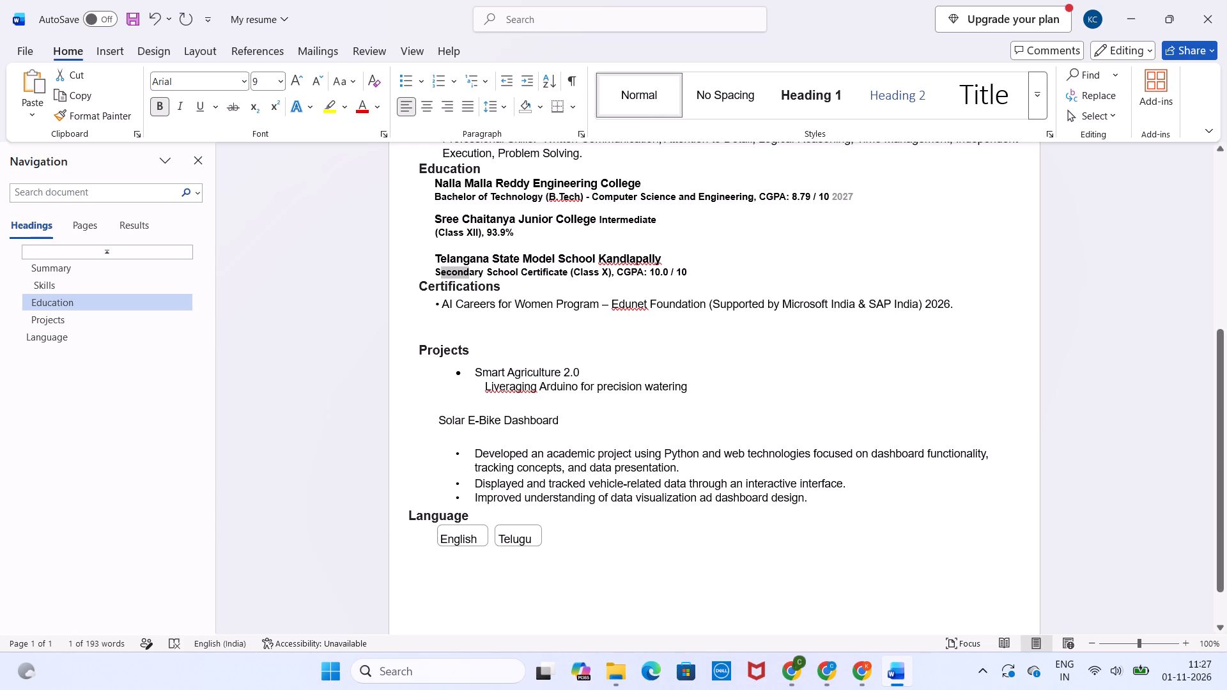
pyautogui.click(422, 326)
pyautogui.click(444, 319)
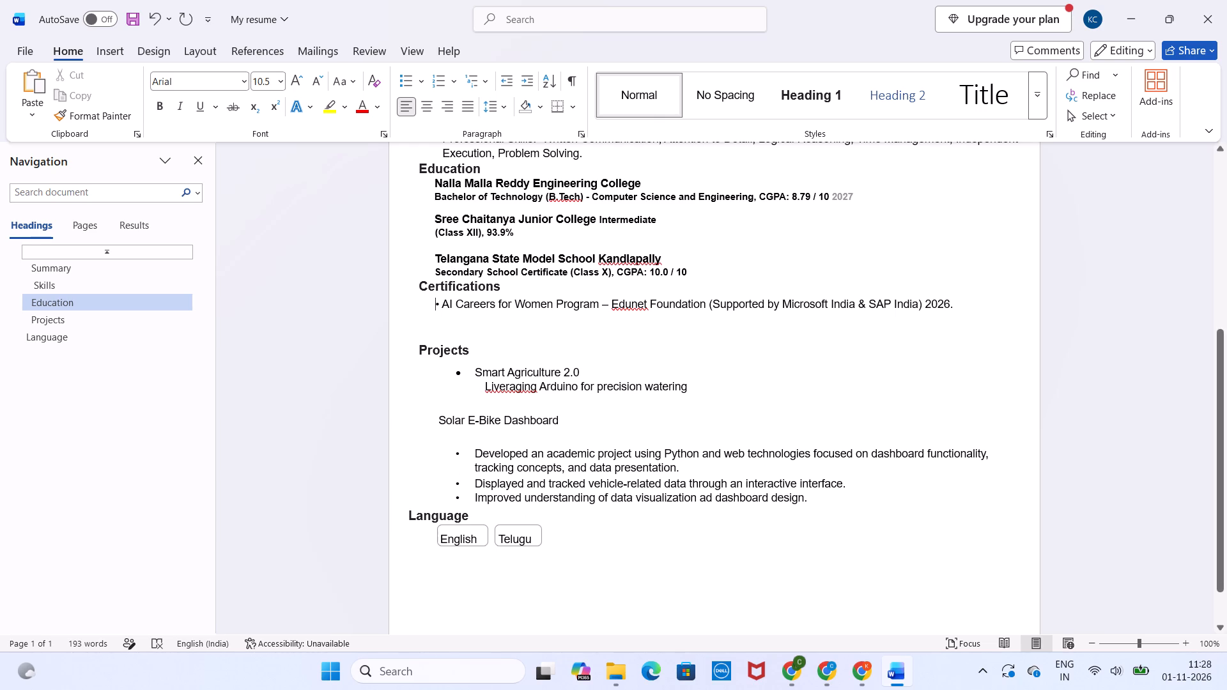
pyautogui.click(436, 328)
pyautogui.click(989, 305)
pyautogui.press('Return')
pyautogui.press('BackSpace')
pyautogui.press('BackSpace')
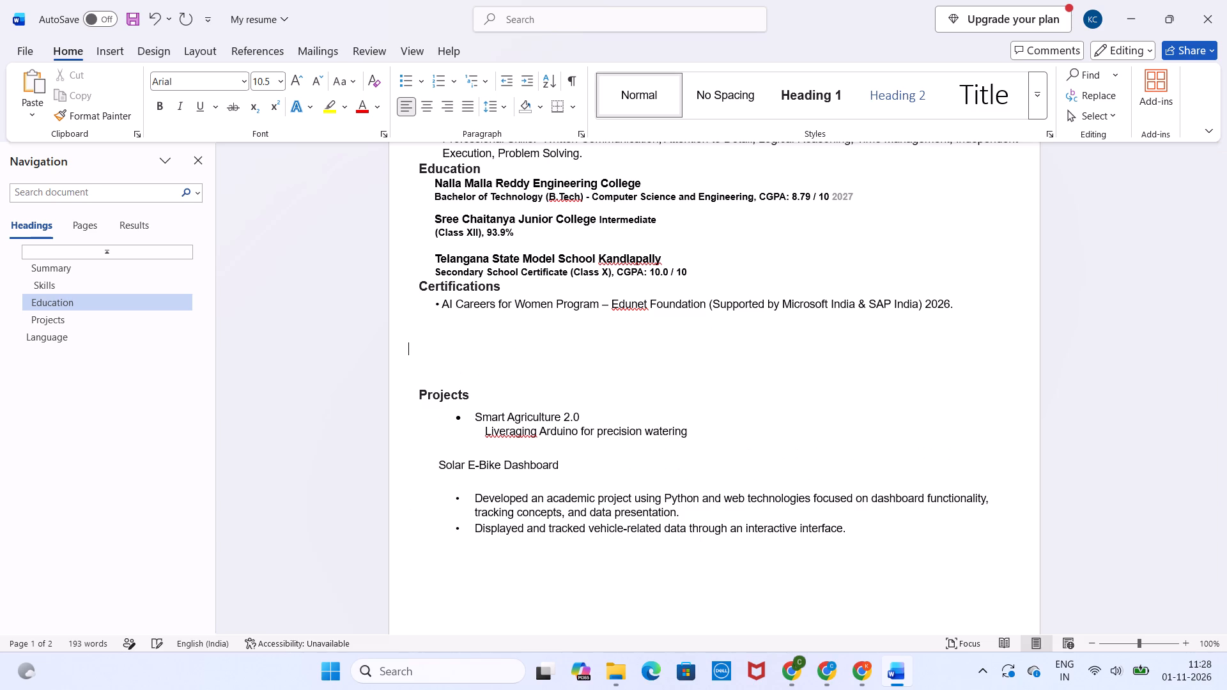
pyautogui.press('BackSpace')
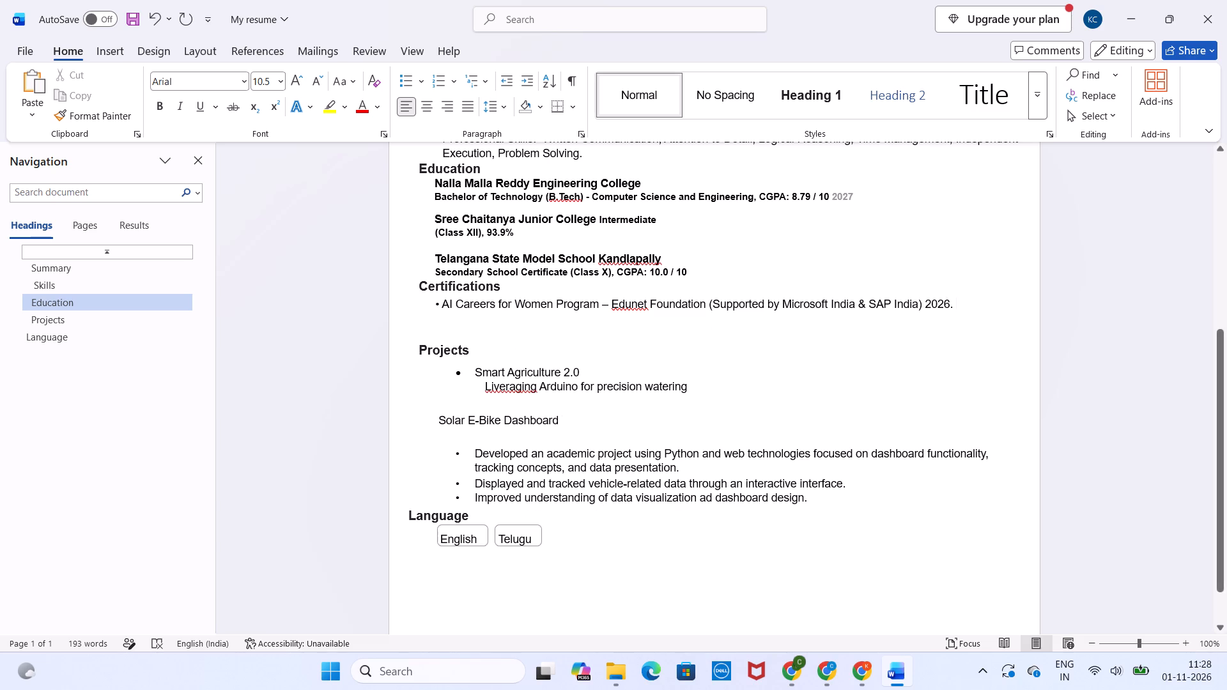
# Remove the space after the AI Careers for Women Program line, above the Projects heading.
pyautogui.moveTo(446, 305); pyautogui.dragTo(458, 314)
pyautogui.moveTo(458, 314); pyautogui.dragTo(474, 330)
pyautogui.click(504, 109)
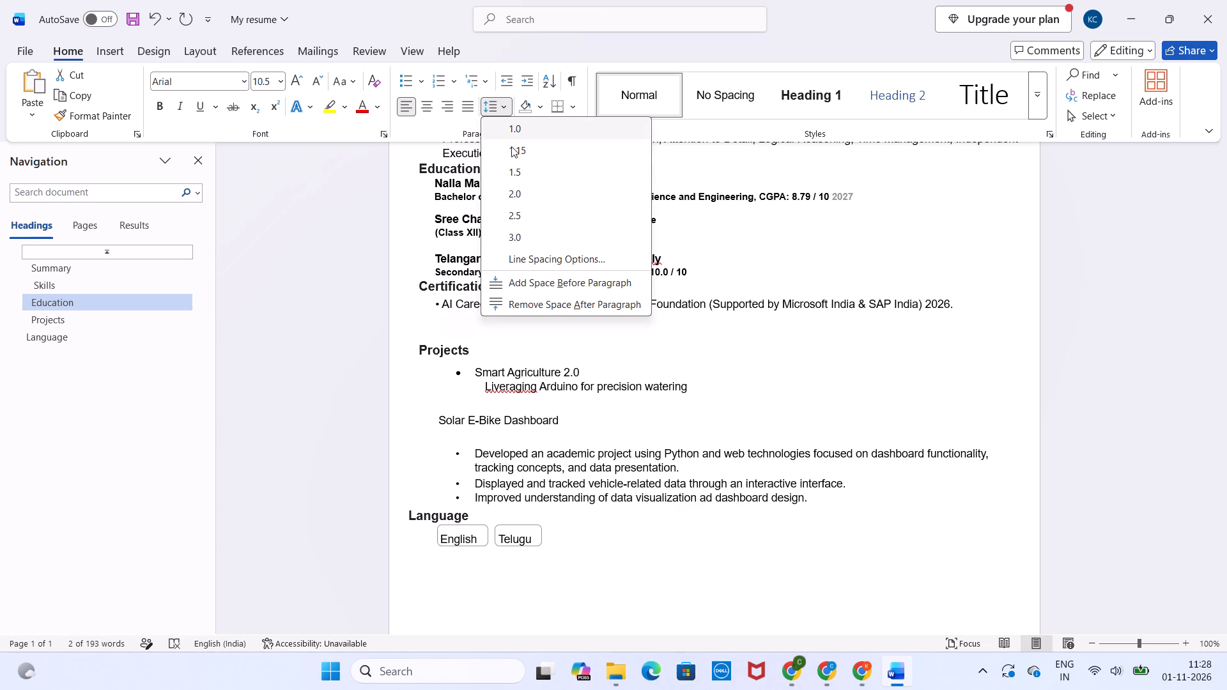
pyautogui.click(541, 301)
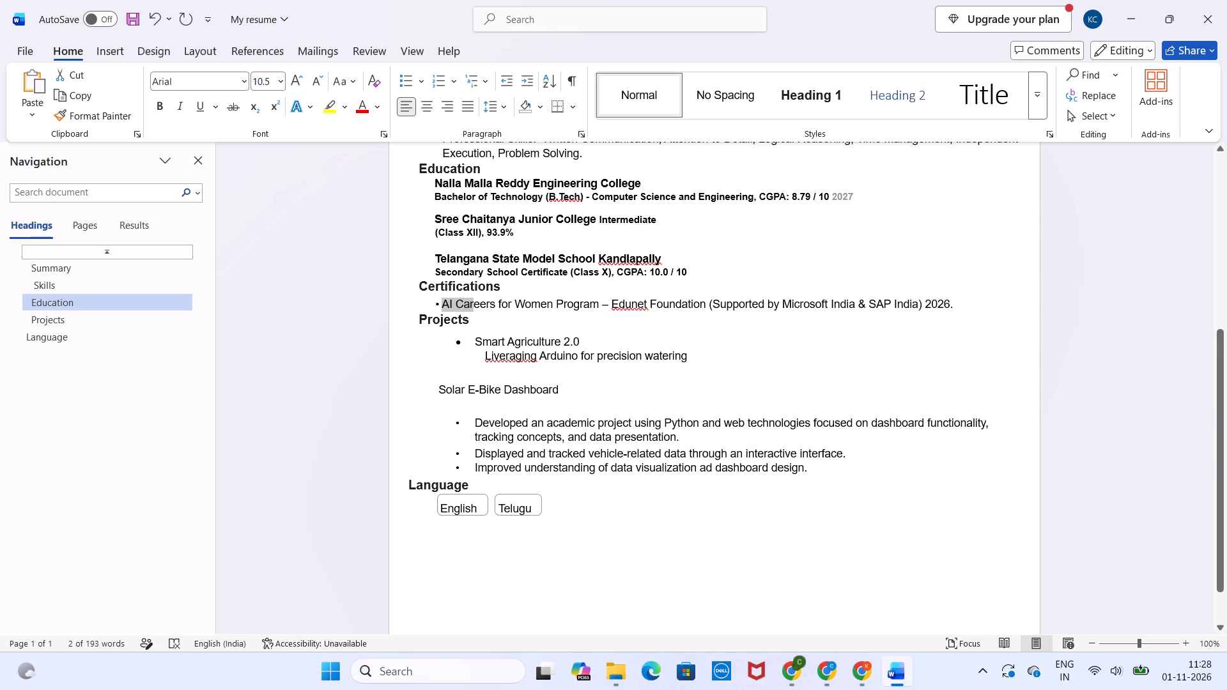
# Switch to the ChatGPT conversation containing the short Smart Irrigation 2.0 summary.
pyautogui.scroll(-4, 474, 385)
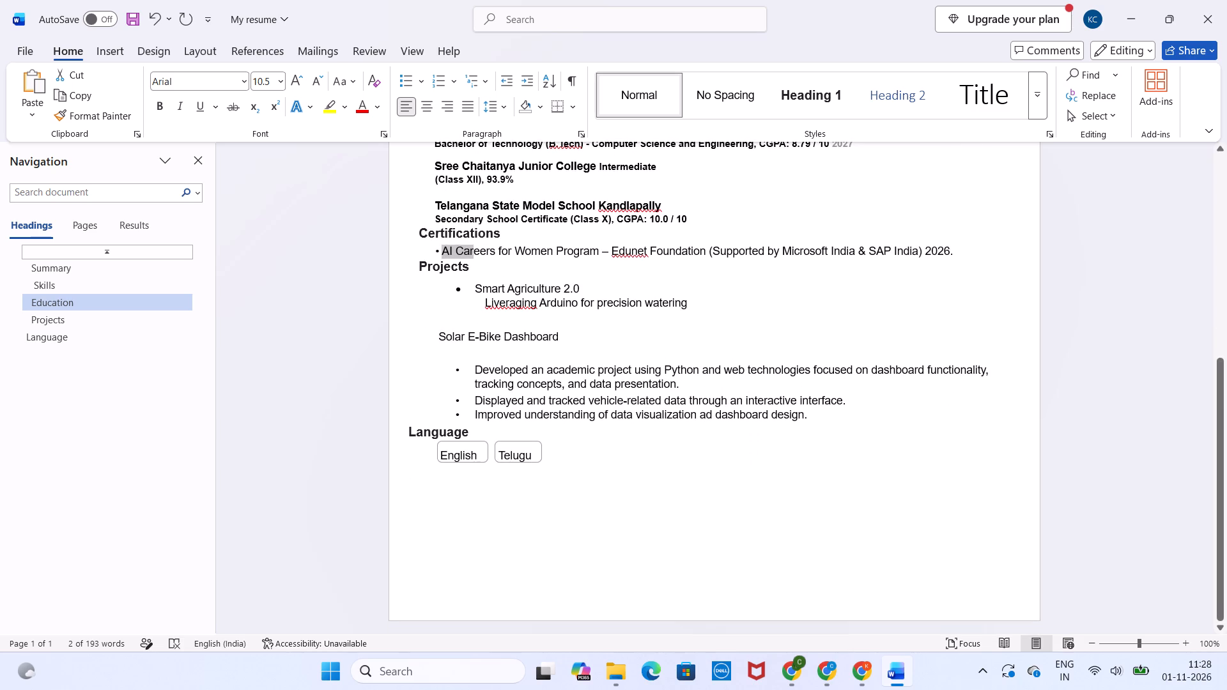
pyautogui.click(864, 685)
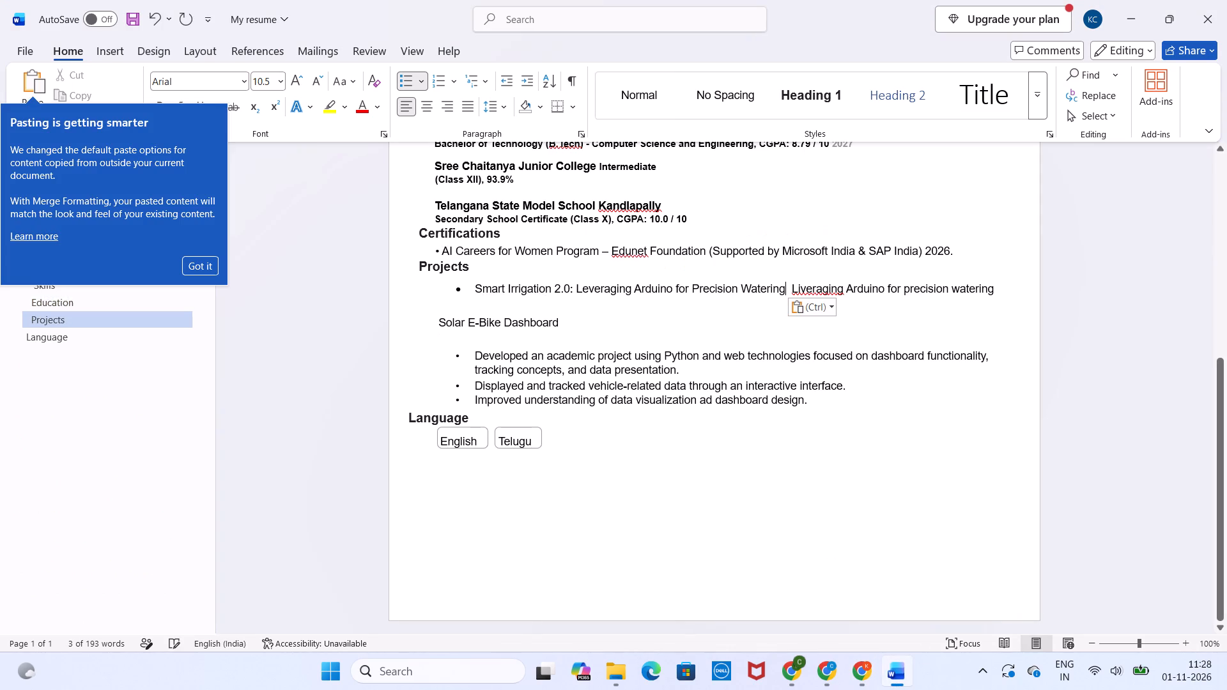
pyautogui.hotkey('shift', 'Return')
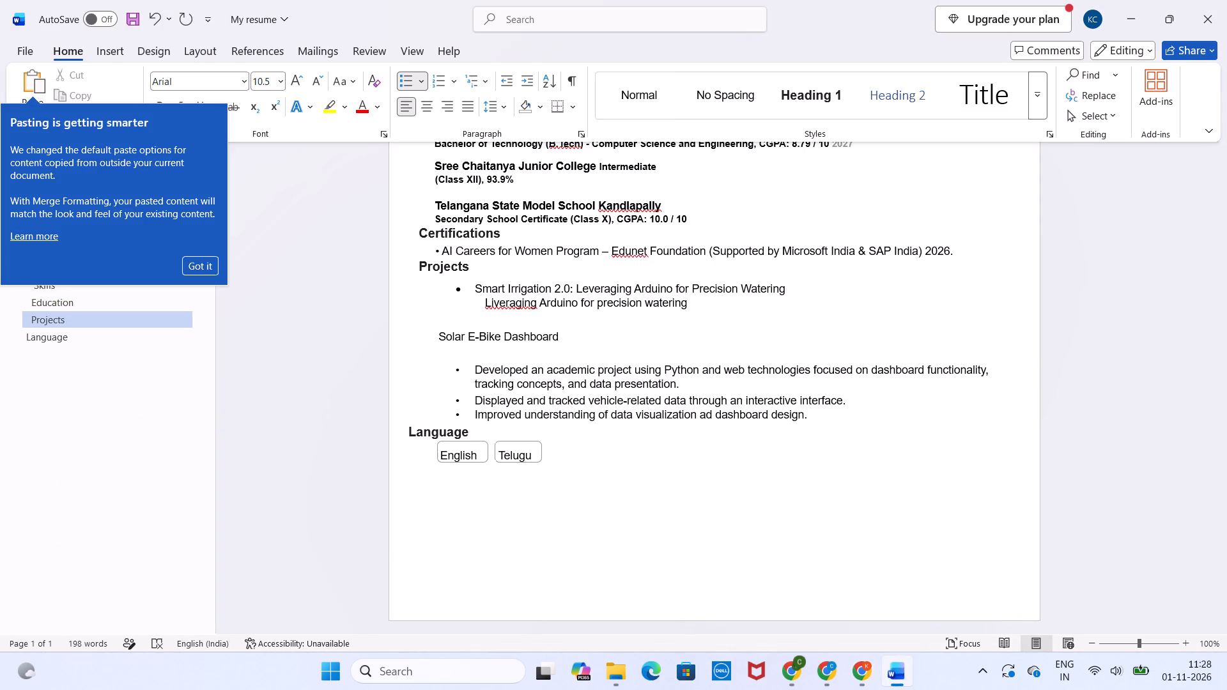
pyautogui.click(204, 270)
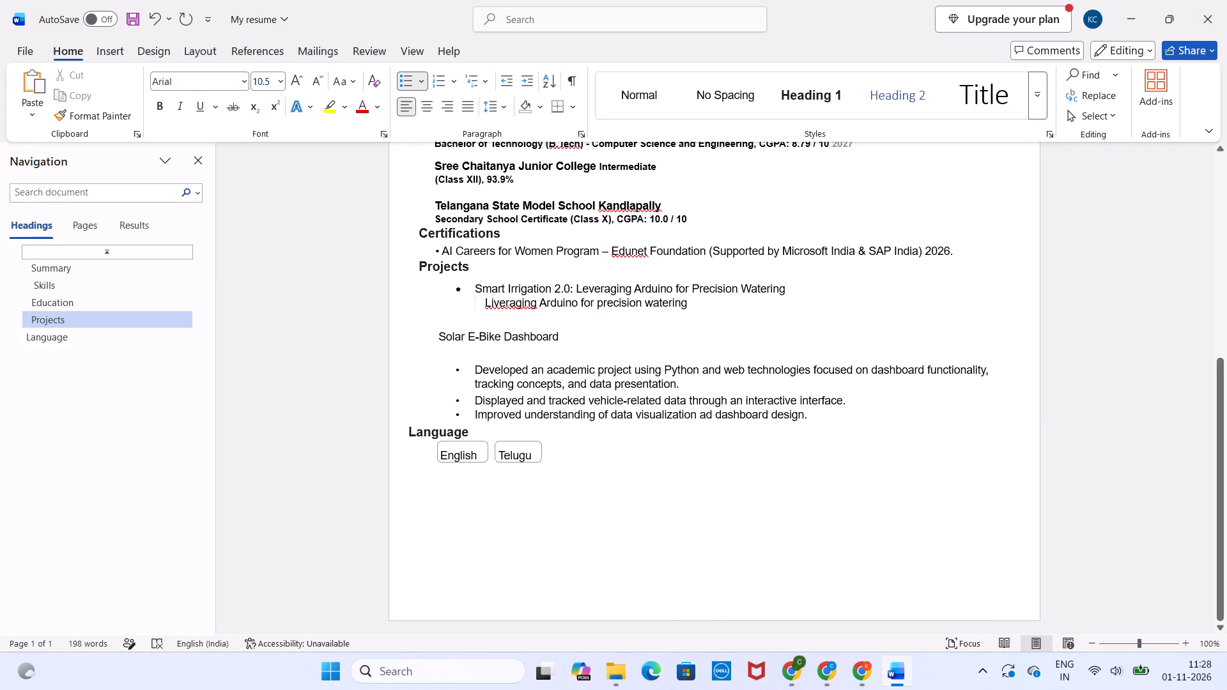
# Delete the leftover "Liveraging Arduino for precision watering" text below the Smart Irrigation 2.0 title.
pyautogui.moveTo(695, 303); pyautogui.dragTo(468, 312)
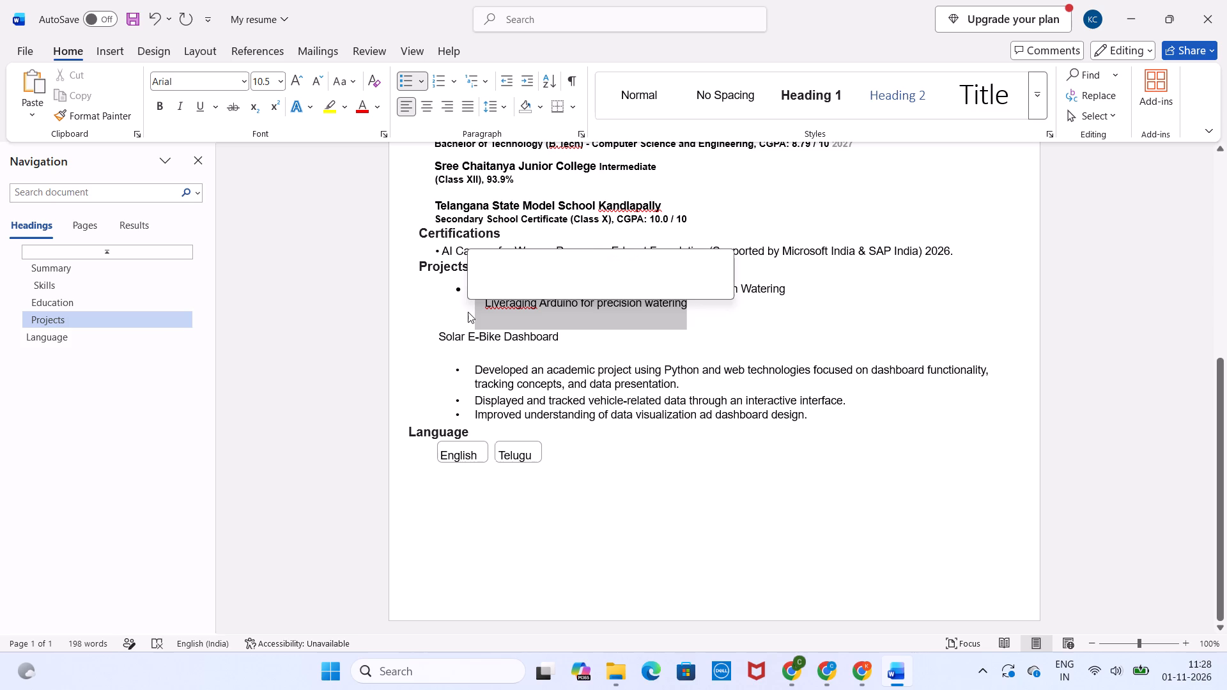
pyautogui.press('BackSpace')
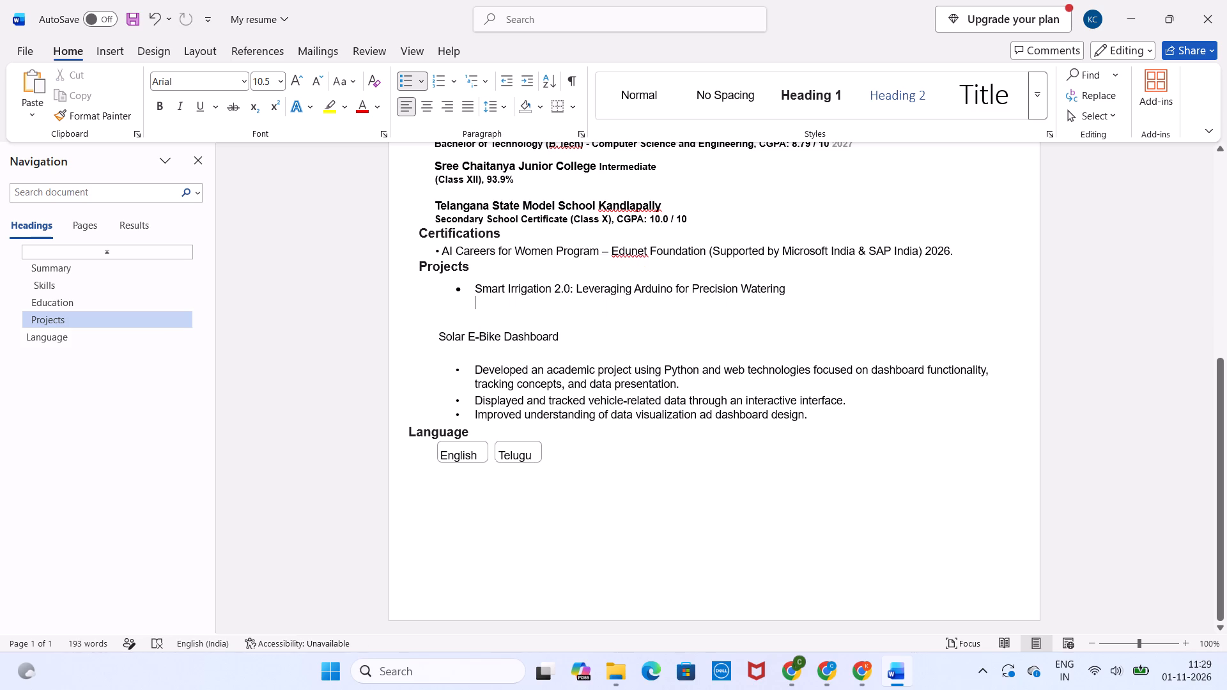
# Remove the space after the Smart Irrigation 2.0 bullet, above the Solar E-Bike Dashboard line.
pyautogui.click(468, 312)
pyautogui.moveTo(468, 312); pyautogui.dragTo(536, 319)
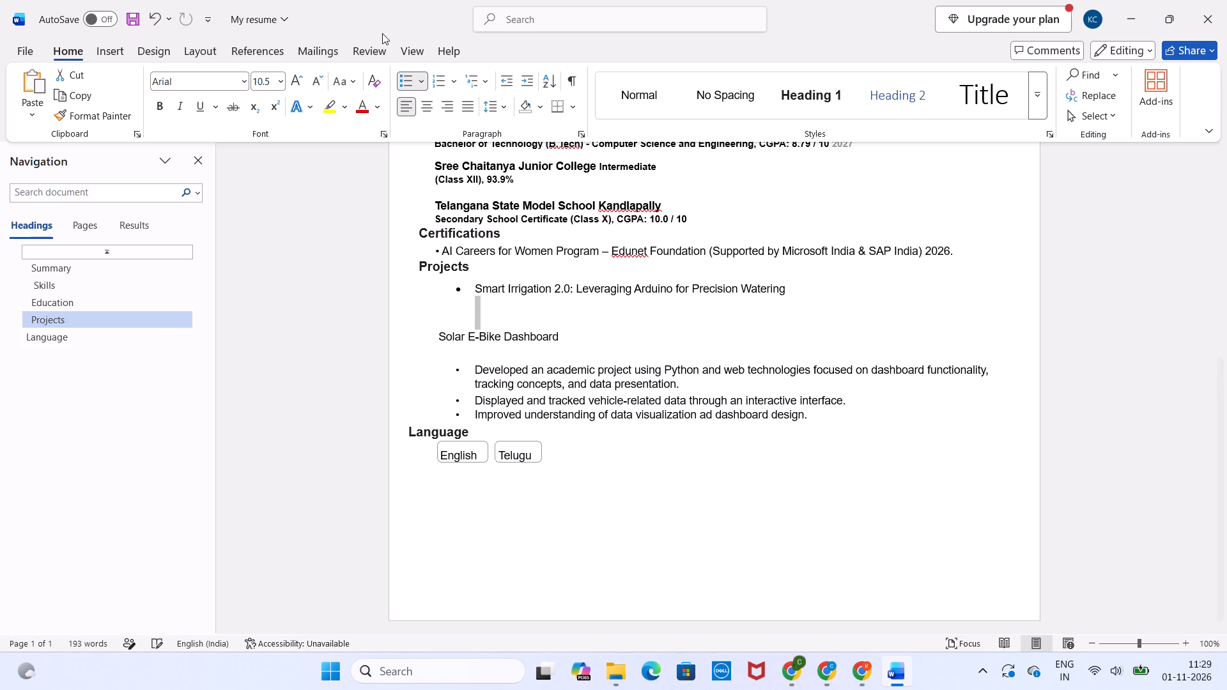
pyautogui.click(511, 108)
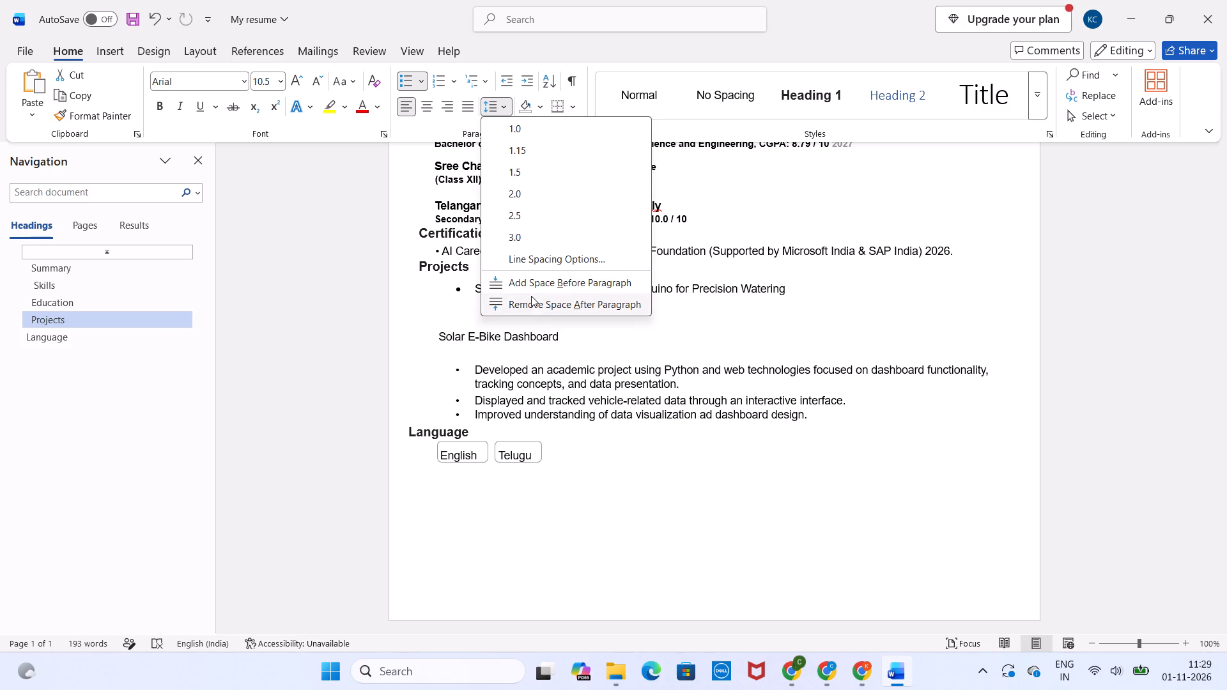
pyautogui.click(532, 296)
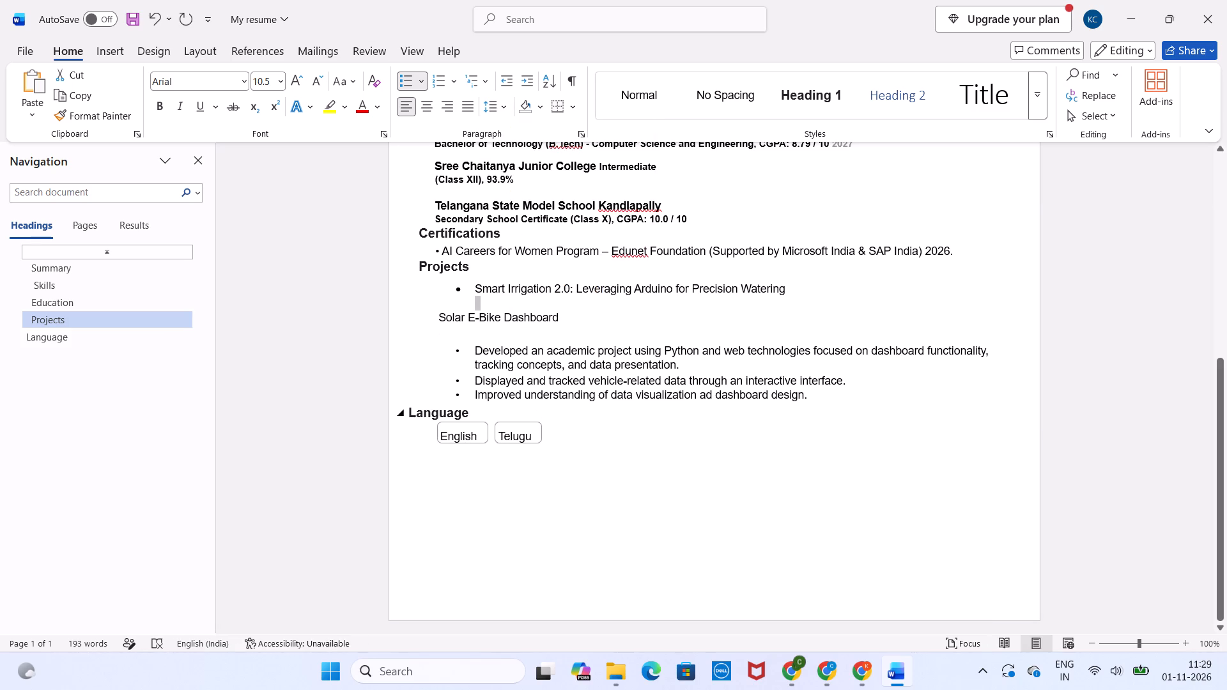
# Remove the space after the Solar E-Bike Dashboard line, above its description bullets.
pyautogui.moveTo(477, 326); pyautogui.dragTo(526, 353)
pyautogui.click(504, 103)
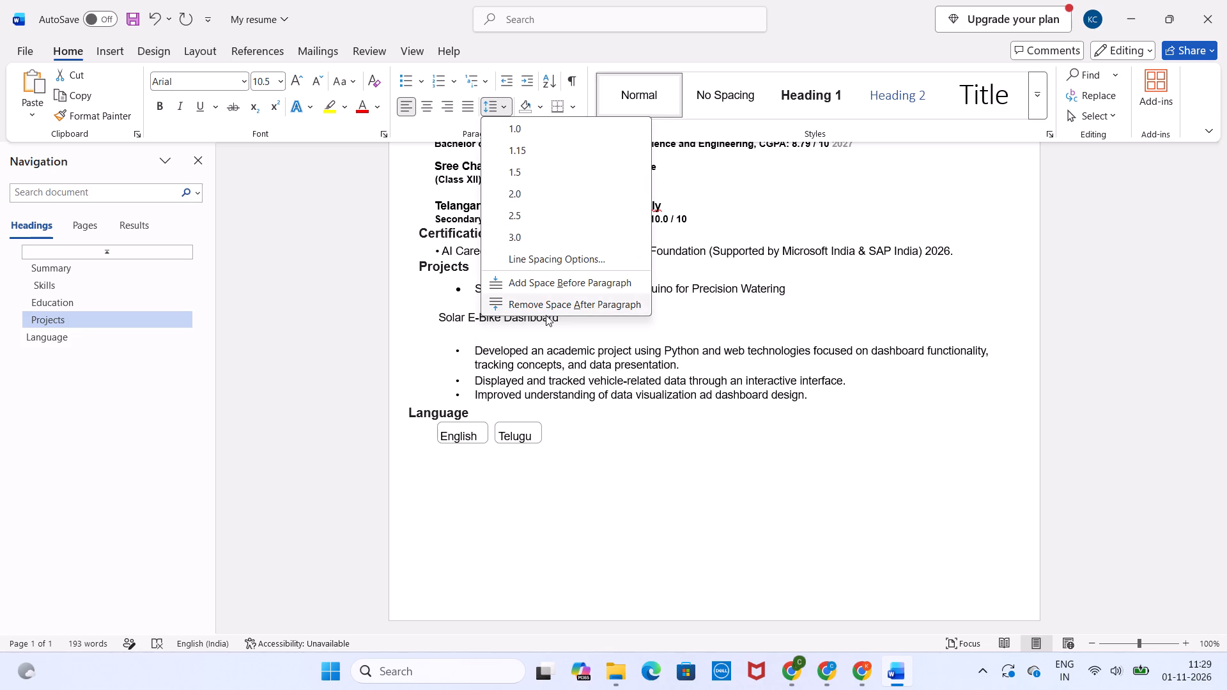
pyautogui.click(554, 303)
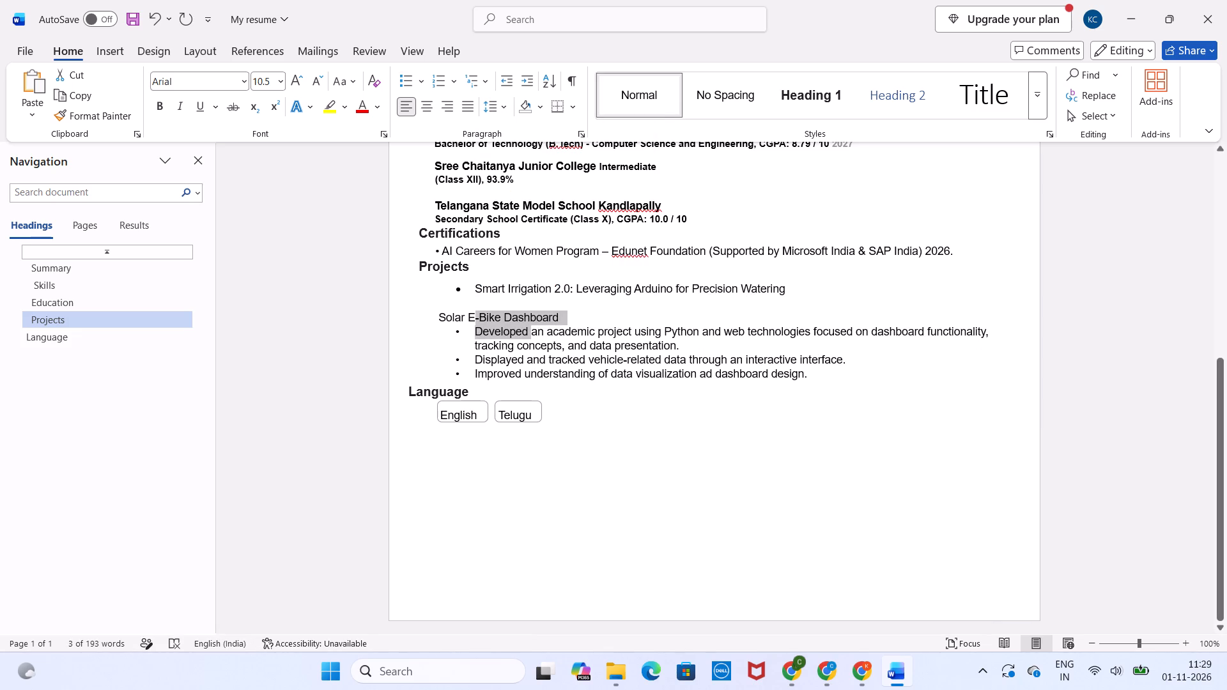
pyautogui.click(436, 362)
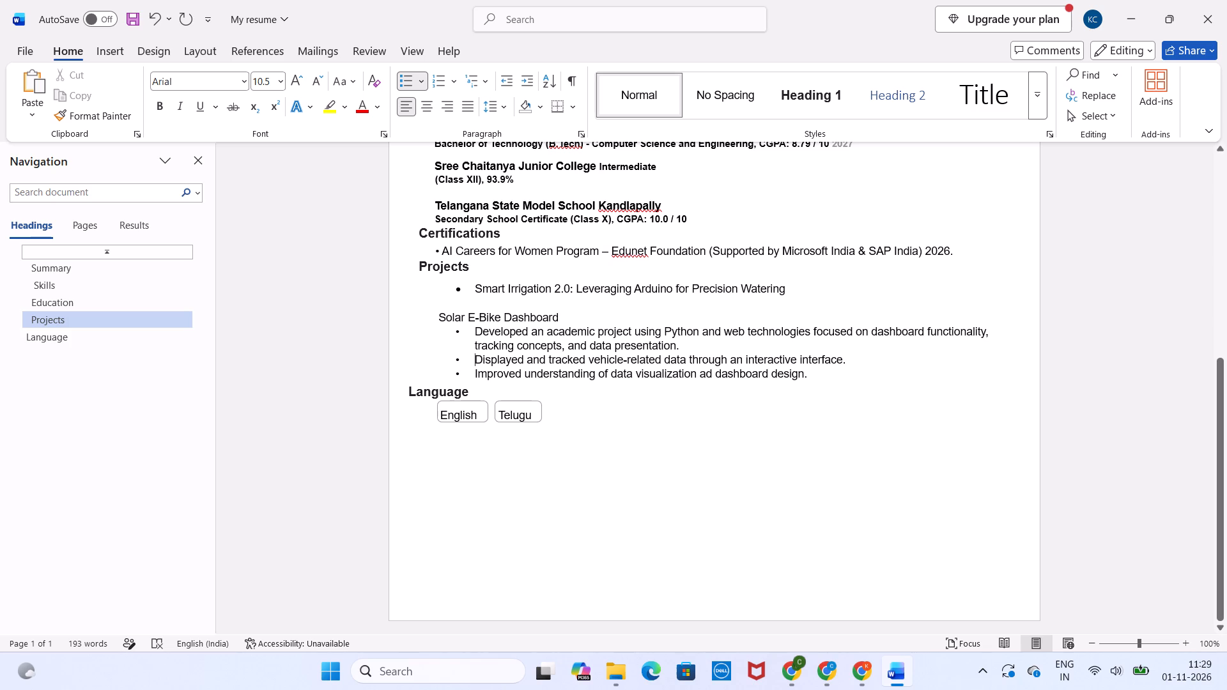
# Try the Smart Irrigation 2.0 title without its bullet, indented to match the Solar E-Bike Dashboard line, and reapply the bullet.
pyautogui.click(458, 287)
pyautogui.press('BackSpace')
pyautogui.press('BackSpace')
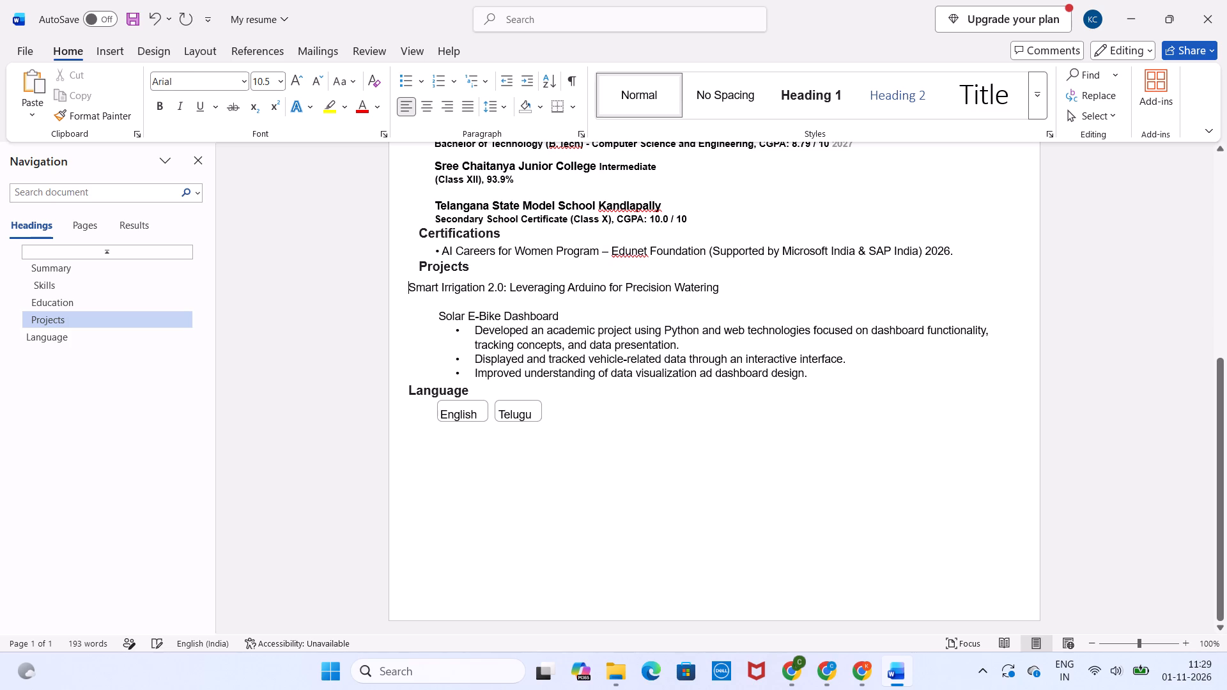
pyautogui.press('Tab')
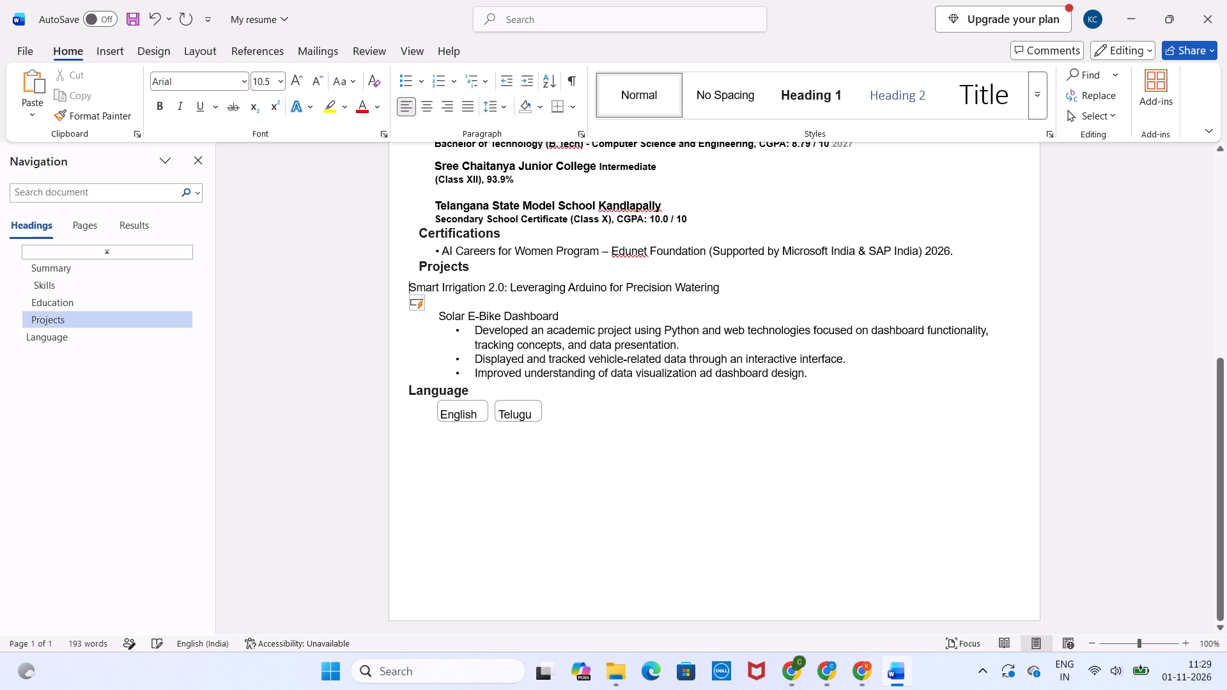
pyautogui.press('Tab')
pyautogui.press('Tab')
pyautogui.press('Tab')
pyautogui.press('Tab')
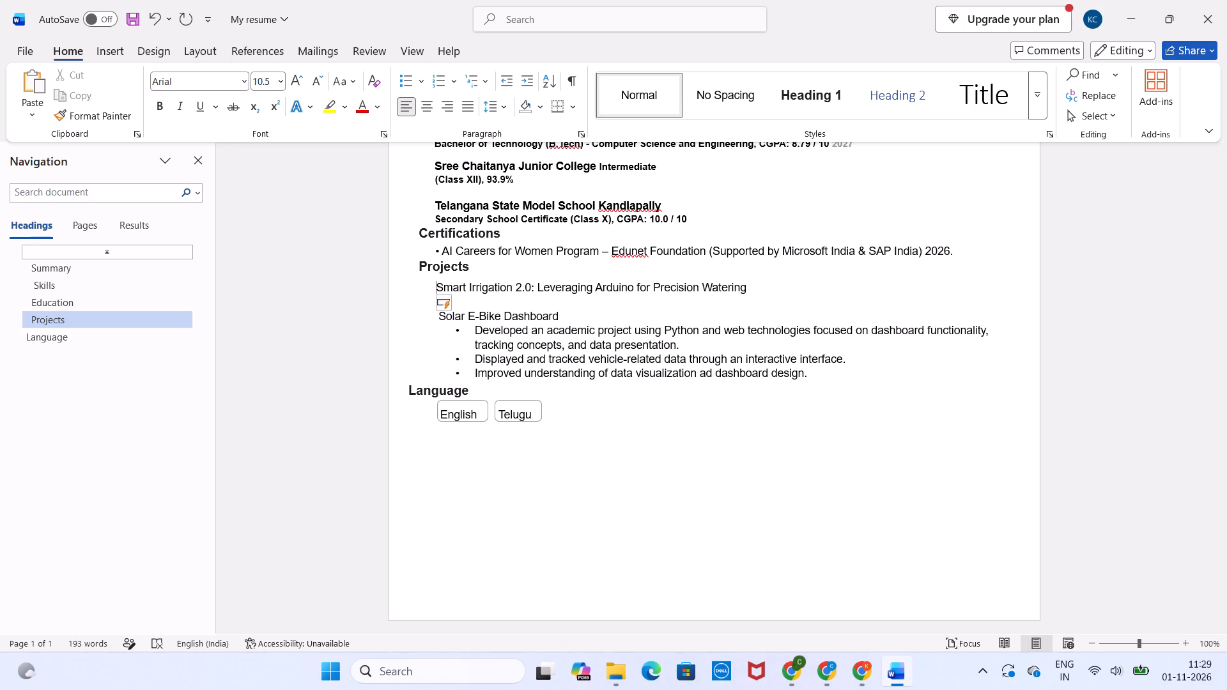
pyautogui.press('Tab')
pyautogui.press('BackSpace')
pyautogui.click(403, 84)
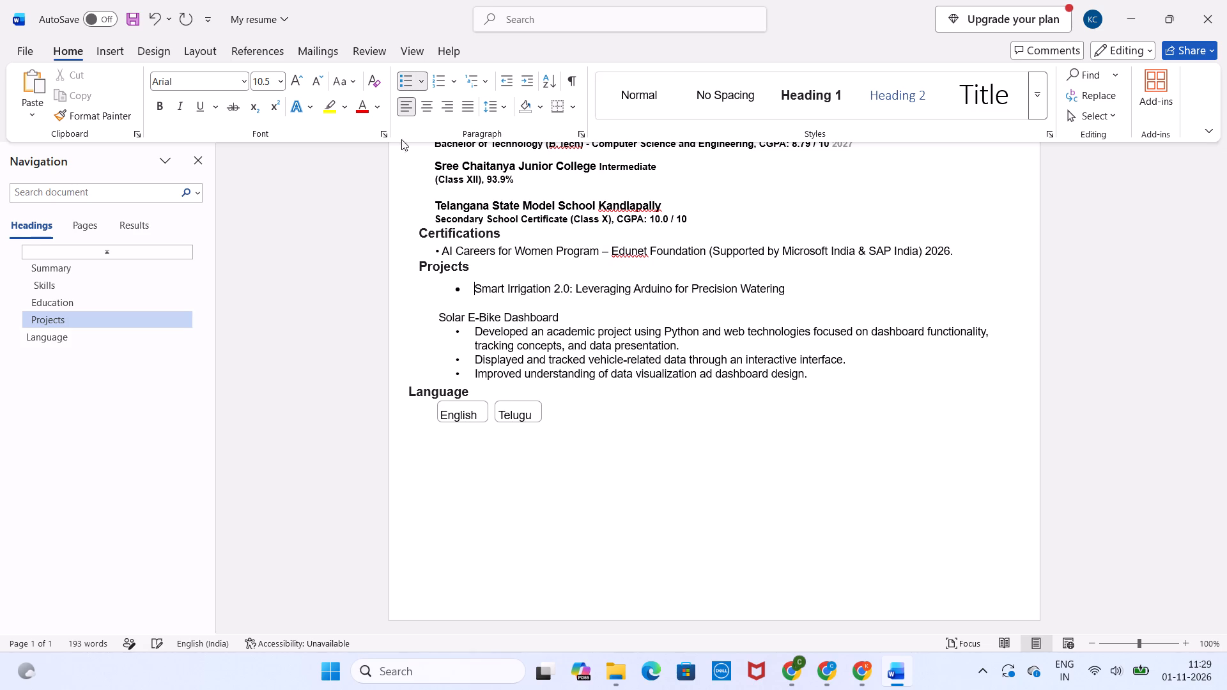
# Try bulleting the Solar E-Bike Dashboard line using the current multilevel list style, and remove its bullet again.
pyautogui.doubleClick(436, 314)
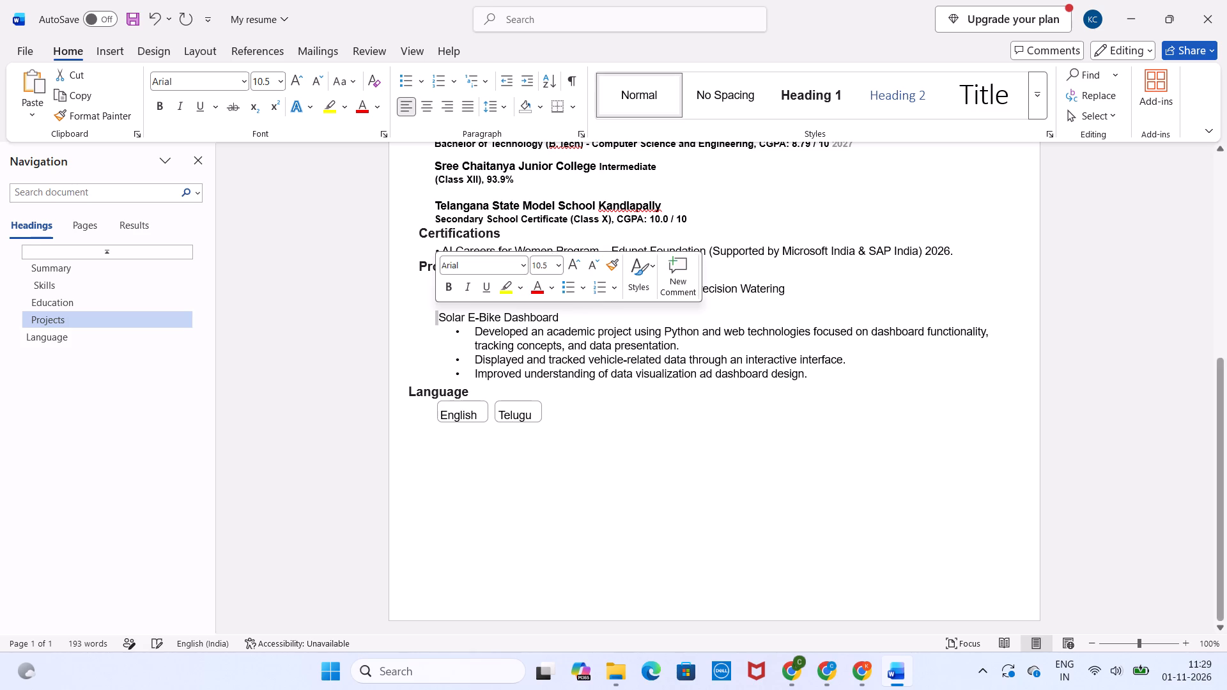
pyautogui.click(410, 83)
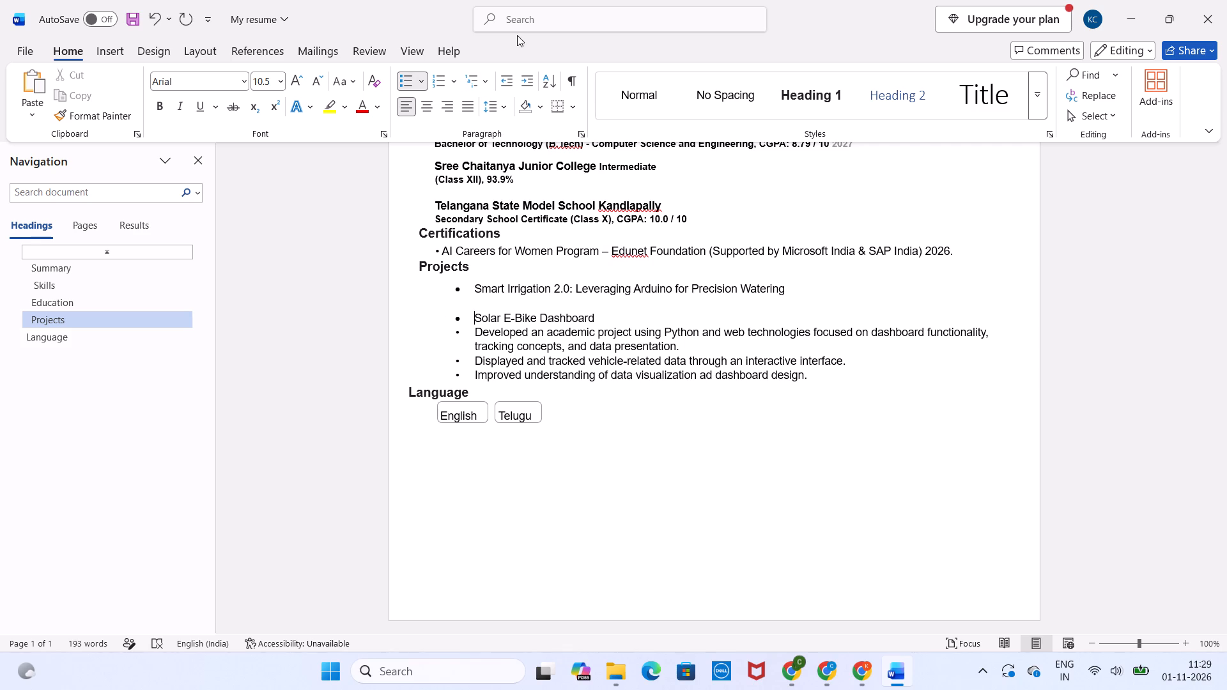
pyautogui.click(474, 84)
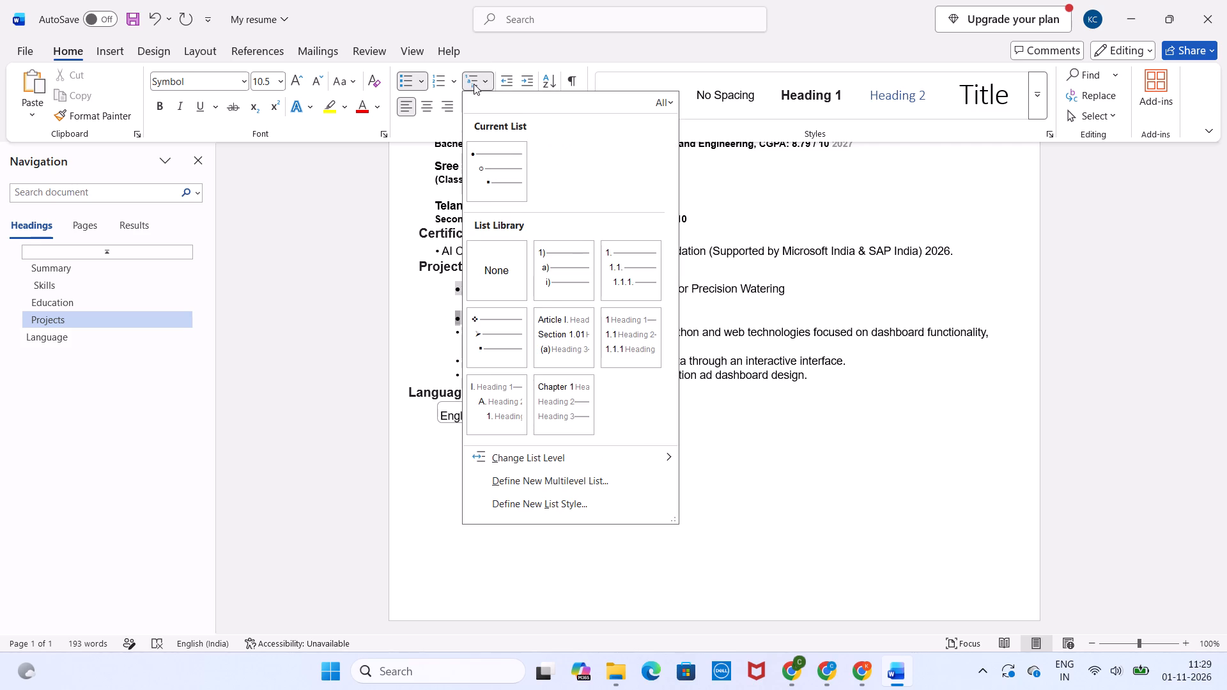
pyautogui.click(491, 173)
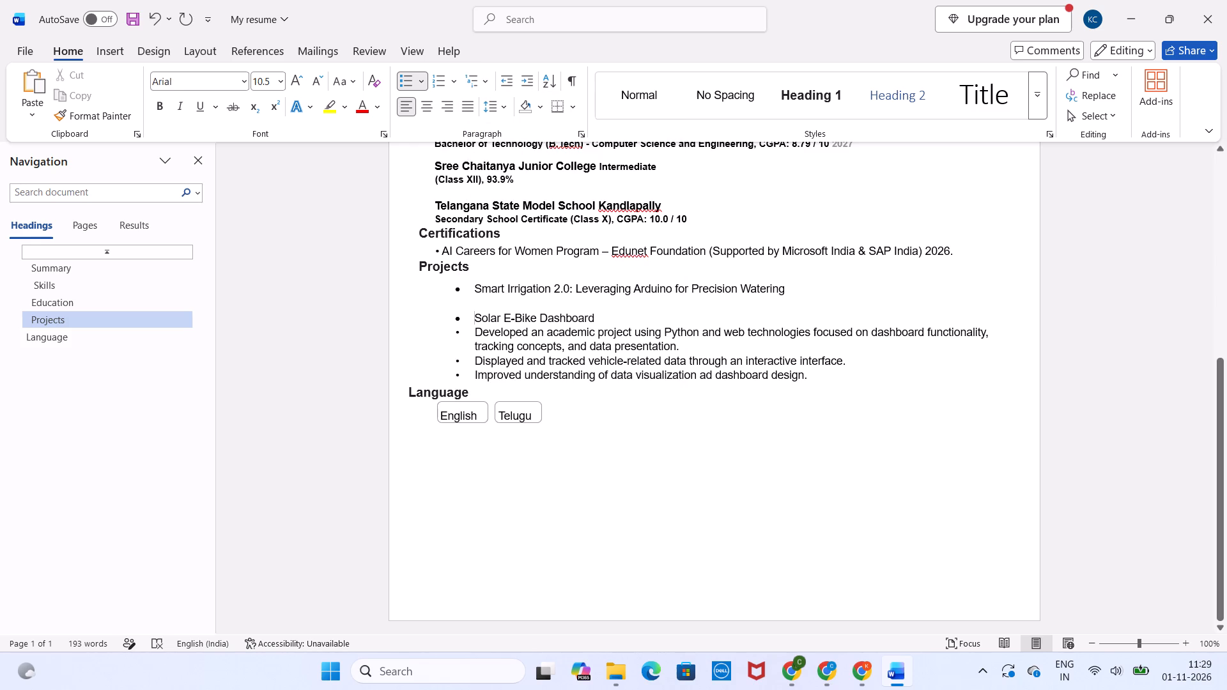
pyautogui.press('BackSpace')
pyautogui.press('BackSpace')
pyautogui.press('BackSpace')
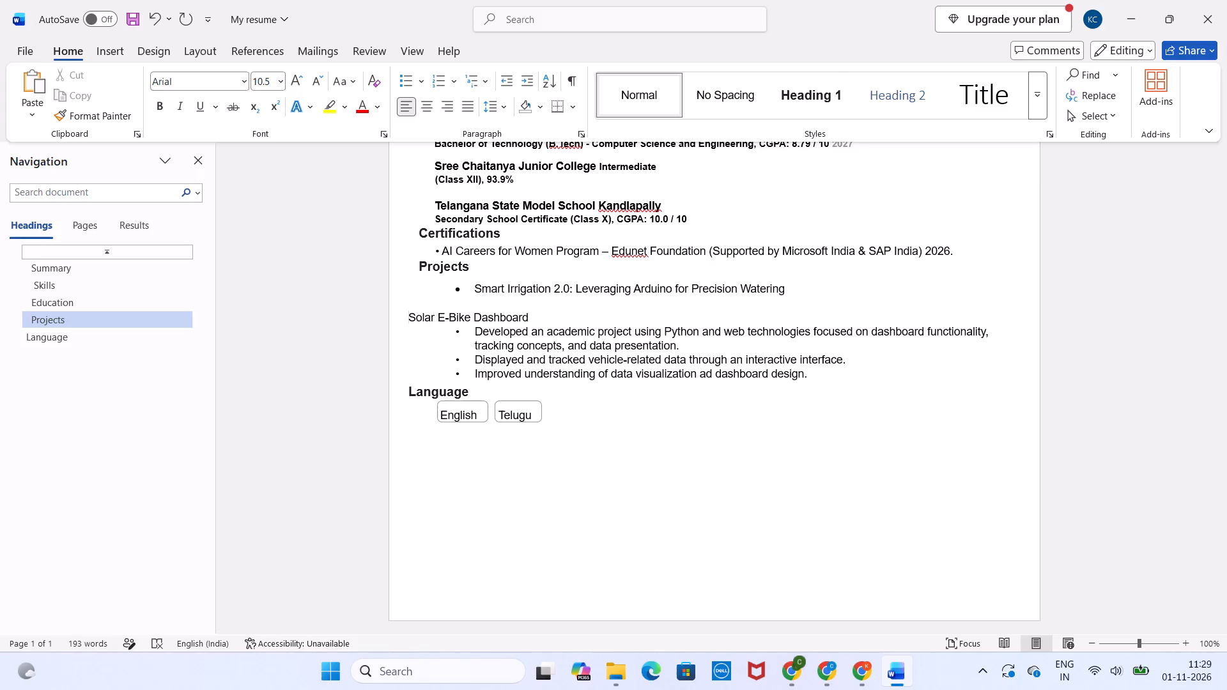
# Indent the Solar E-Bike Dashboard title with 13 leading spaces so it sits further in under the Projects heading.
pyautogui.scroll(2, 575, 247)
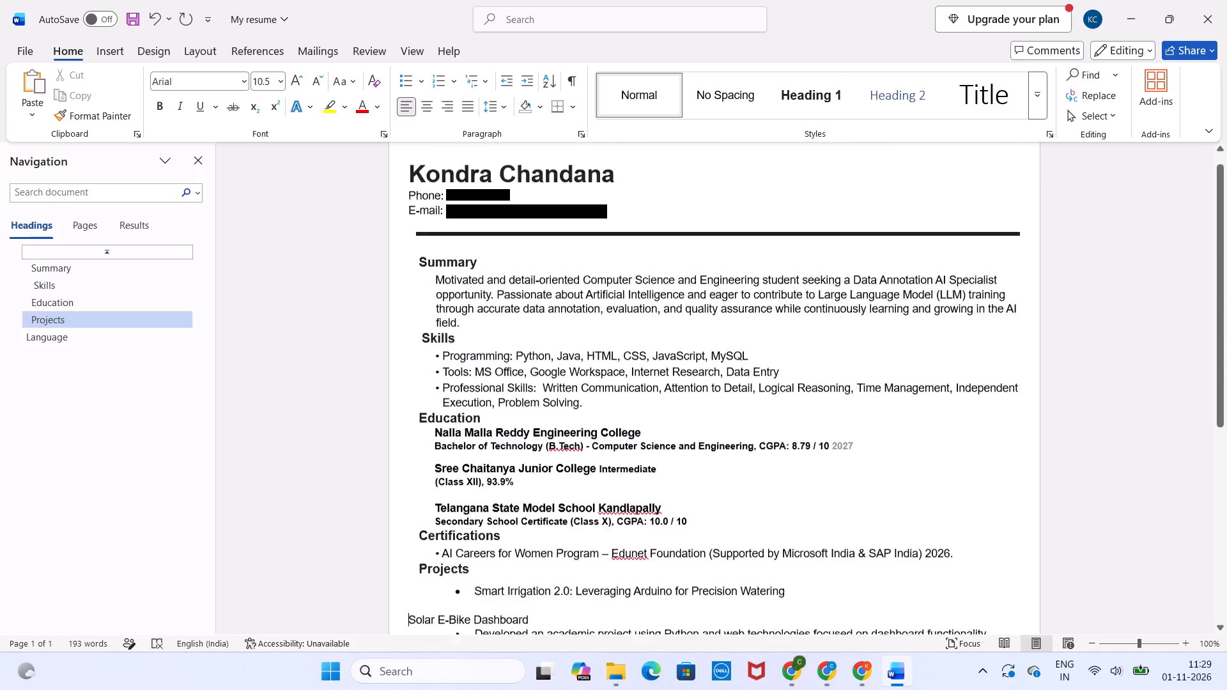
pyautogui.scroll(1, 575, 247)
pyautogui.scroll(-3, 575, 247)
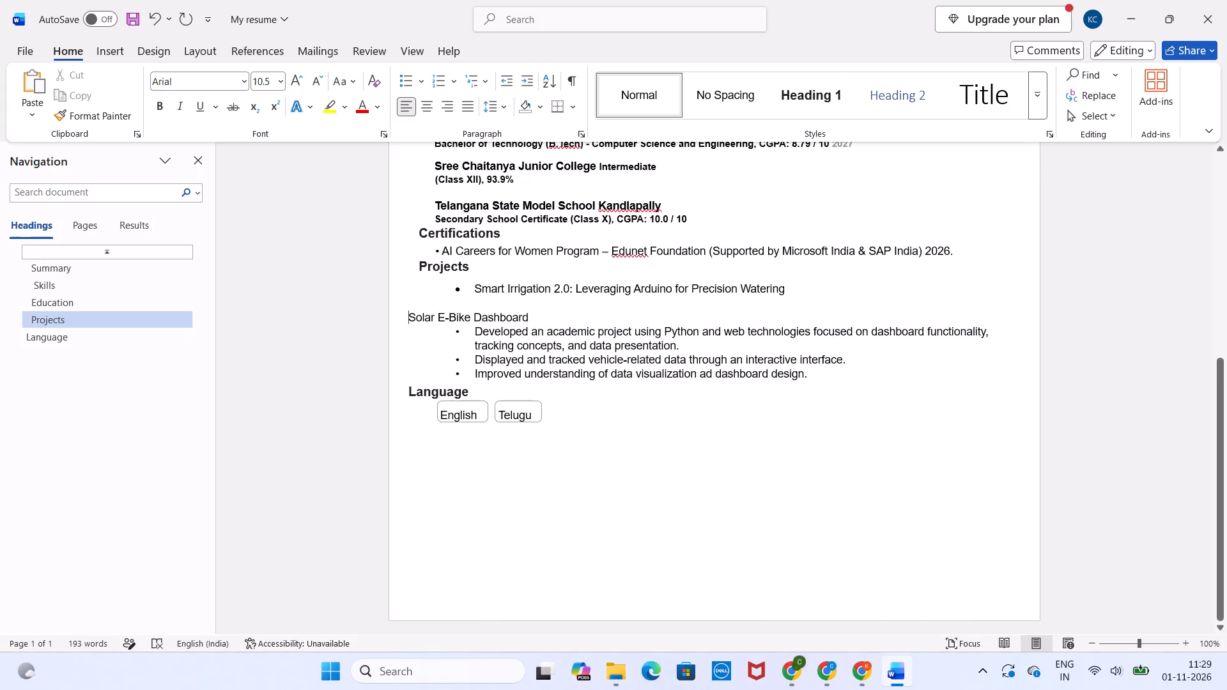
pyautogui.press('space')
pyautogui.press('space')
pyautogui.press('space')
pyautogui.press('space')
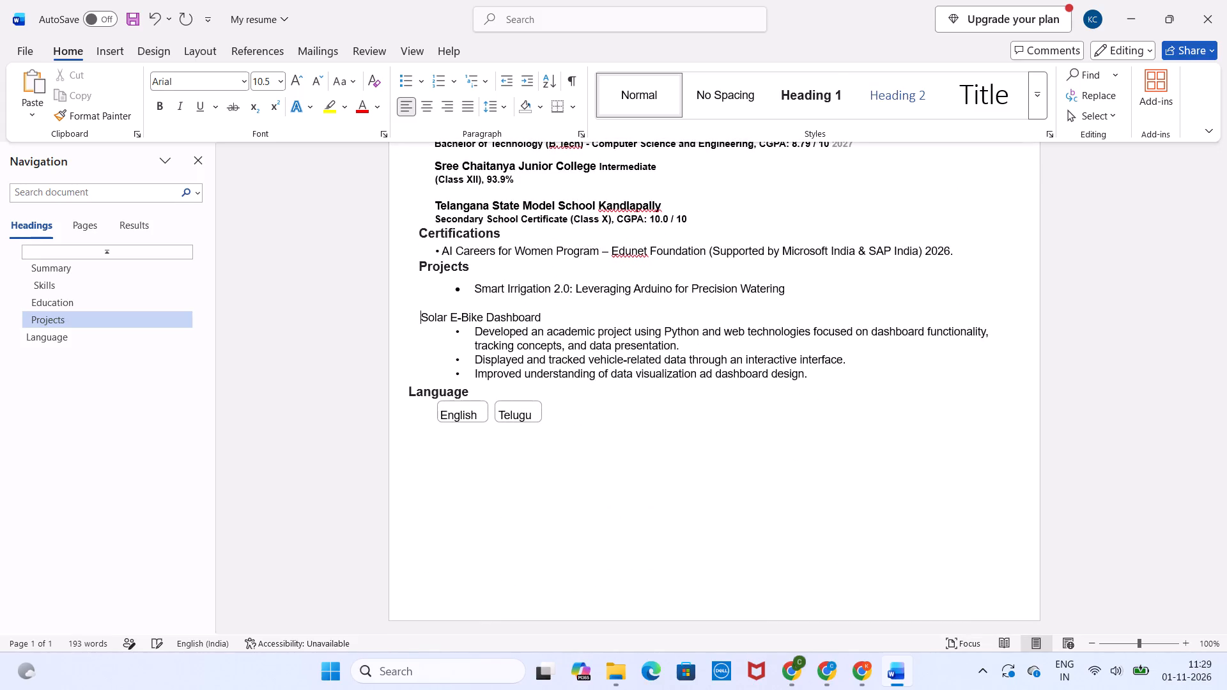
pyautogui.press('space')
pyautogui.press('space')
pyautogui.press('space')
pyautogui.press('space')
pyautogui.press('space')
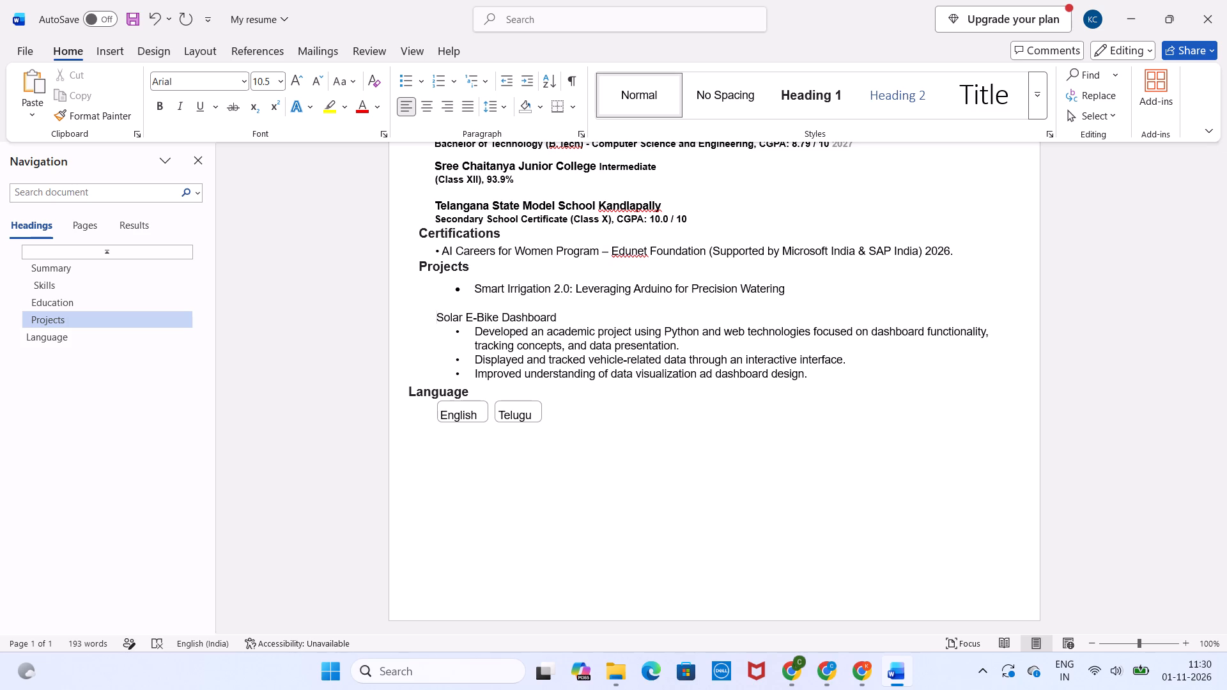
pyautogui.press('space')
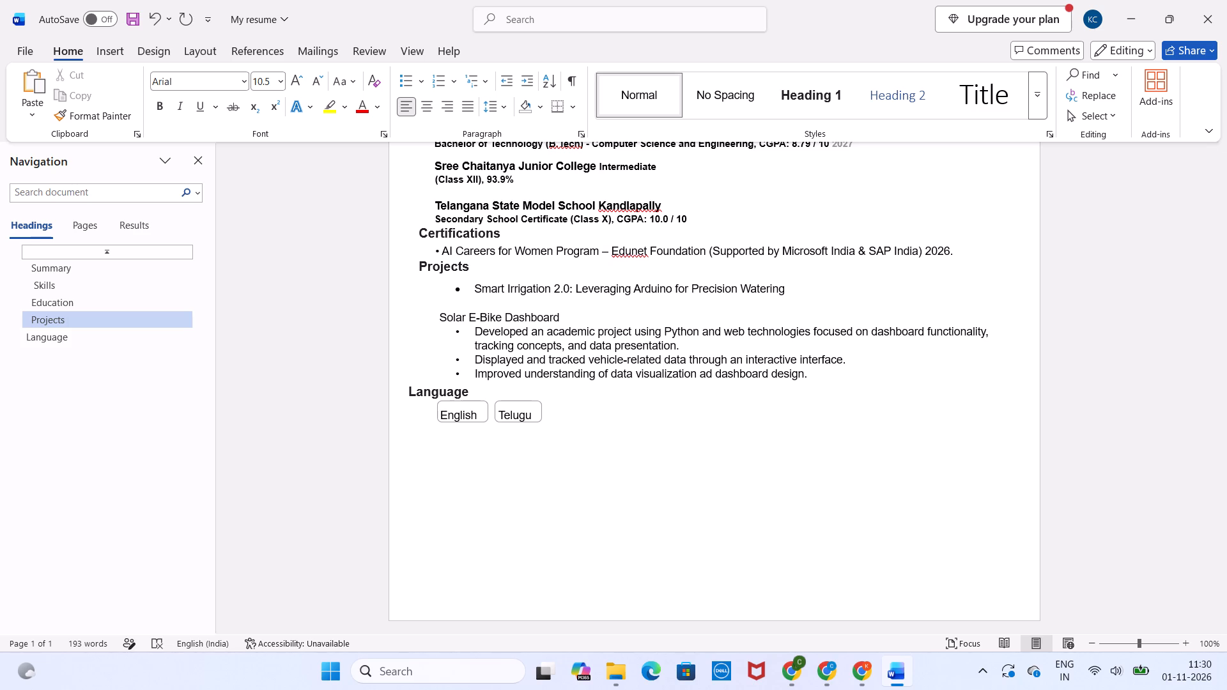
pyautogui.press('space')
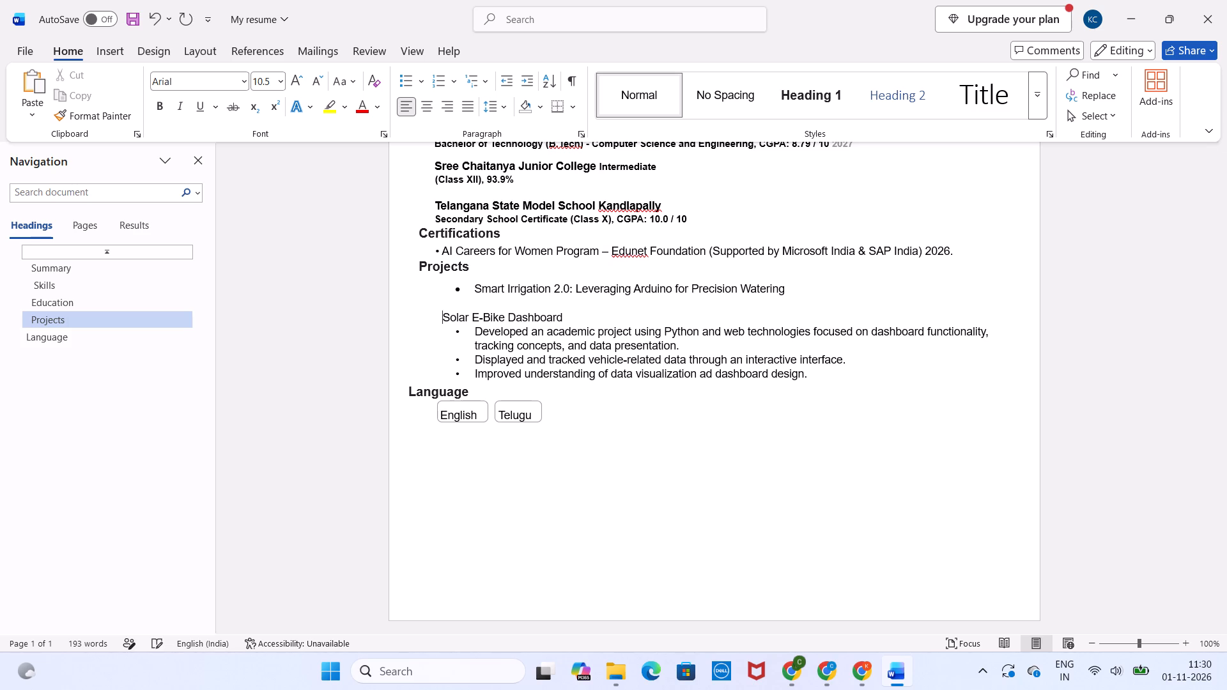
pyautogui.press('space')
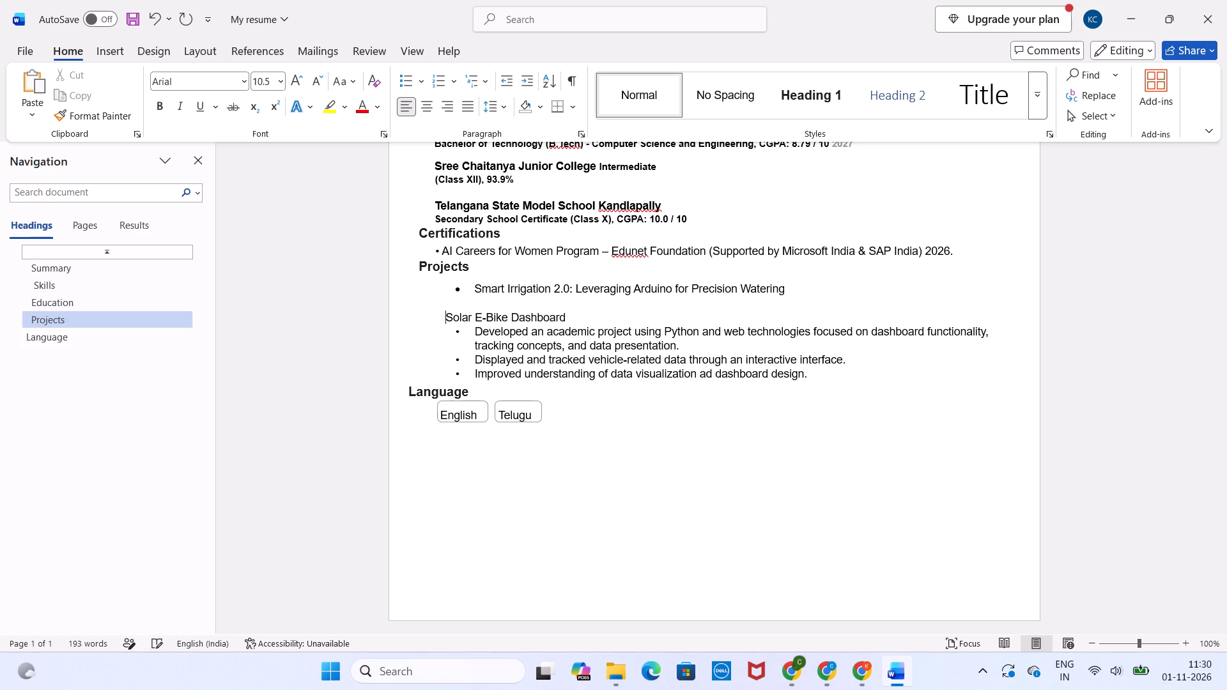
pyautogui.press('space')
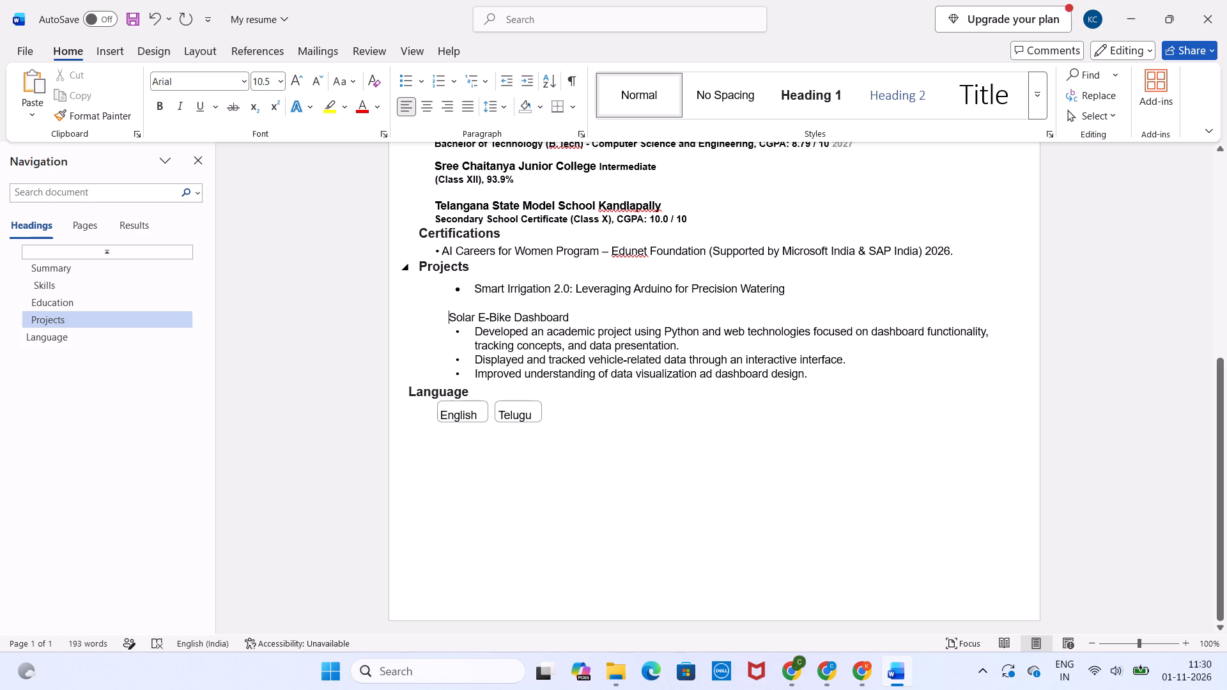
# Remove the bullet and indent from the Smart Irrigation 2.0 title, and space it in to align with the Solar E-Bike Dashboard title.
pyautogui.click(474, 289)
pyautogui.press('BackSpace')
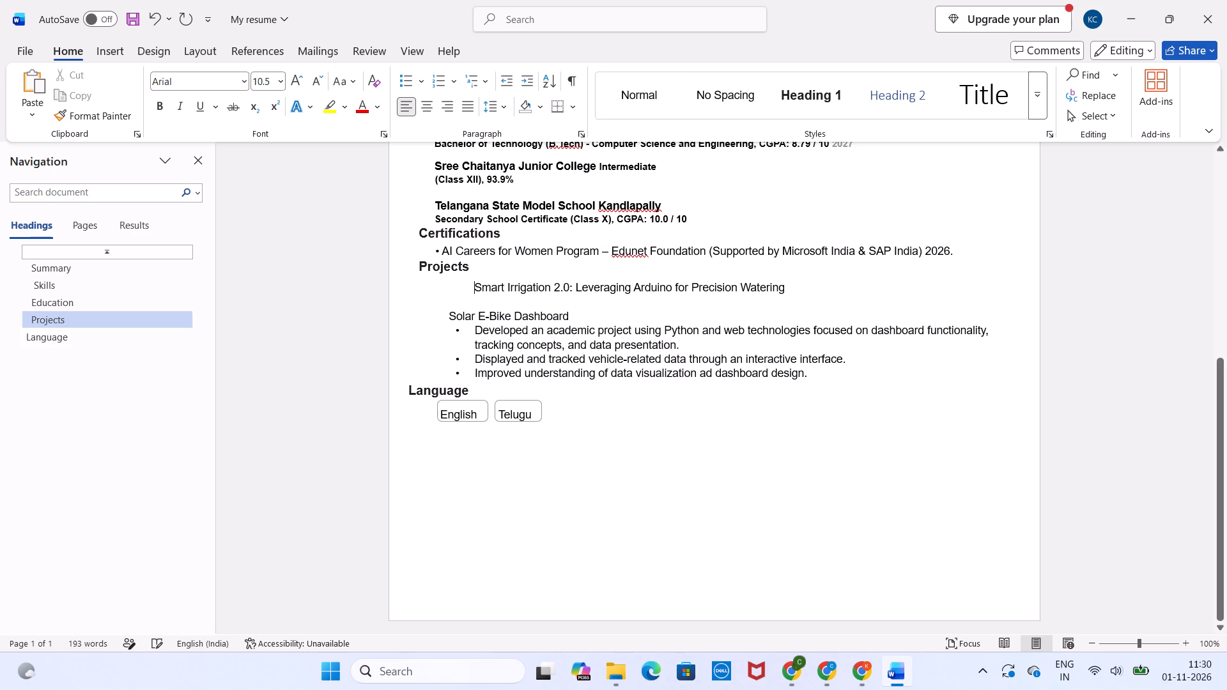
pyautogui.press('BackSpace')
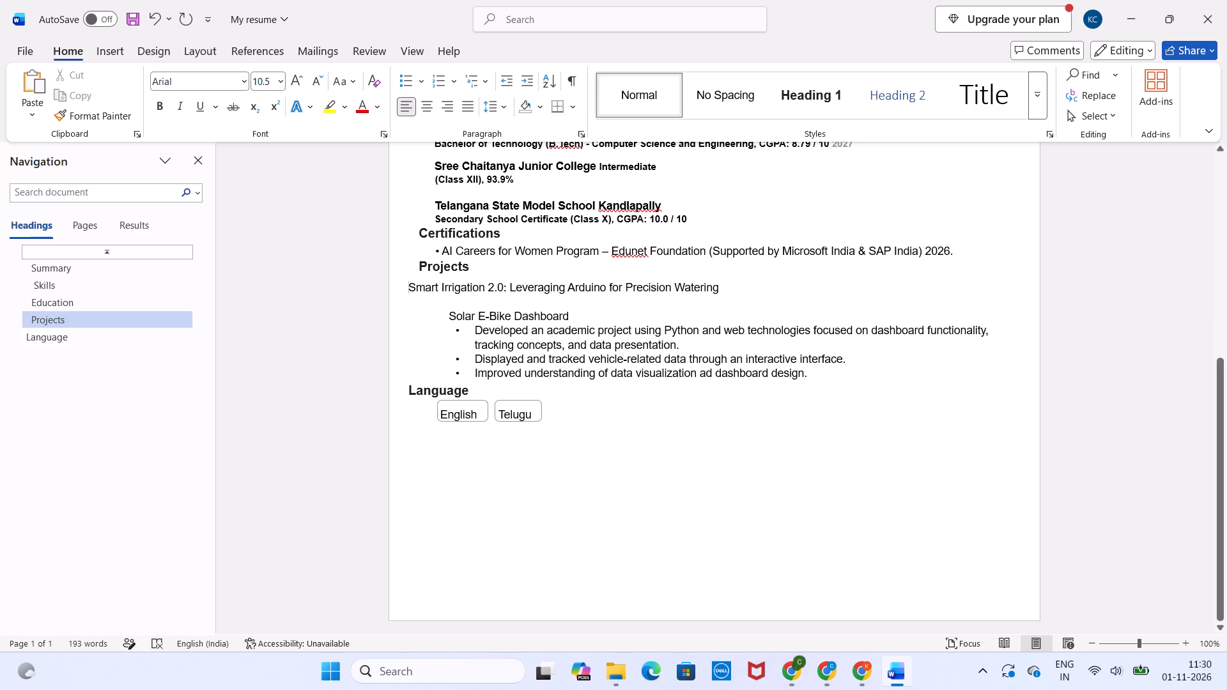
pyautogui.press('space')
pyautogui.press('space')
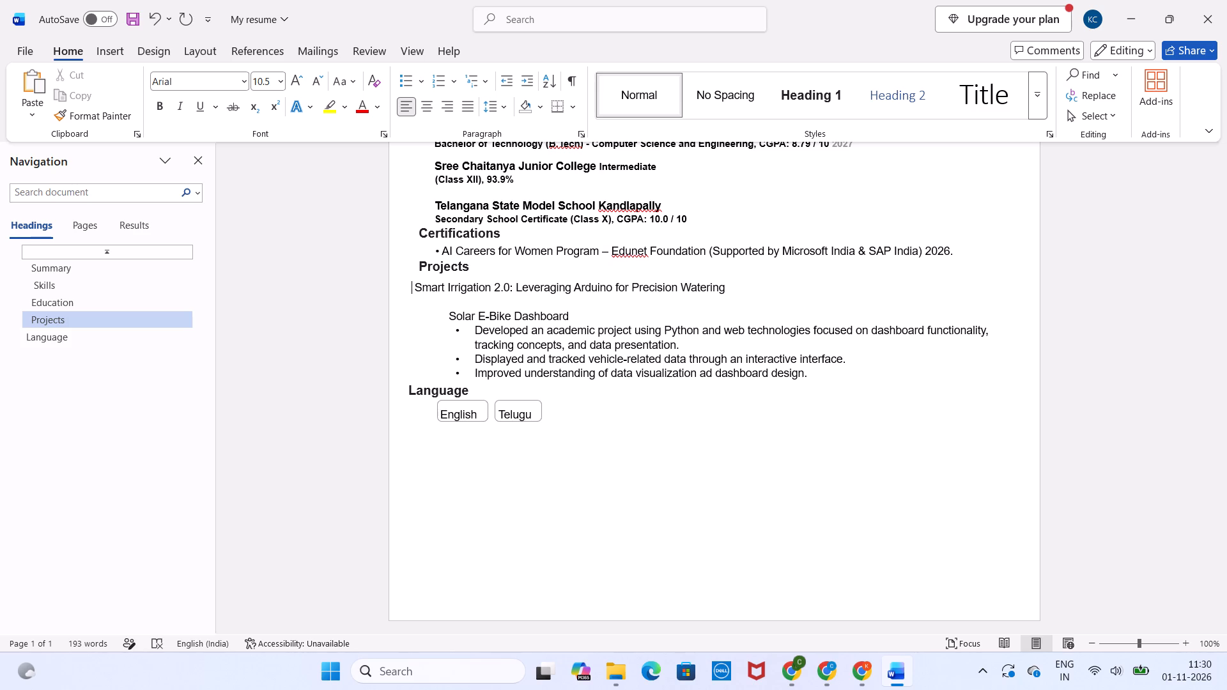
pyautogui.press('space')
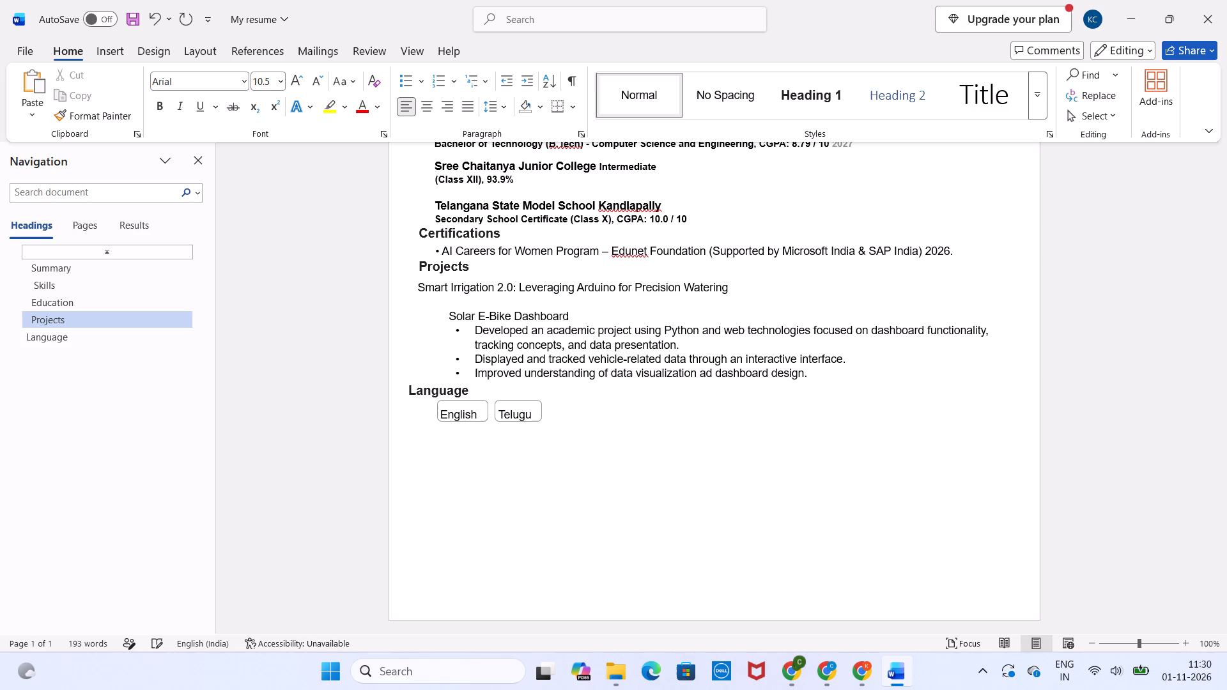
pyautogui.press('space')
pyautogui.press('space')
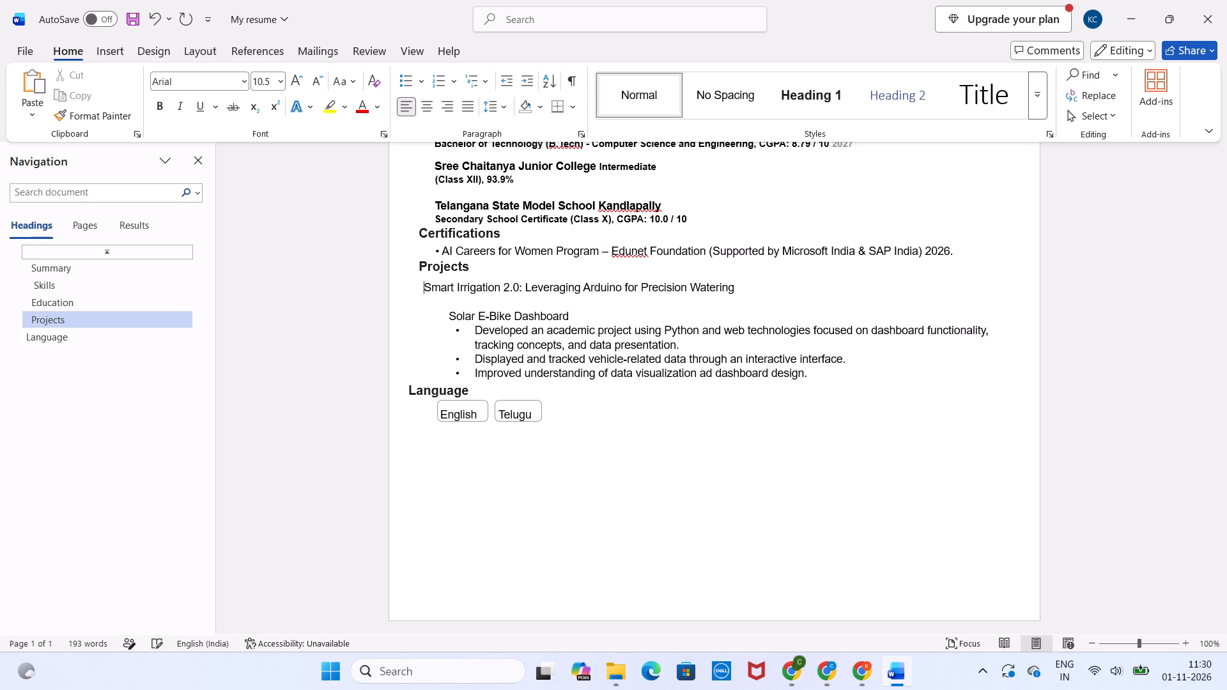
pyautogui.press('space')
pyautogui.press('space')
pyautogui.press('space')
pyautogui.press('space')
pyautogui.press('space')
pyautogui.press('space')
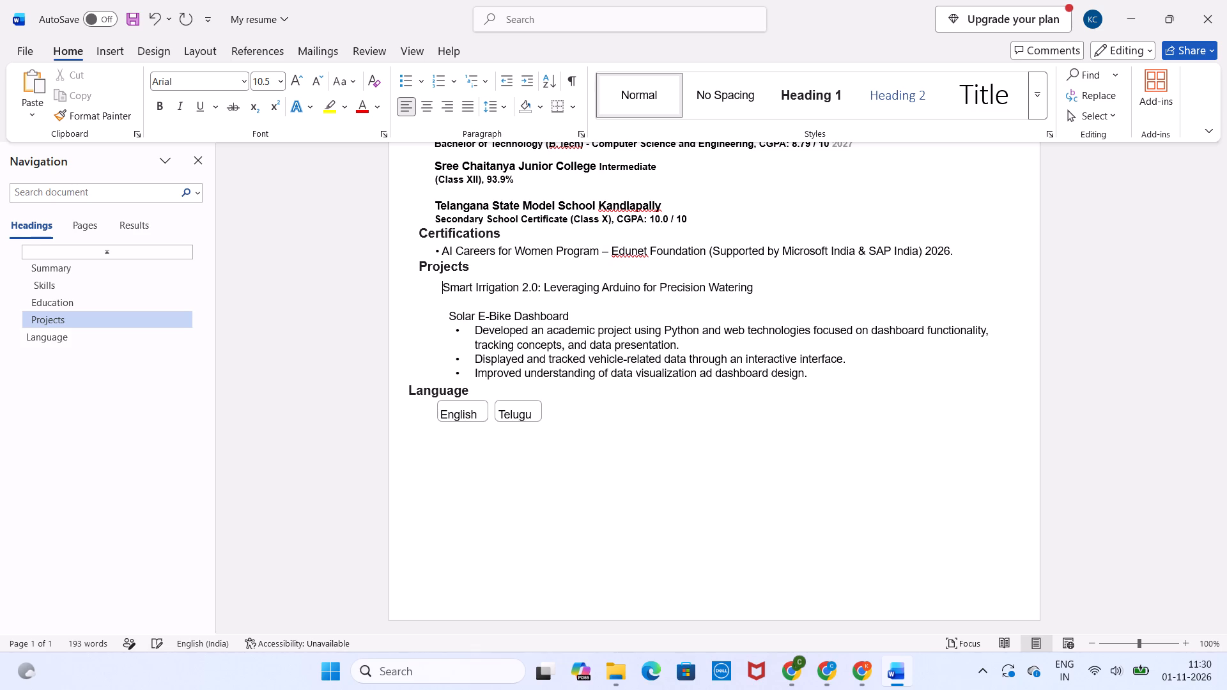
pyautogui.press('space')
pyautogui.press('space')
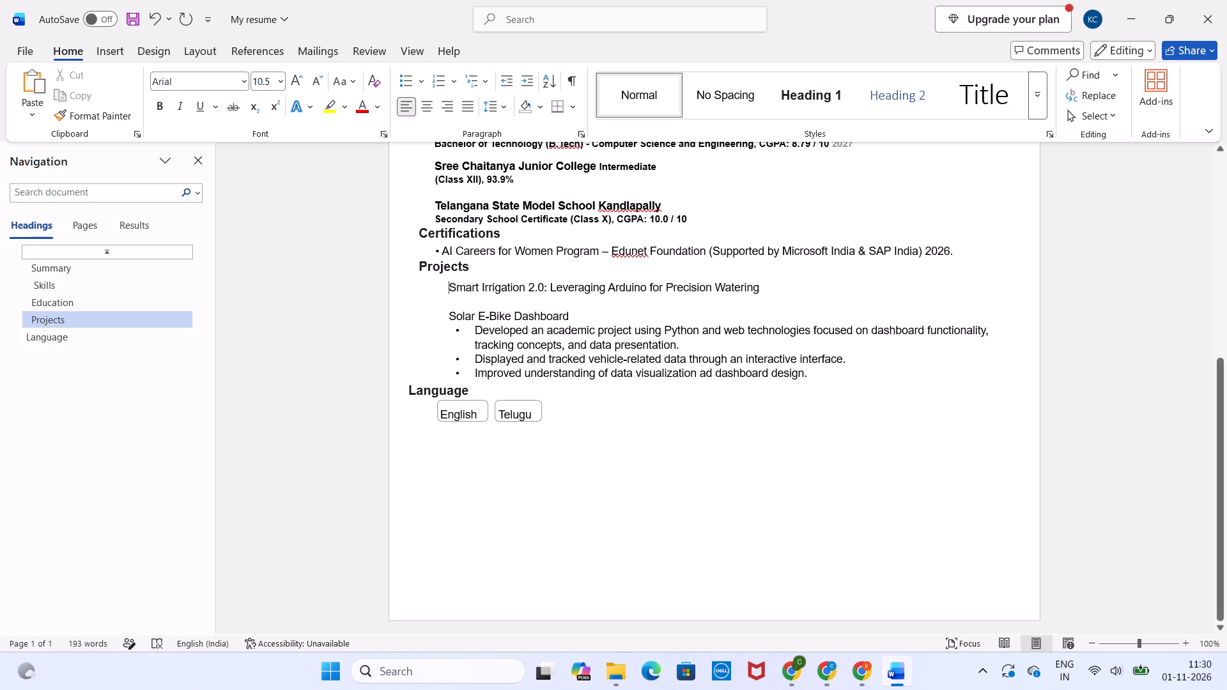
# Add a line break after the Smart Irrigation 2.0 title and space the new line in to align with the title.
pyautogui.click(782, 286)
pyautogui.press('Return')
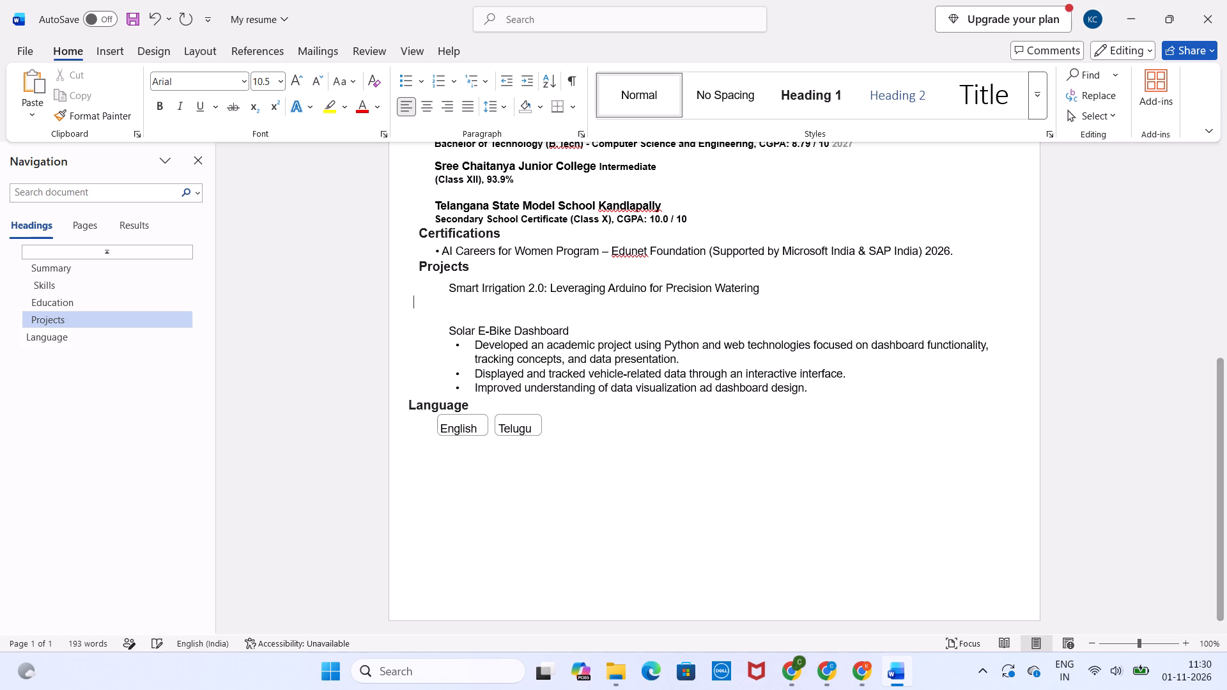
pyautogui.press('BackSpace')
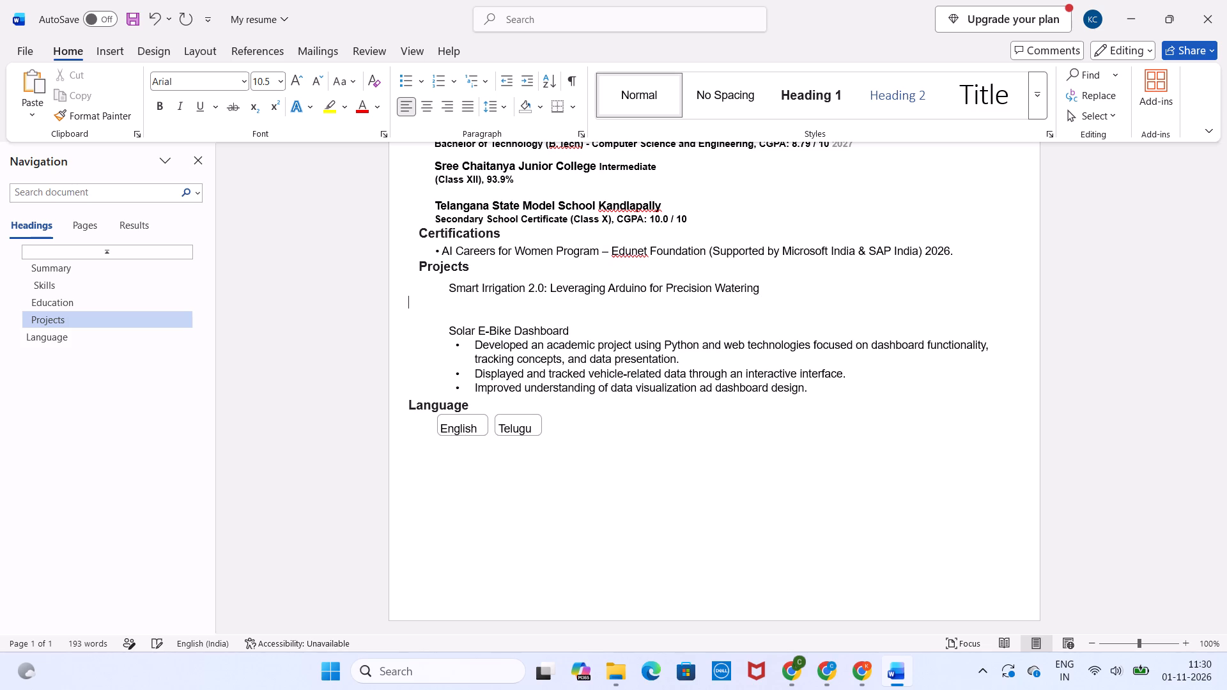
pyautogui.press('BackSpace')
pyautogui.hotkey('shift', 'Return')
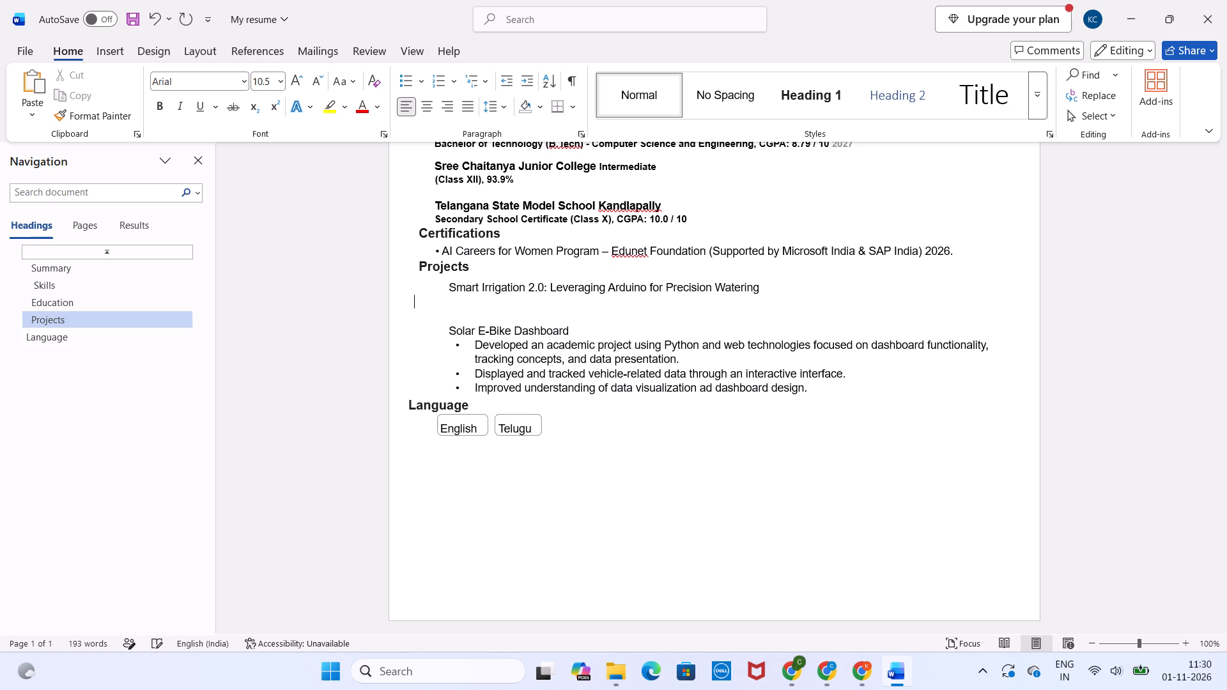
pyautogui.press('space')
pyautogui.press('space')
pyautogui.press('space')
pyautogui.press('space')
pyautogui.press('space')
pyautogui.press('space')
pyautogui.press('space')
pyautogui.press('space')
pyautogui.press('space')
pyautogui.press('space')
pyautogui.press('space')
pyautogui.press('space')
pyautogui.press('space')
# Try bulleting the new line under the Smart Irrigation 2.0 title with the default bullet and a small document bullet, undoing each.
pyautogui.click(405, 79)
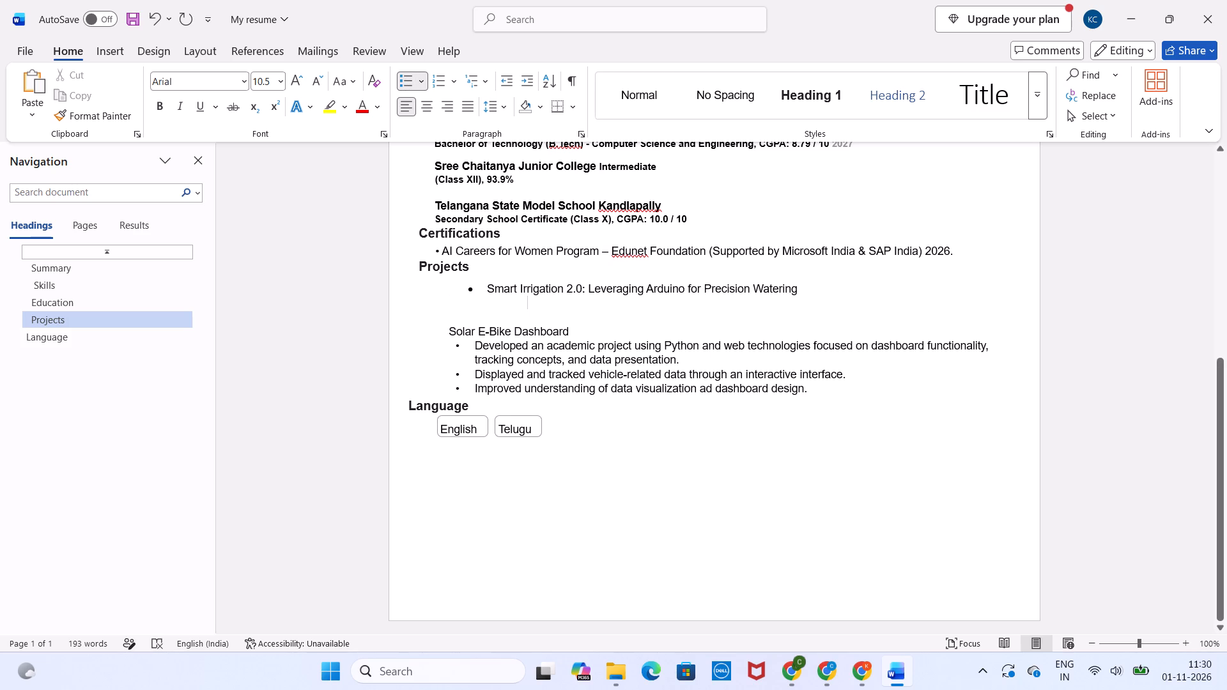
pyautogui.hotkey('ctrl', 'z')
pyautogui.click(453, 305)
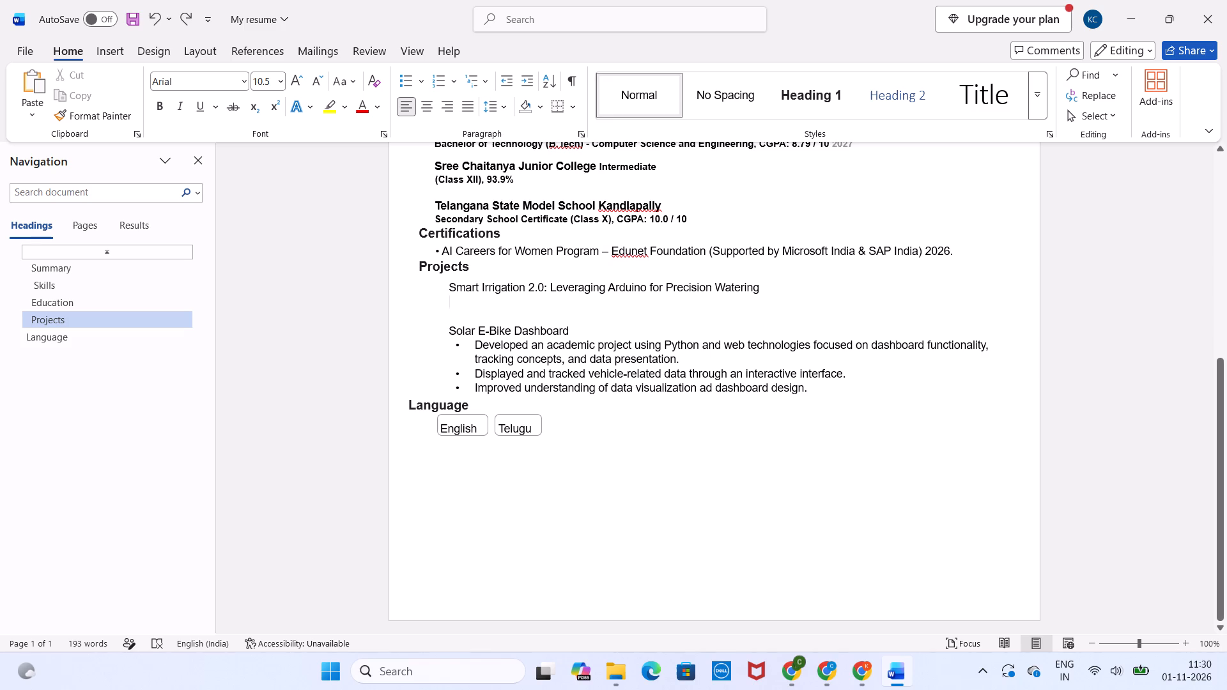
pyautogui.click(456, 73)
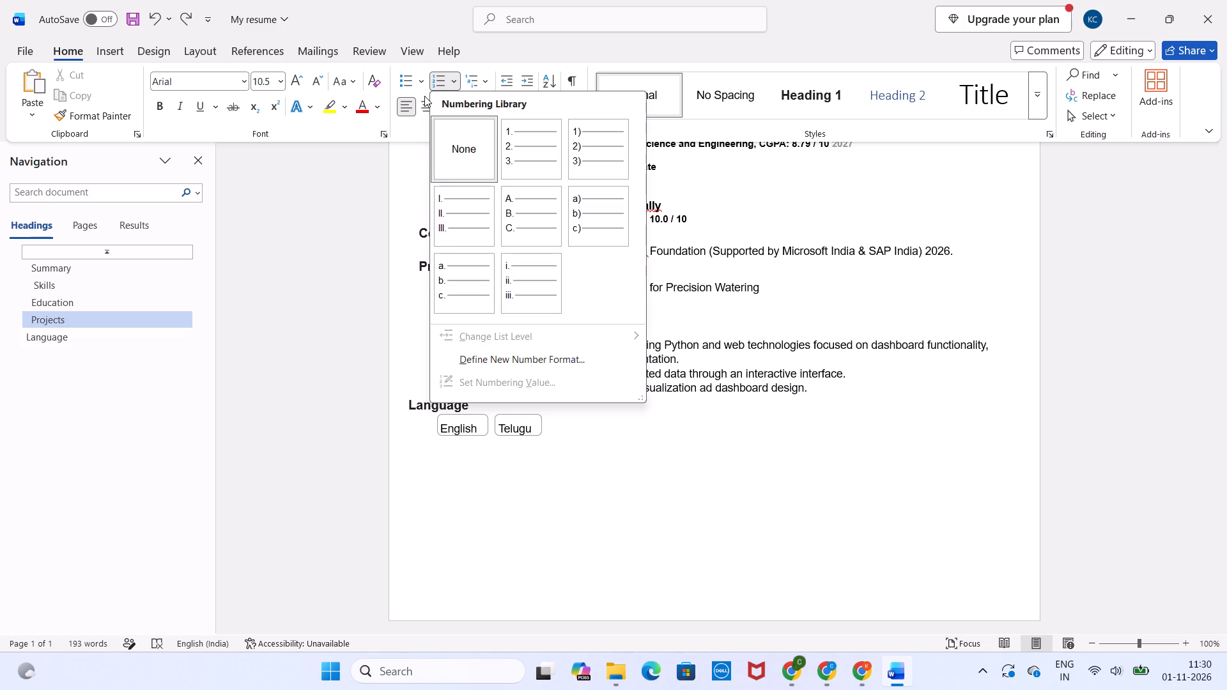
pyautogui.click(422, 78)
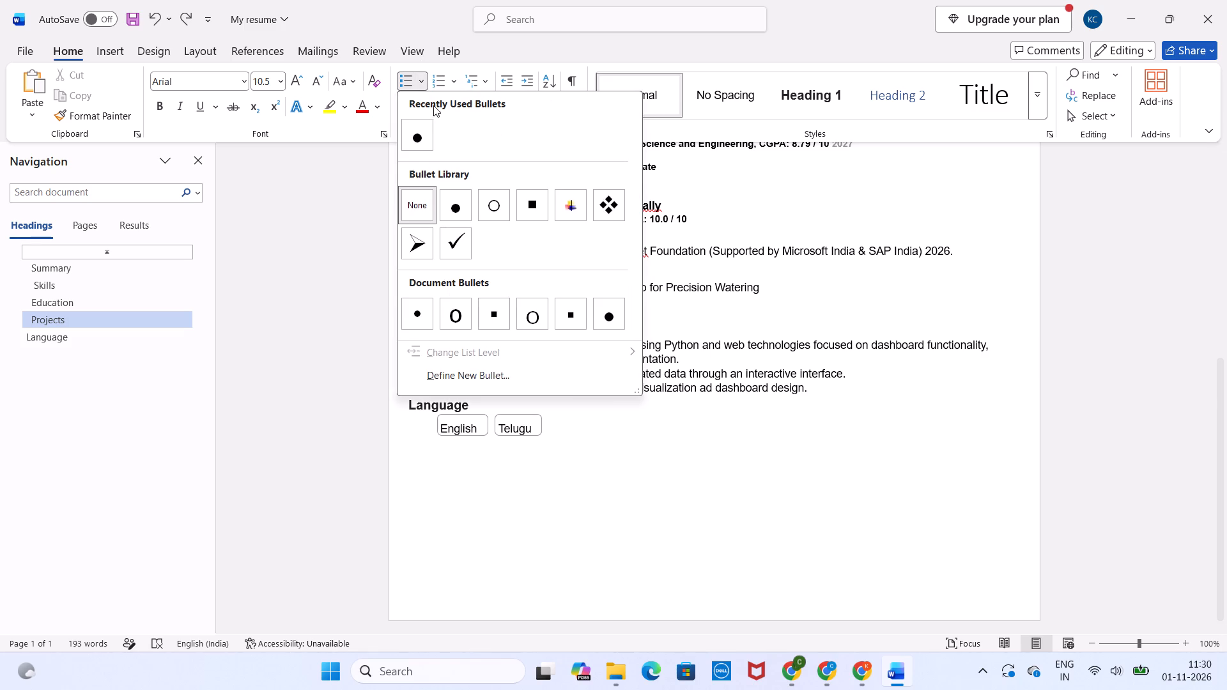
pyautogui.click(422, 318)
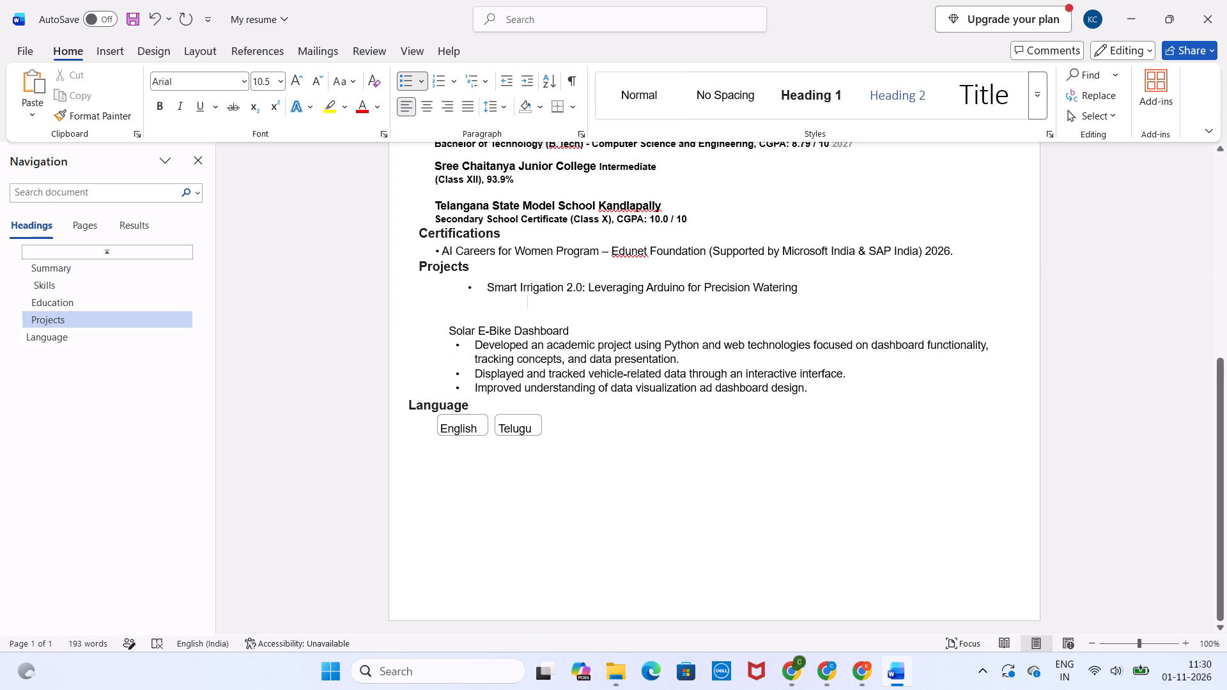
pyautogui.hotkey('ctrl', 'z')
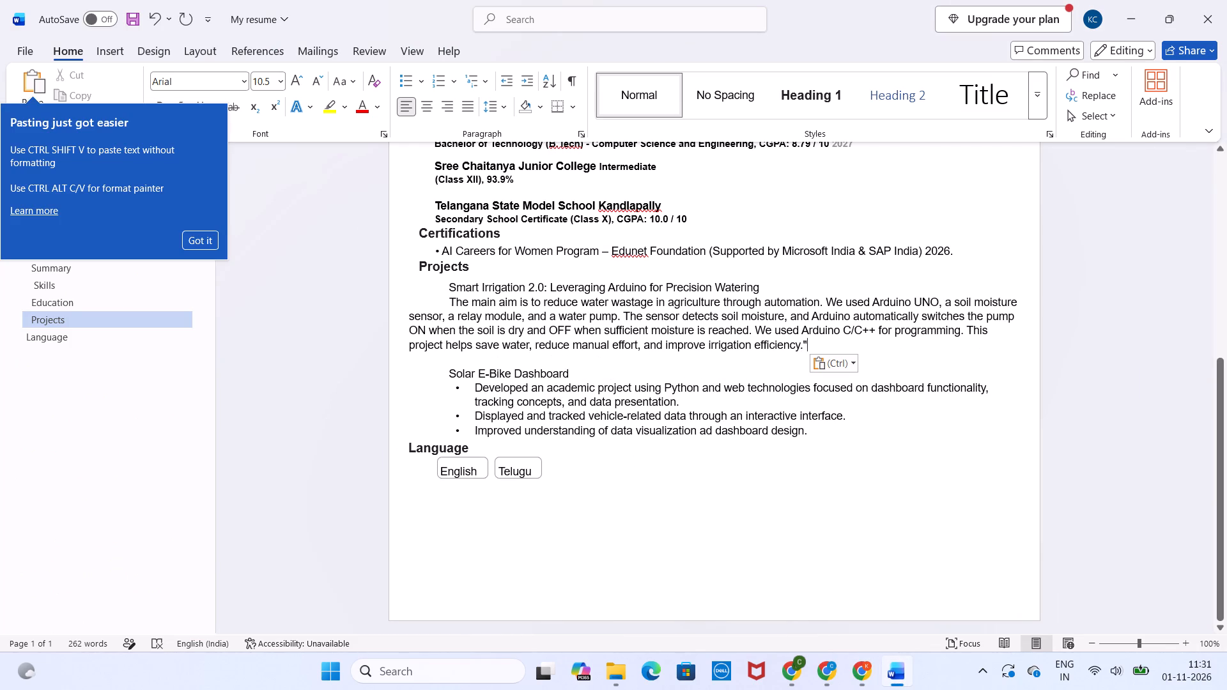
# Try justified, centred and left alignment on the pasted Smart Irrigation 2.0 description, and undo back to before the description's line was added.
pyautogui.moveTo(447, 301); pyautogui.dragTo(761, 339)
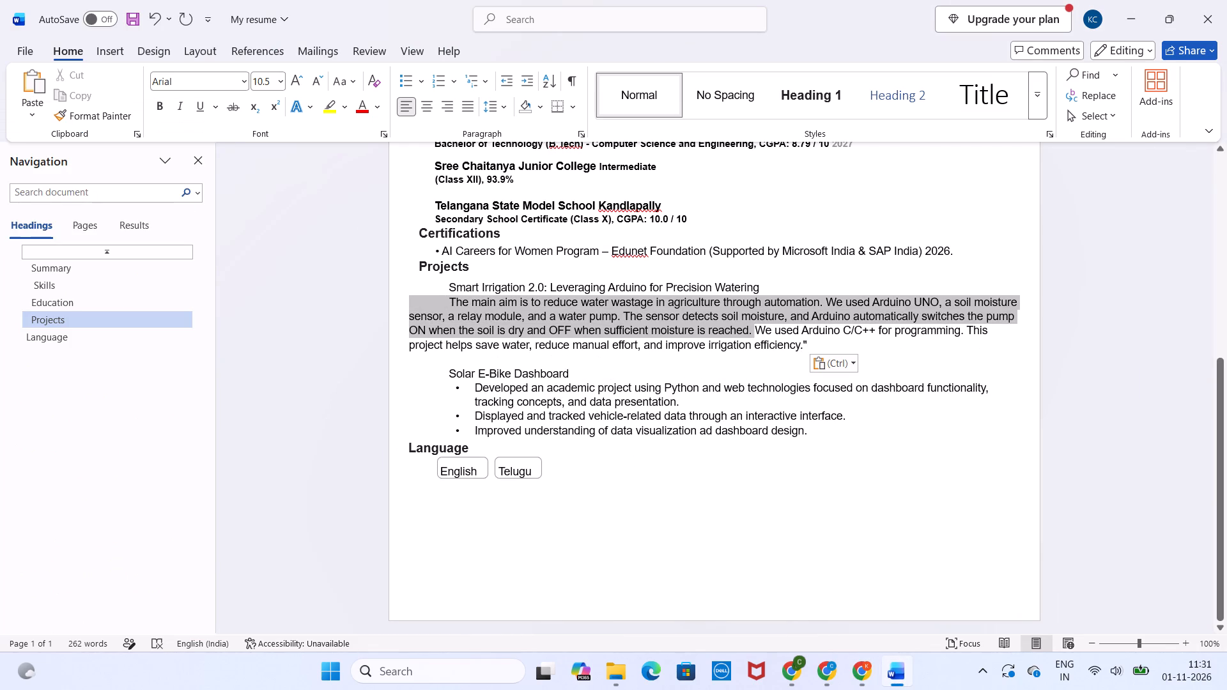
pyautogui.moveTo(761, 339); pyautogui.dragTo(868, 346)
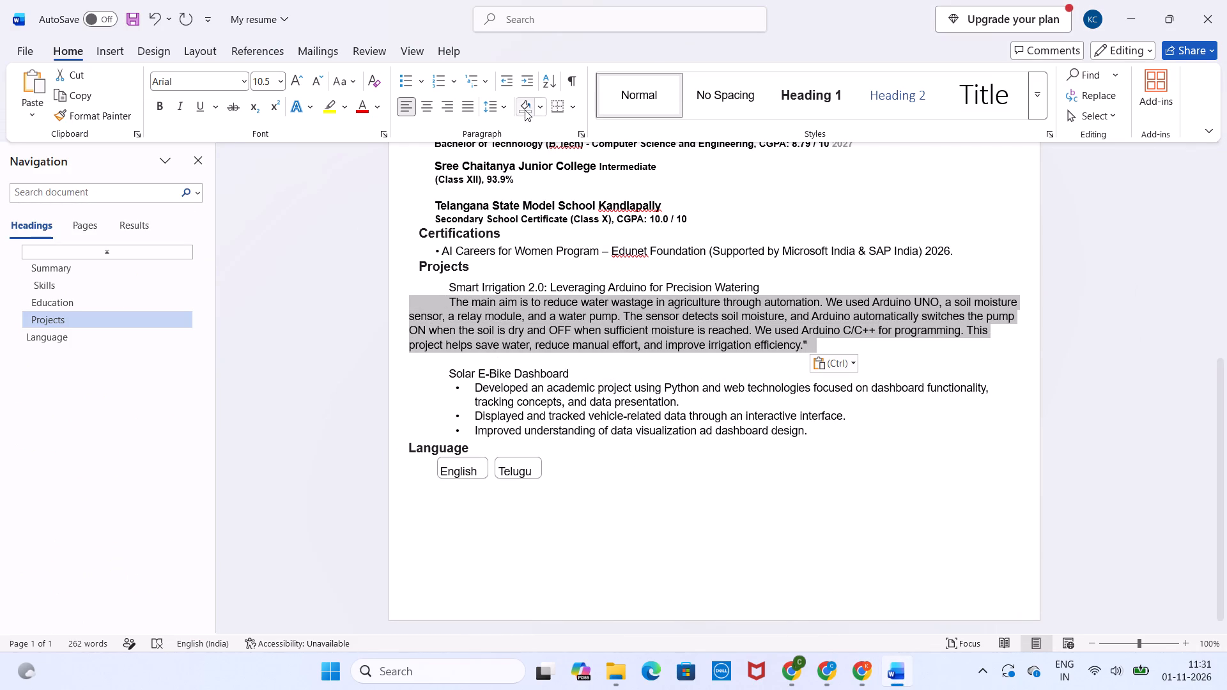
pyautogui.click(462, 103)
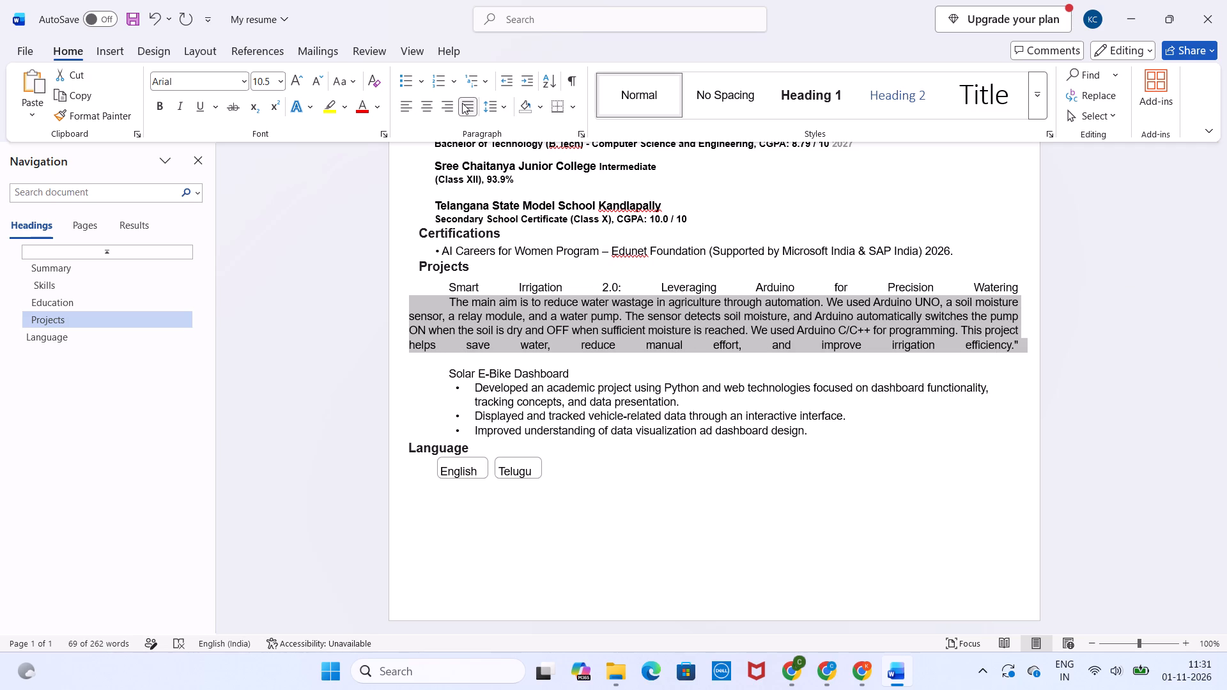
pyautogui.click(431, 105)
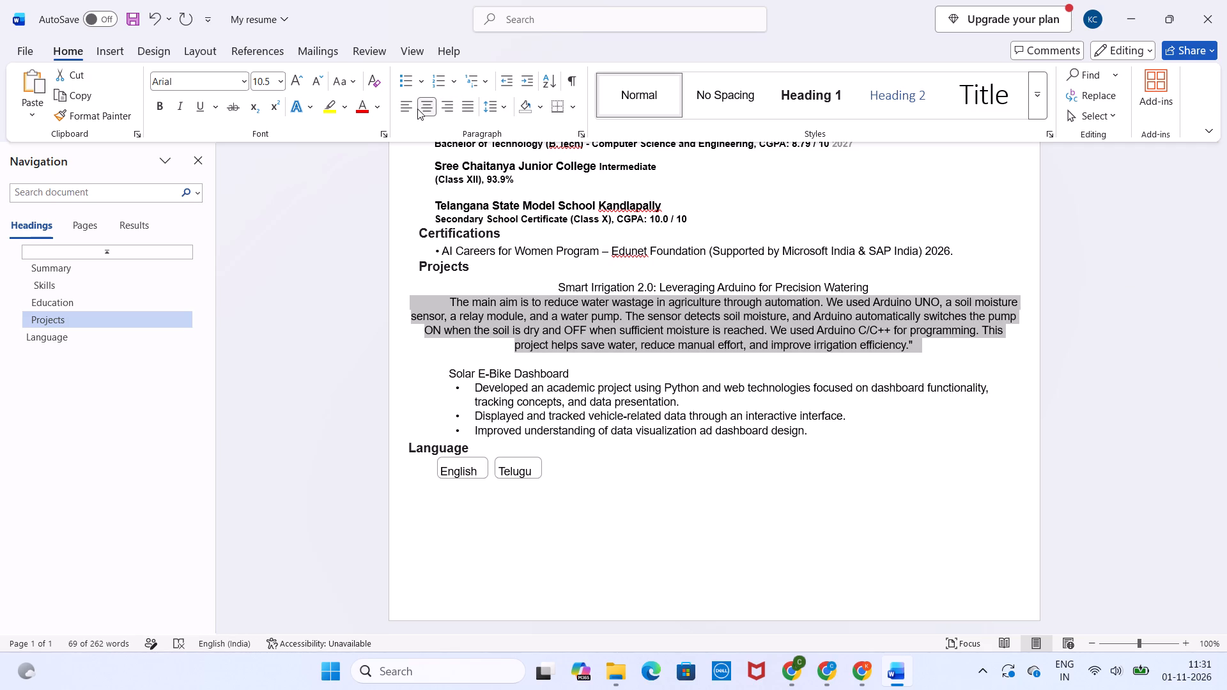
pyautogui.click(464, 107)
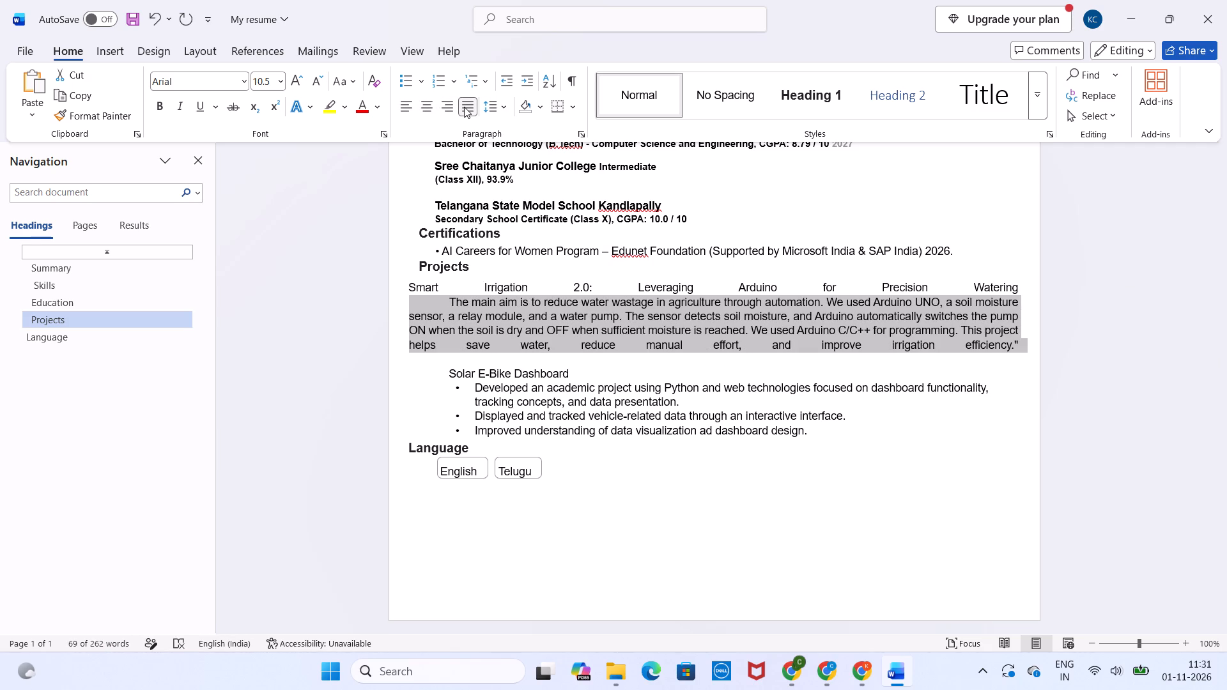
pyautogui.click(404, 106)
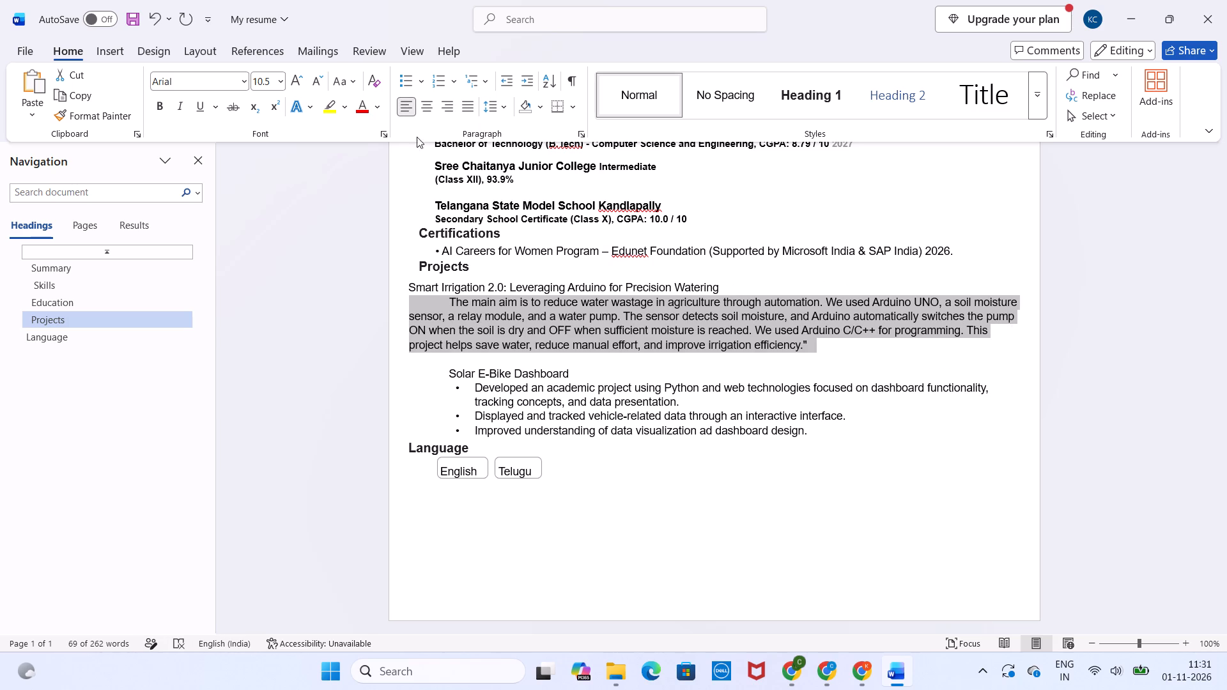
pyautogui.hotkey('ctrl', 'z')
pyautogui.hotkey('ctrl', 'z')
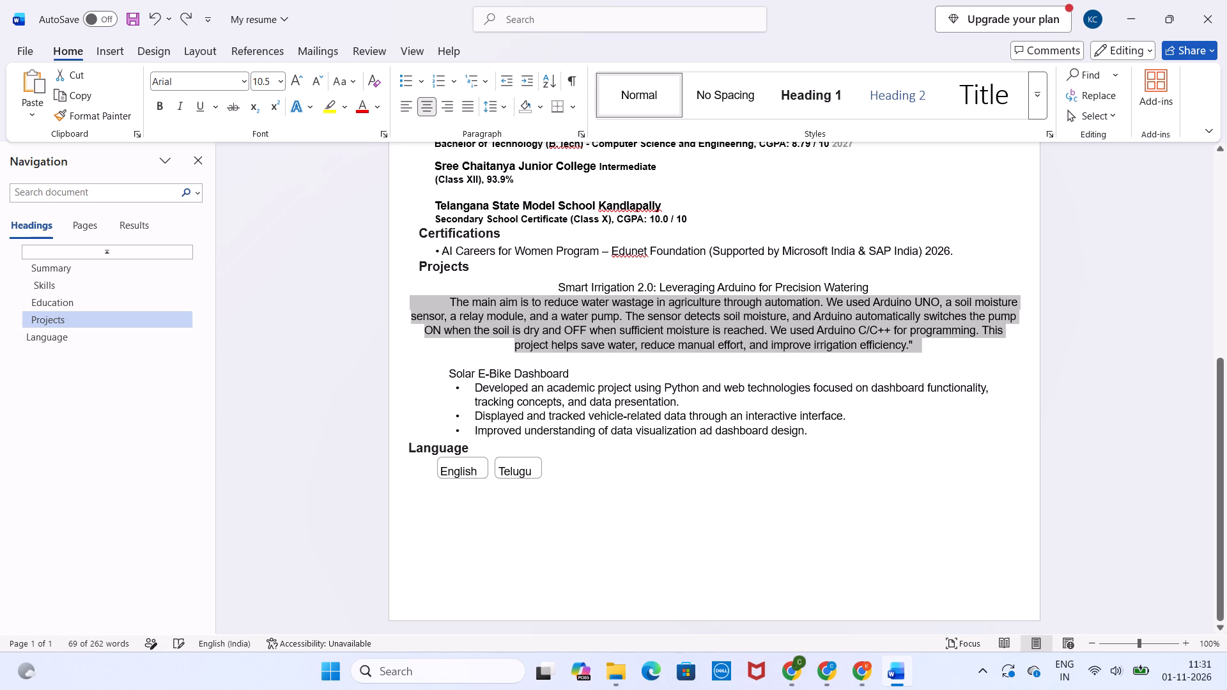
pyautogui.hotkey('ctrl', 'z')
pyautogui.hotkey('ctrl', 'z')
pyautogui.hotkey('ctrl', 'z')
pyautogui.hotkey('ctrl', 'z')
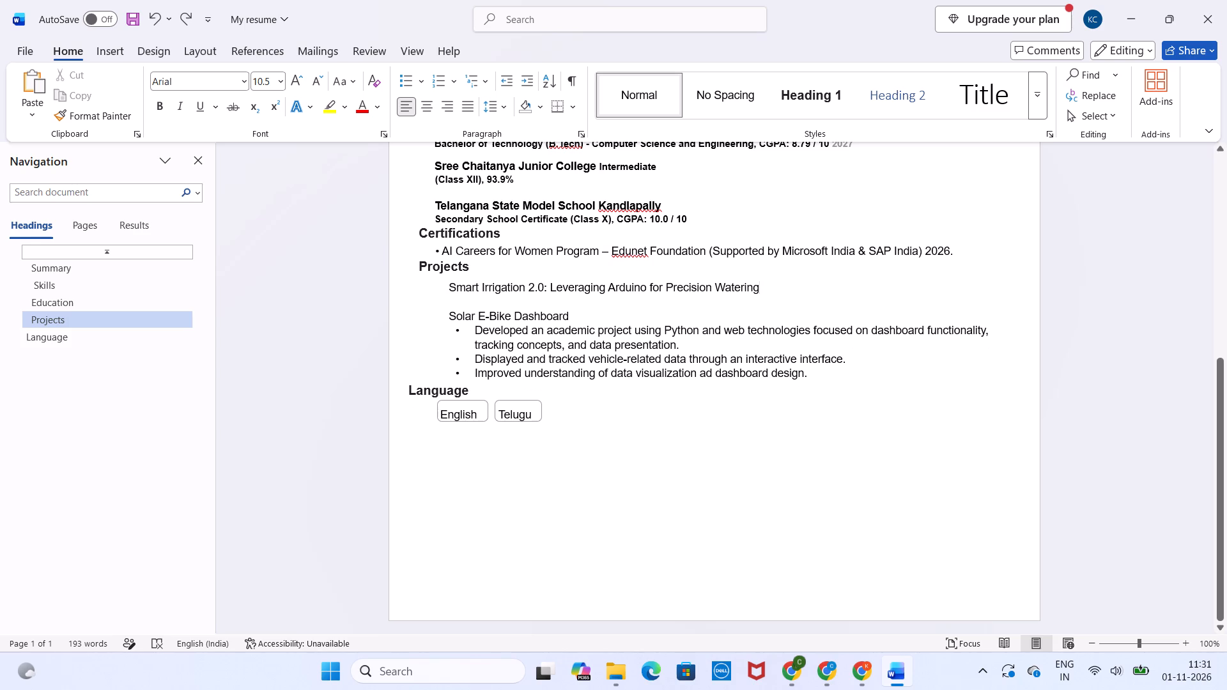
# Add a line break after the Smart Irrigation 2.0 title, space the new line in slightly past the title, and paste the copied project description.
pyautogui.hotkey('shift', 'Return')
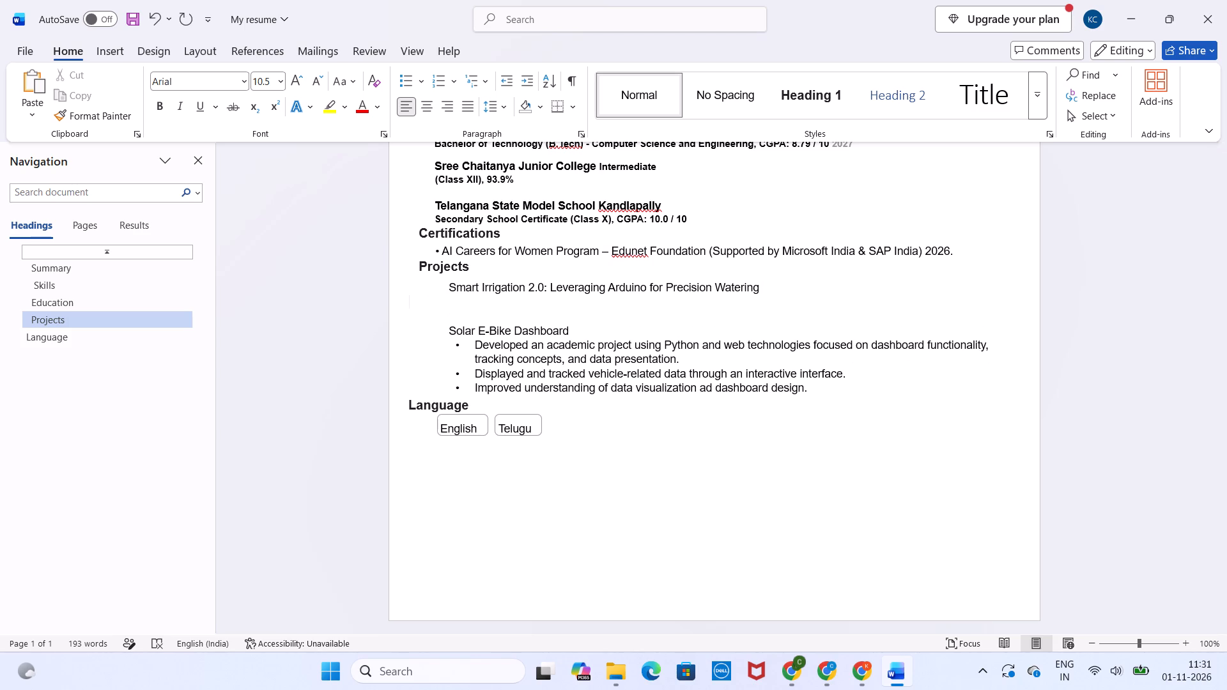
pyautogui.press('space')
pyautogui.press('space')
pyautogui.press('space')
pyautogui.press('space')
pyautogui.press('space')
pyautogui.press('space')
pyautogui.press('space')
pyautogui.press('space')
pyautogui.press('space')
pyautogui.press('space')
pyautogui.press('space')
pyautogui.press('space')
pyautogui.press('space')
pyautogui.press('space')
pyautogui.press('space')
pyautogui.press('space')
pyautogui.press('space')
pyautogui.press('space')
pyautogui.hotkey('ctrl', 'v')
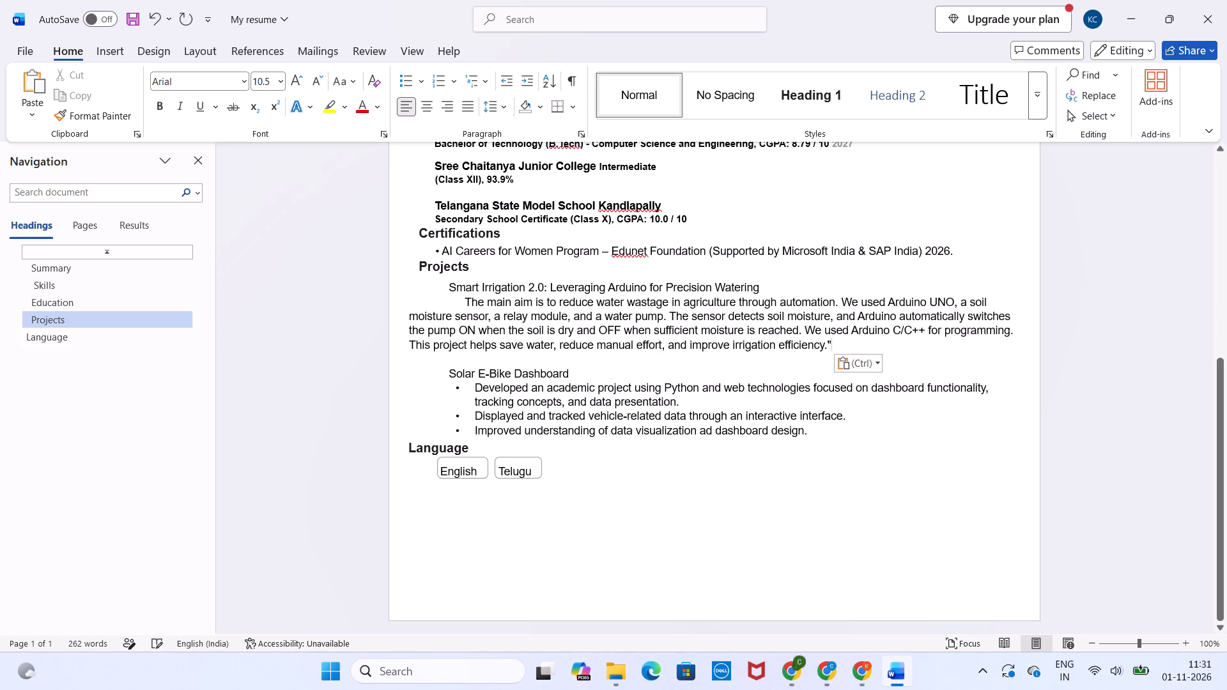
# Try to space in the description's second line, before "moisture sensor", to match its first line.
pyautogui.click(408, 316)
pyautogui.press('space')
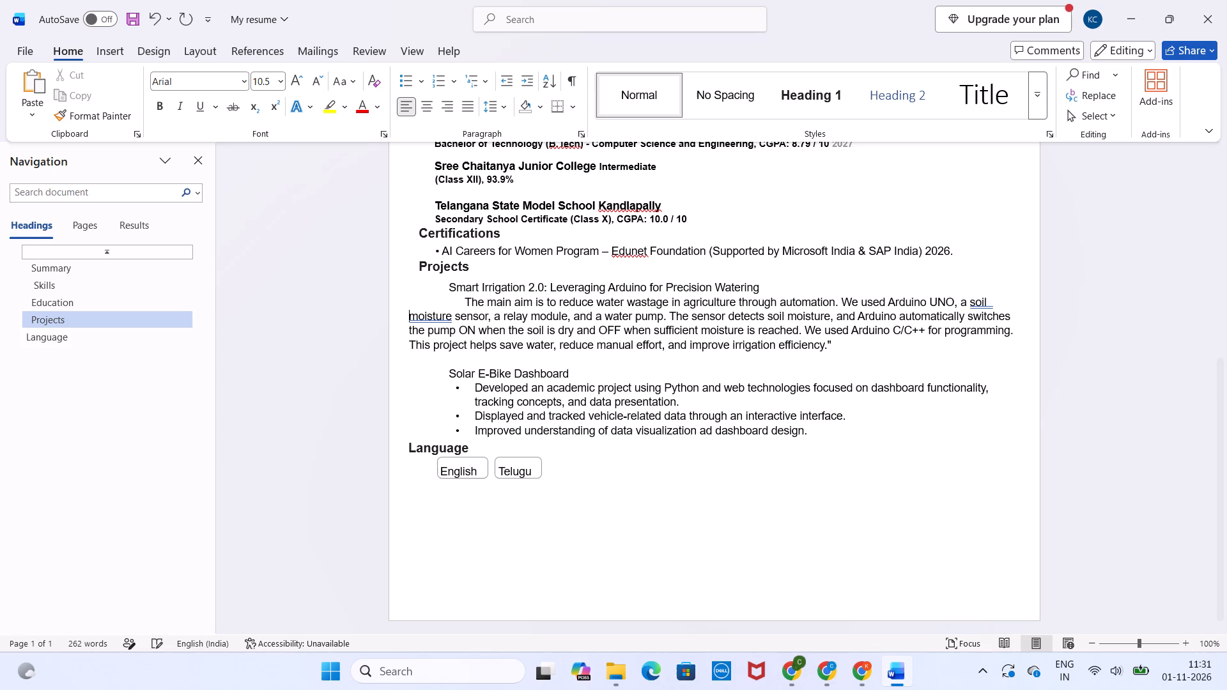
pyautogui.press('space')
pyautogui.press('space')
pyautogui.press('space')
pyautogui.press('space')
pyautogui.press('space')
pyautogui.press('space')
pyautogui.press('space')
pyautogui.press('space')
pyautogui.press('space')
pyautogui.press('space')
pyautogui.press('space')
pyautogui.press('space')
pyautogui.press('space')
pyautogui.press('space')
pyautogui.press('space')
pyautogui.press('space')
pyautogui.press('space')
pyautogui.press('space')
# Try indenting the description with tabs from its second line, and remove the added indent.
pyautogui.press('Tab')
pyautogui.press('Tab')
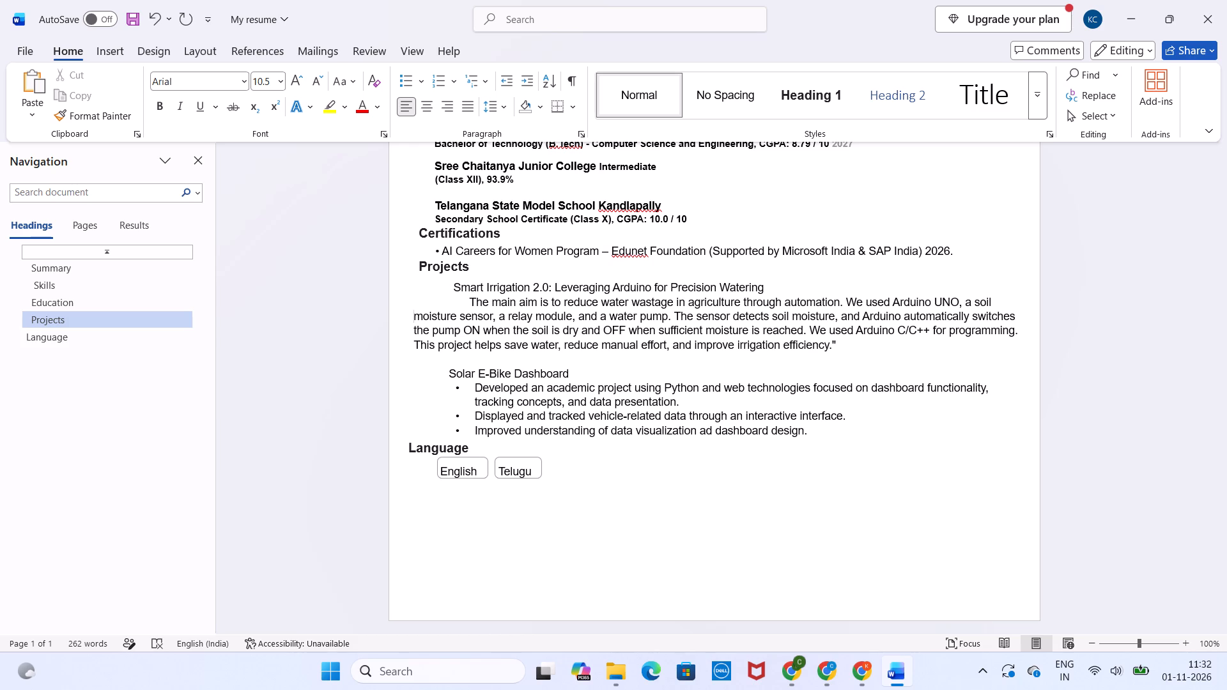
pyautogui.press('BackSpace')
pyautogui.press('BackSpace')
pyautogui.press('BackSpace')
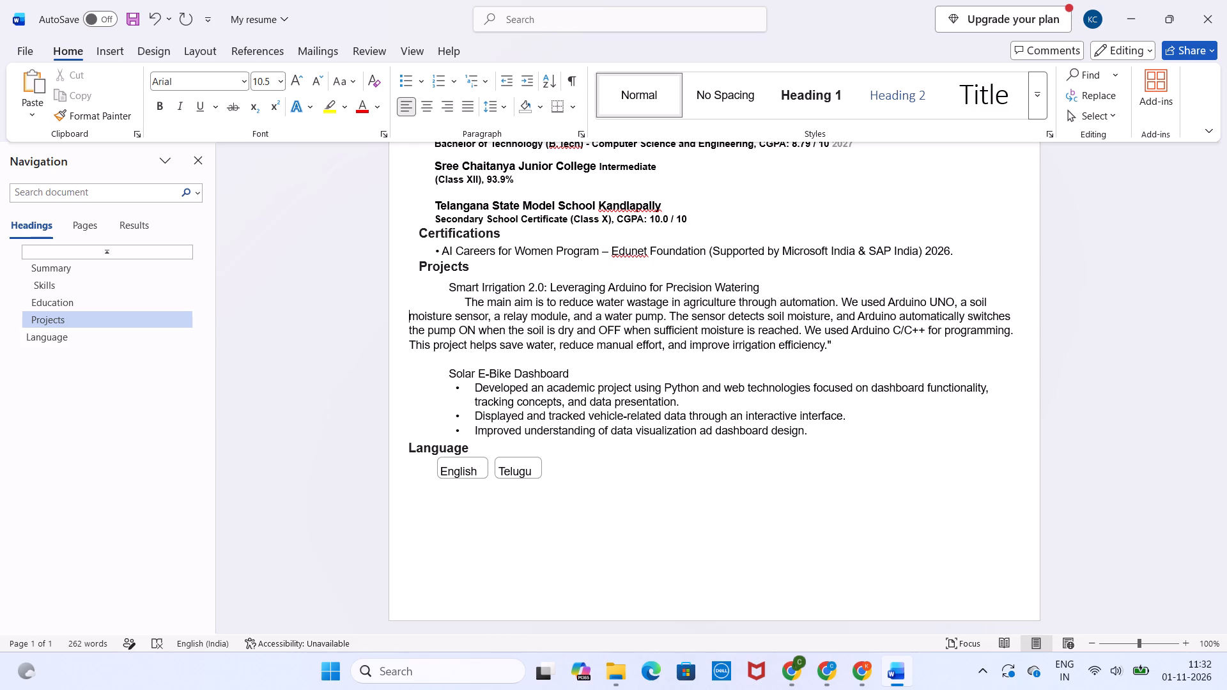
# Try again to space in the description's second line by adding more spaces before "moisture sensor".
pyautogui.press('space')
pyautogui.press('space')
pyautogui.press('space')
pyautogui.press('space')
pyautogui.press('space')
pyautogui.press('space')
pyautogui.press('space')
pyautogui.press('space')
pyautogui.press('space')
pyautogui.press('space')
pyautogui.press('space')
pyautogui.press('space')
pyautogui.press('space')
pyautogui.press('space')
pyautogui.press('space')
pyautogui.press('space')
pyautogui.press('space')
pyautogui.press('space')
pyautogui.press('space')
pyautogui.press('space')
pyautogui.press('space')
pyautogui.press('space')
pyautogui.press('space')
pyautogui.press('space')
# Try to space in the Smart Irrigation description's last line by adding many spaces before "This project helps".
pyautogui.click(410, 345)
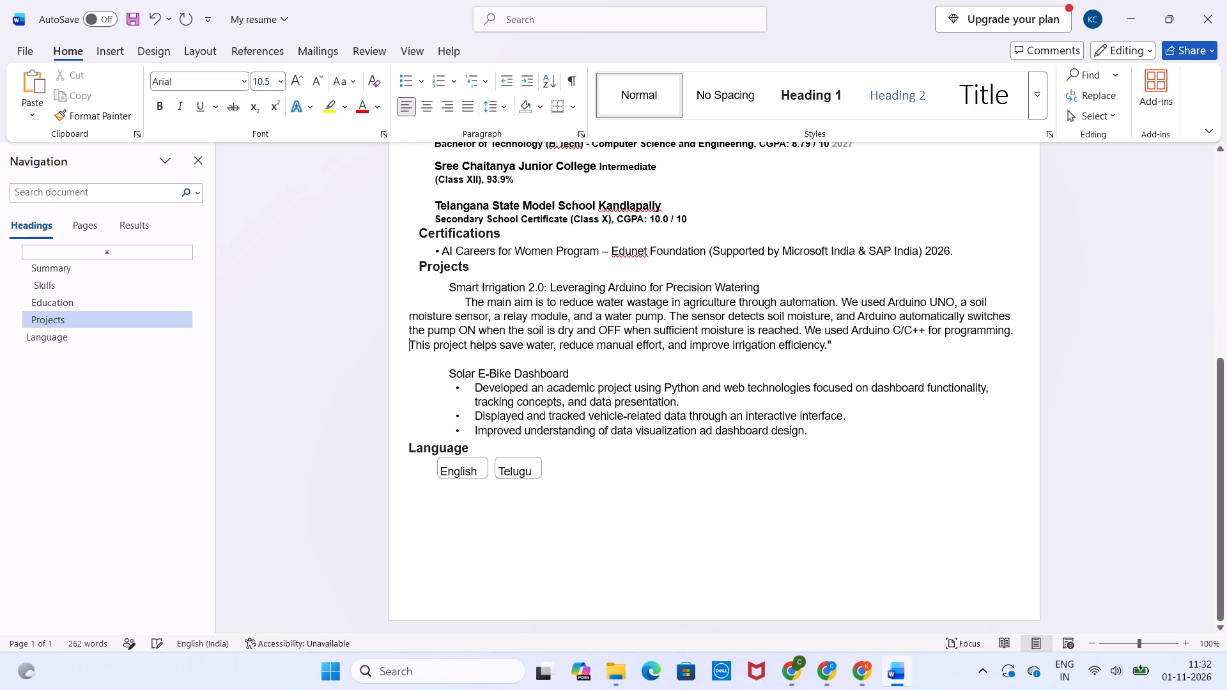
pyautogui.press('space')
pyautogui.press('space')
pyautogui.press('space')
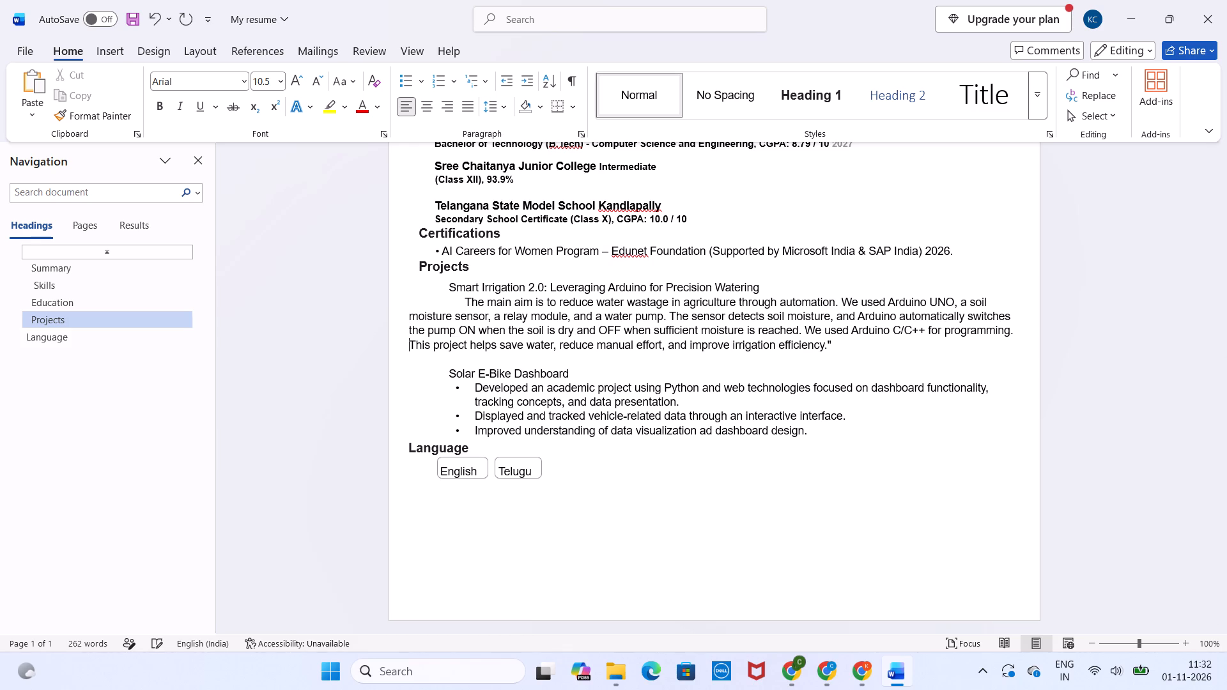
pyautogui.press('space')
pyautogui.press('space')
pyautogui.press('space')
pyautogui.press('space')
pyautogui.press('space')
pyautogui.press('space')
pyautogui.press('space')
pyautogui.write('v')
pyautogui.press('BackSpace')
pyautogui.press('space')
pyautogui.press('space')
pyautogui.press('space')
pyautogui.press('space')
pyautogui.press('space')
pyautogui.press('space')
pyautogui.press('space')
pyautogui.press('space')
pyautogui.press('space')
pyautogui.press('space')
pyautogui.press('space')
pyautogui.press('space')
pyautogui.press('space')
pyautogui.press('space')
pyautogui.press('space')
pyautogui.press('space')
pyautogui.press('space')
pyautogui.press('space')
pyautogui.press('space')
pyautogui.press('space')
pyautogui.press('space')
pyautogui.press('space')
pyautogui.press('space')
pyautogui.press('space')
pyautogui.press('space')
pyautogui.press('space')
pyautogui.press('space')
pyautogui.press('space')
pyautogui.press('space')
pyautogui.press('space')
pyautogui.press('space')
pyautogui.press('space')
pyautogui.press('space')
pyautogui.press('space')
pyautogui.press('space')
pyautogui.press('space')
pyautogui.press('space')
pyautogui.press('space')
pyautogui.press('space')
pyautogui.press('space')
pyautogui.press('space')
pyautogui.press('space')
pyautogui.press('space')
pyautogui.press('space')
pyautogui.press('space')
pyautogui.press('space')
pyautogui.press('space')
pyautogui.press('space')
pyautogui.press('space')
pyautogui.press('space')
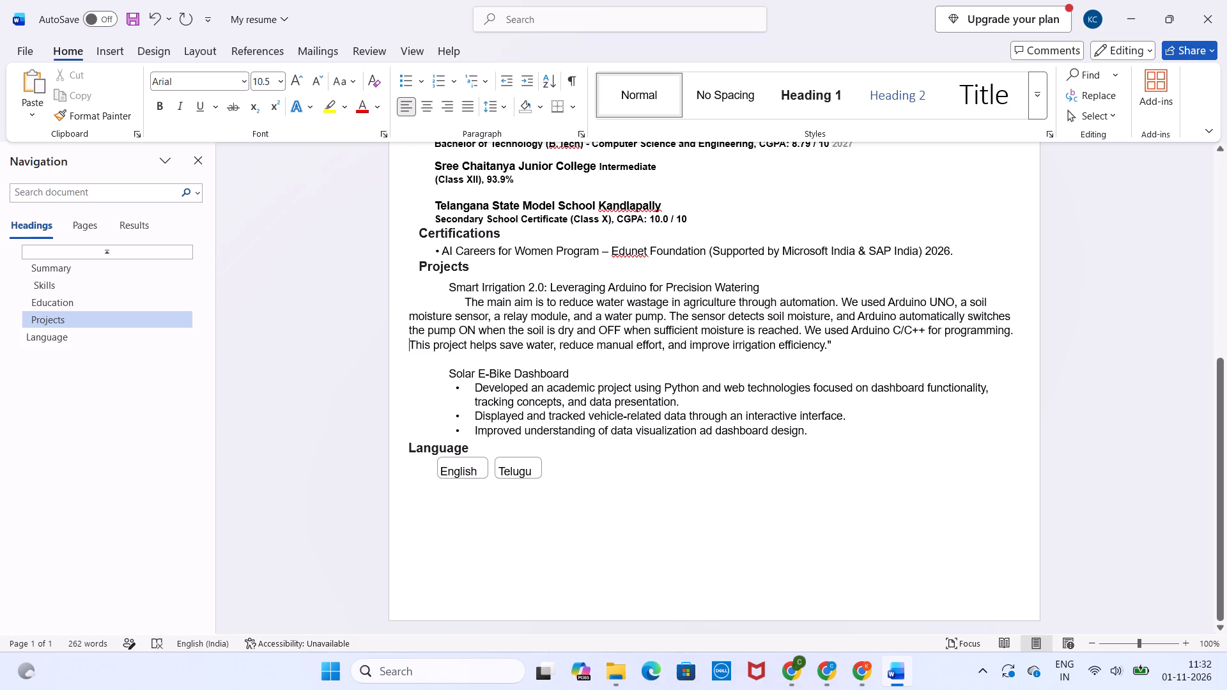
# Try again to space in the description's second line by adding many more spaces before "moisture sensor".
pyautogui.click(409, 318)
pyautogui.press('space')
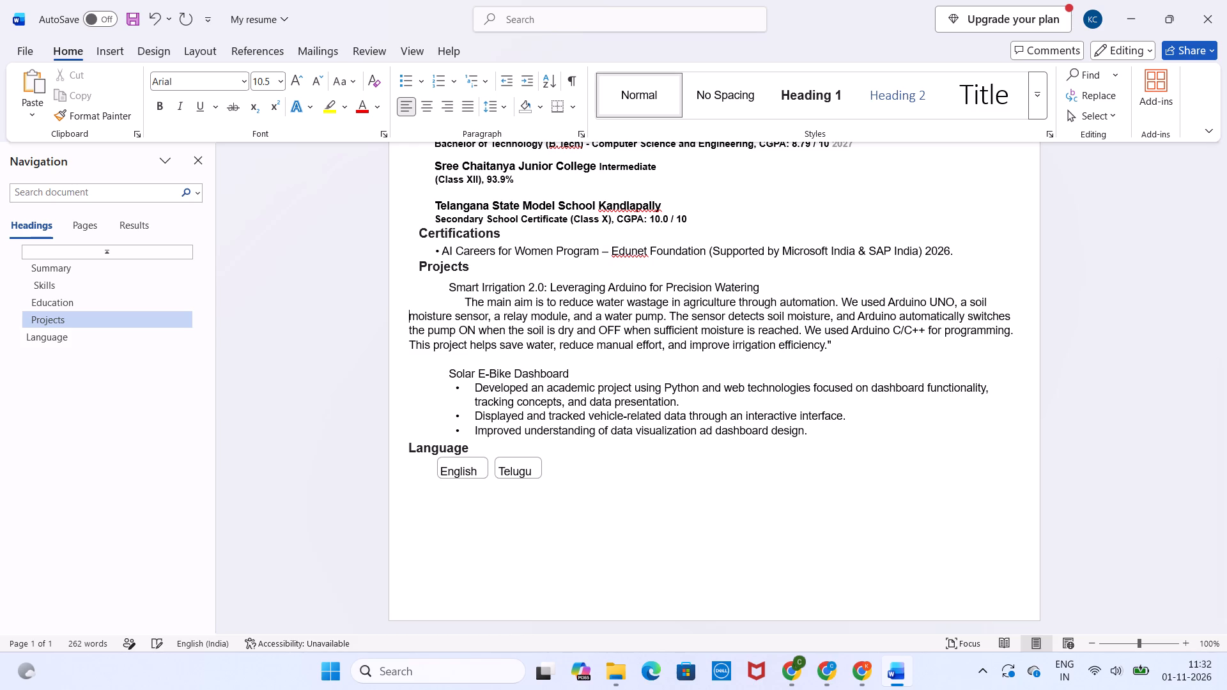
pyautogui.press('space')
pyautogui.press('space')
pyautogui.press('space')
pyautogui.press('space')
pyautogui.press('space')
pyautogui.press('space')
pyautogui.press('space')
pyautogui.press('space')
pyautogui.press('space')
pyautogui.press('space')
pyautogui.press('space')
pyautogui.press('space')
pyautogui.press('space')
pyautogui.press('space')
pyautogui.press('space')
pyautogui.press('space')
pyautogui.press('space')
pyautogui.press('space')
pyautogui.press('space')
pyautogui.press('space')
pyautogui.press('space')
pyautogui.press('space')
pyautogui.press('space')
pyautogui.press('space')
pyautogui.press('space')
pyautogui.press('space')
pyautogui.press('space')
pyautogui.press('space')
pyautogui.press('space')
pyautogui.press('space')
pyautogui.press('space')
pyautogui.press('space')
pyautogui.press('space')
pyautogui.press('space')
pyautogui.press('space')
pyautogui.press('space')
pyautogui.press('space')
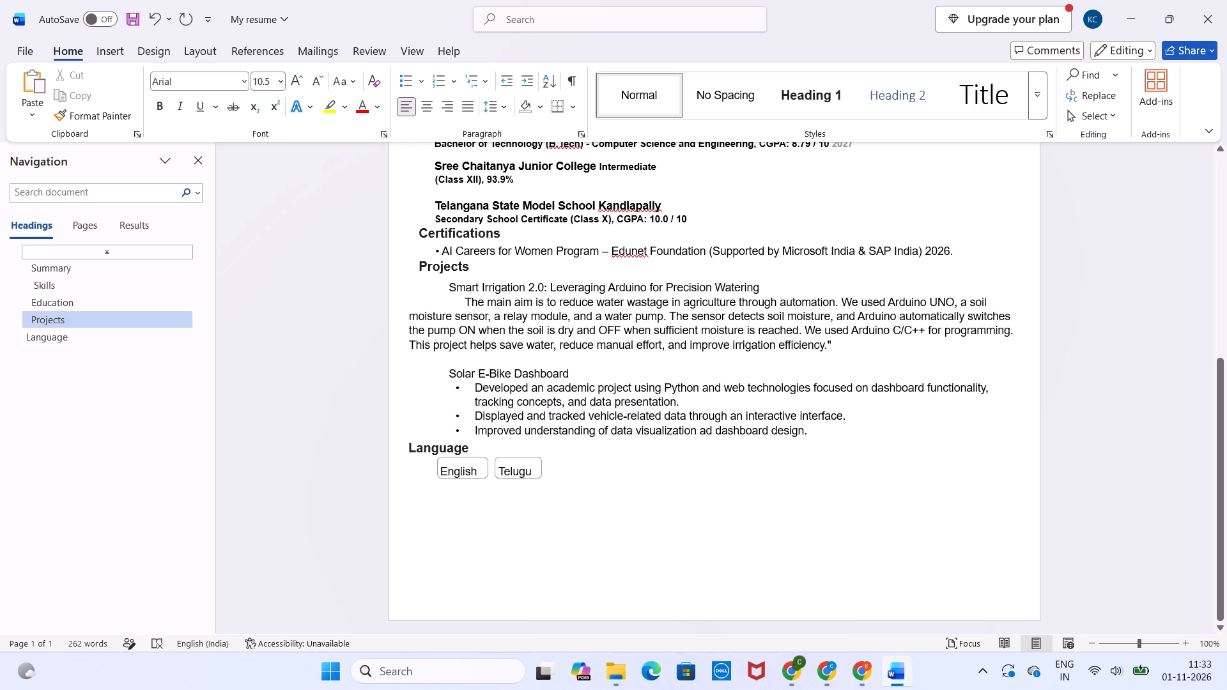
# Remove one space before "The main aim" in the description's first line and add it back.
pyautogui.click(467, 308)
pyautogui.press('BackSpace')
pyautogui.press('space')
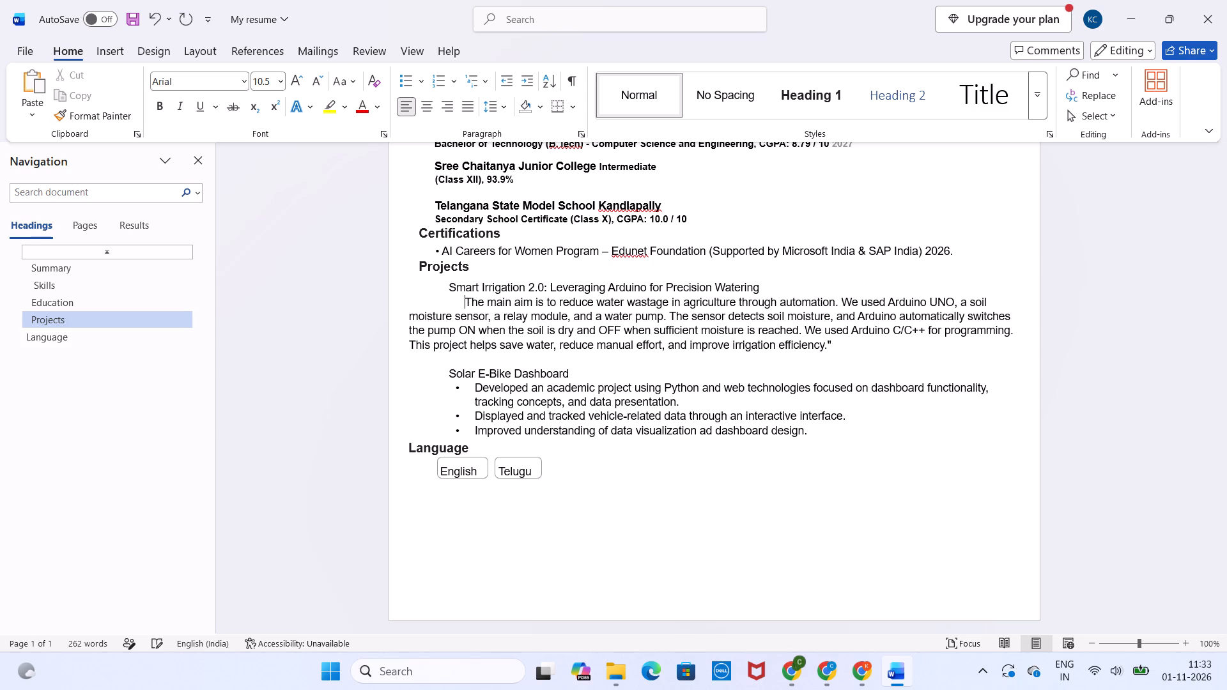
# Try once more to push the description's second line inward with another run of spaces before "moisture sensor".
pyautogui.click(403, 312)
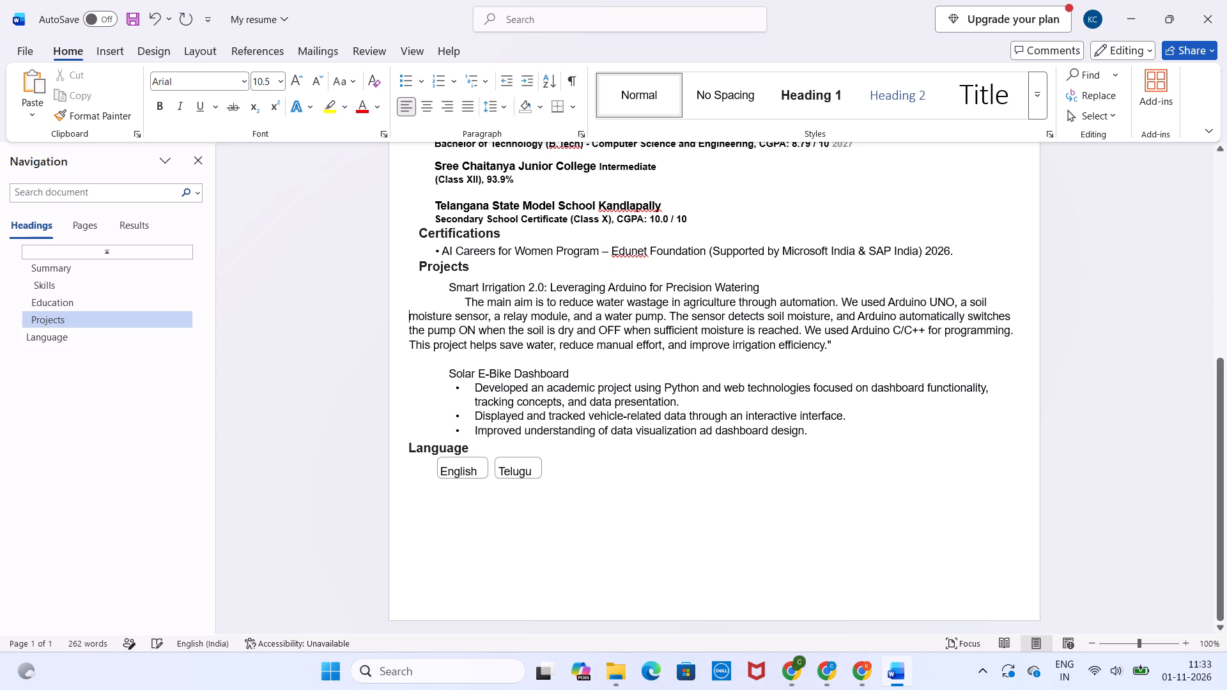
pyautogui.press('space')
pyautogui.press('space')
pyautogui.press('space')
pyautogui.press('space')
pyautogui.press('space')
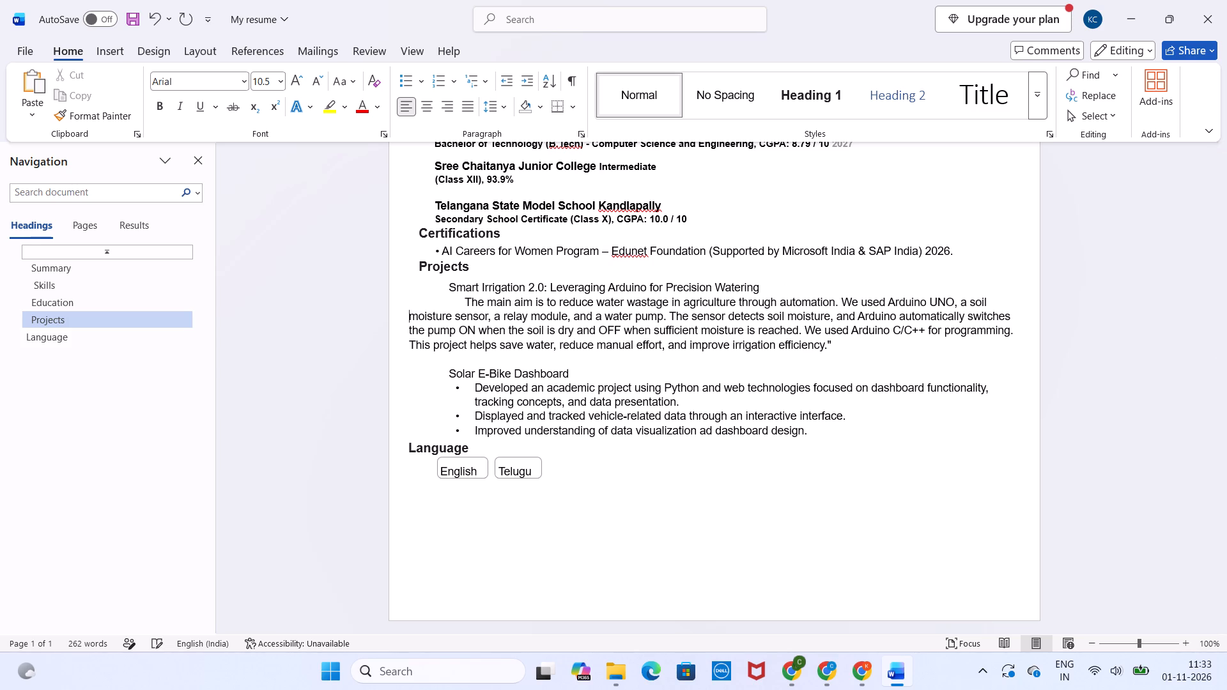
pyautogui.press('space')
pyautogui.press('space')
pyautogui.press('space')
pyautogui.press('space')
pyautogui.press('space')
pyautogui.press('space')
pyautogui.press('space')
pyautogui.press('space')
pyautogui.press('space')
pyautogui.press('space')
pyautogui.press('space')
pyautogui.press('space')
pyautogui.press('space')
pyautogui.press('space')
pyautogui.press('space')
pyautogui.press('space')
pyautogui.press('space')
pyautogui.press('space')
pyautogui.press('space')
pyautogui.press('space')
pyautogui.press('space')
pyautogui.press('space')
pyautogui.press('space')
pyautogui.press('space')
pyautogui.press('space')
pyautogui.press('space')
pyautogui.press('space')
pyautogui.press('space')
pyautogui.press('space')
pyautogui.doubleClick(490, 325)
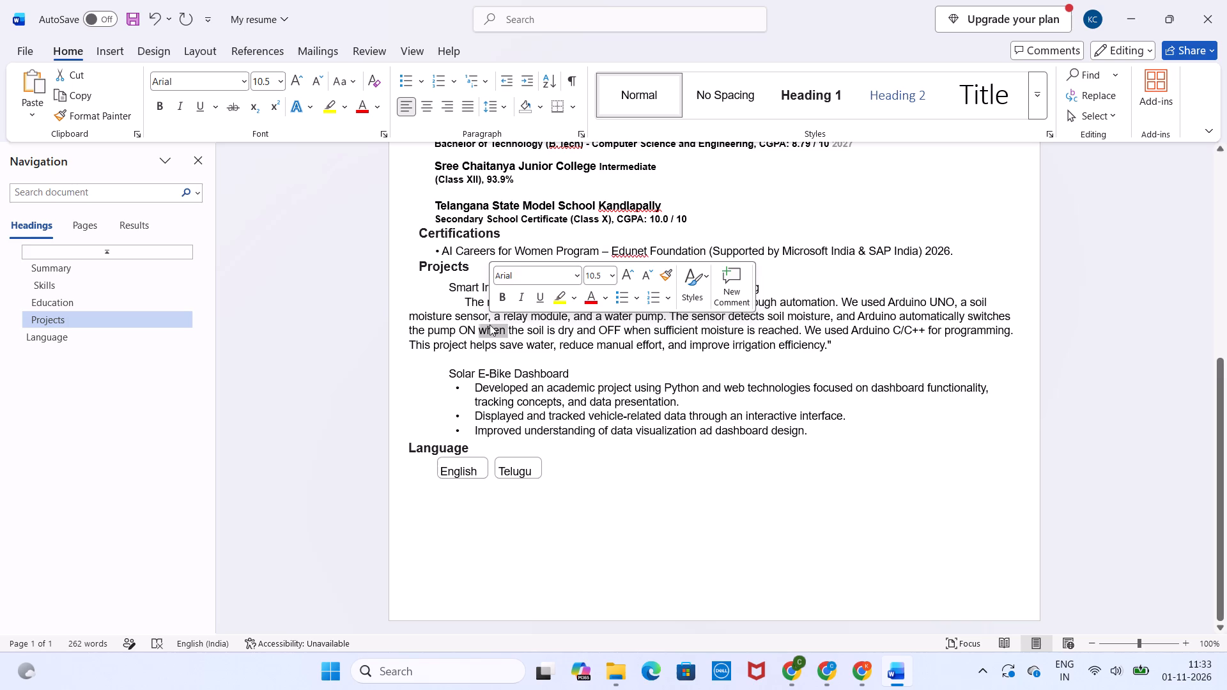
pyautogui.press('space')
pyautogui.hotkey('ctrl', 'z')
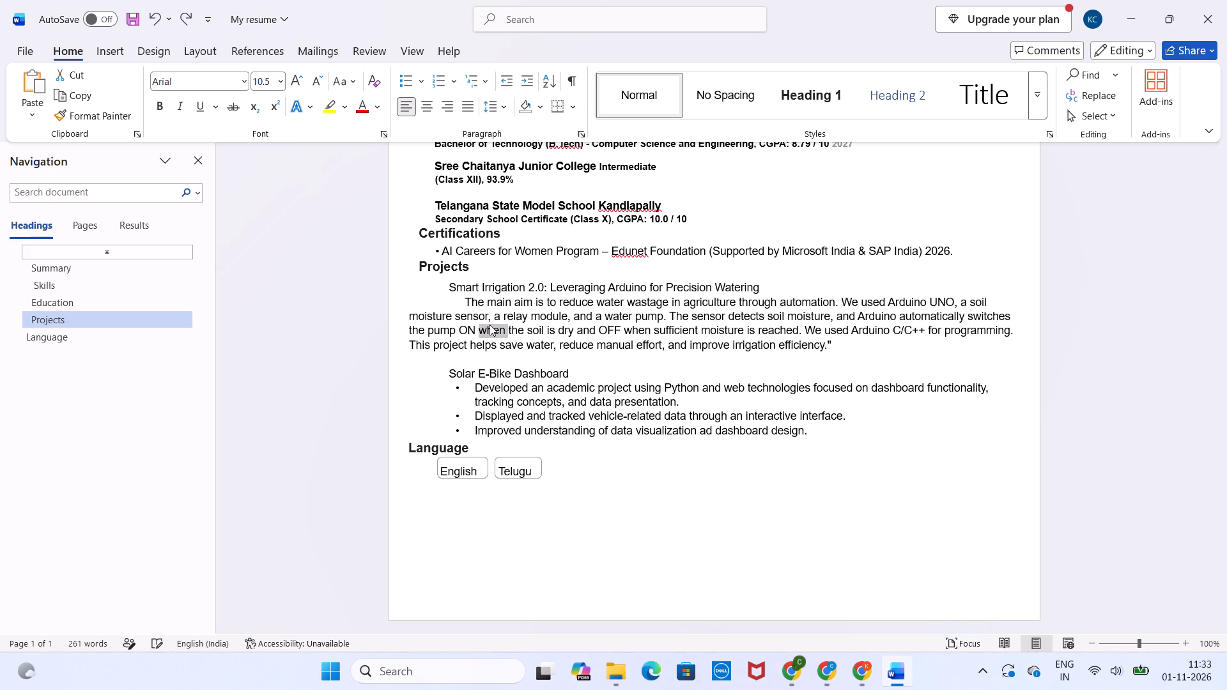
# Add an extra space before "when" in the description's third line, after "the pump ON".
pyautogui.click(479, 333)
pyautogui.press('space')
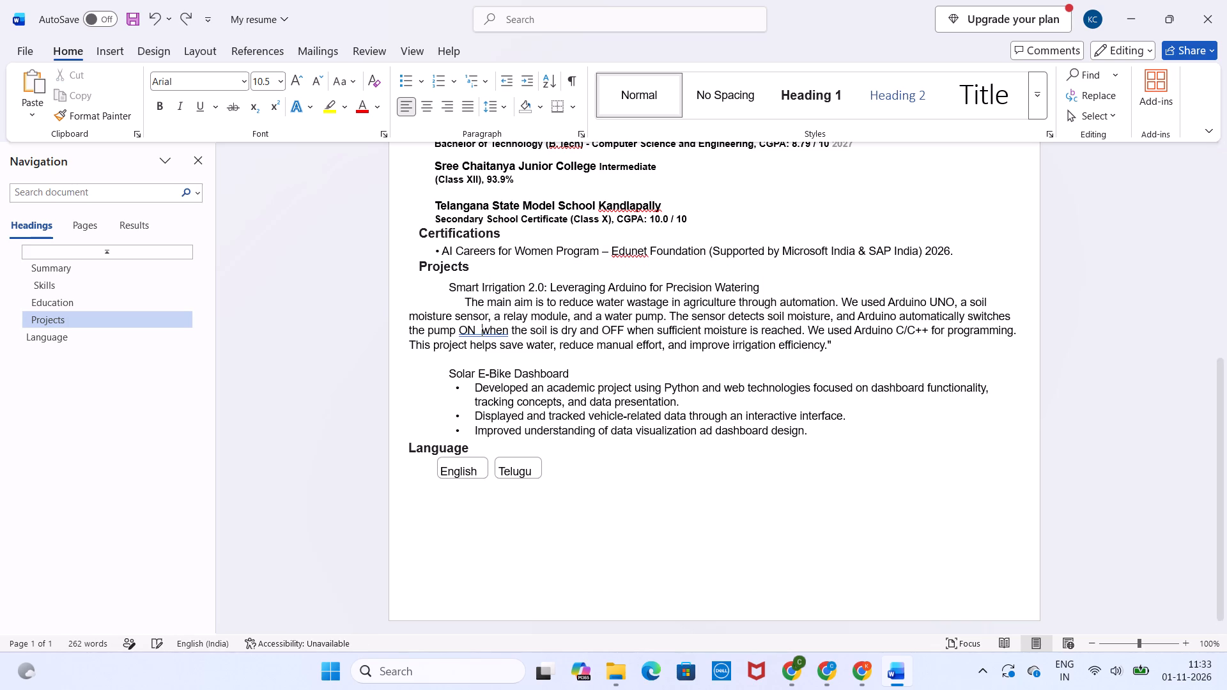
# Remove the extra space before "when" in the third line of the Smart Irrigation description.
pyautogui.press('BackSpace')
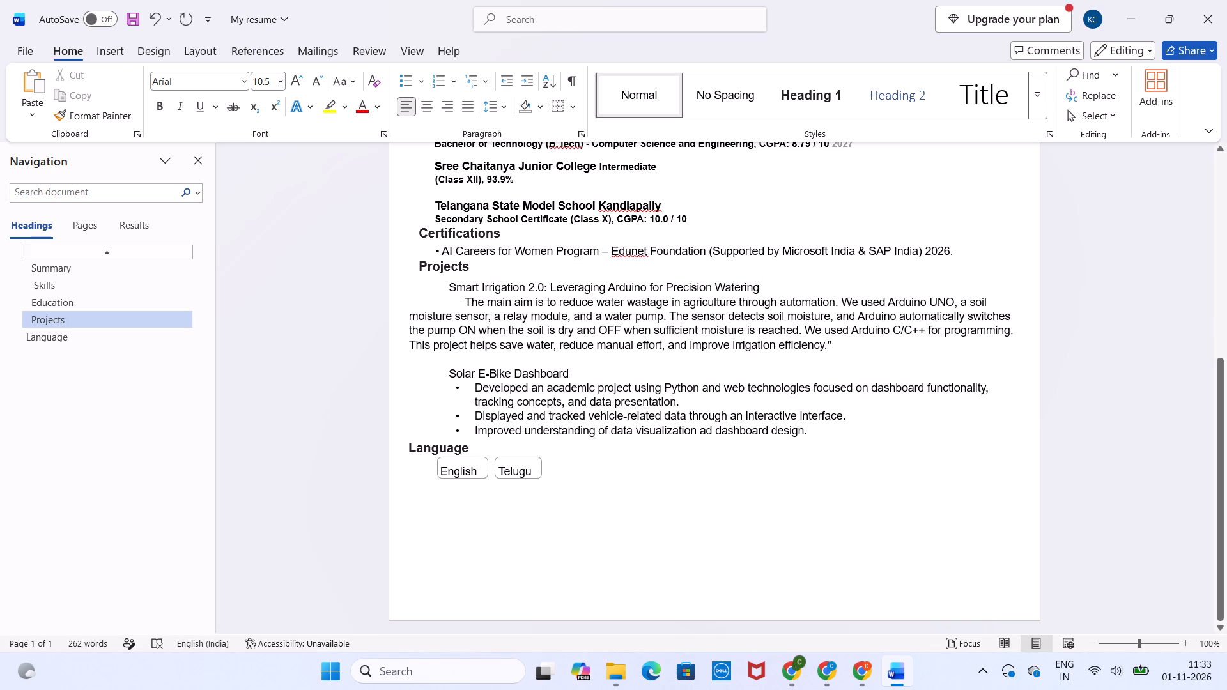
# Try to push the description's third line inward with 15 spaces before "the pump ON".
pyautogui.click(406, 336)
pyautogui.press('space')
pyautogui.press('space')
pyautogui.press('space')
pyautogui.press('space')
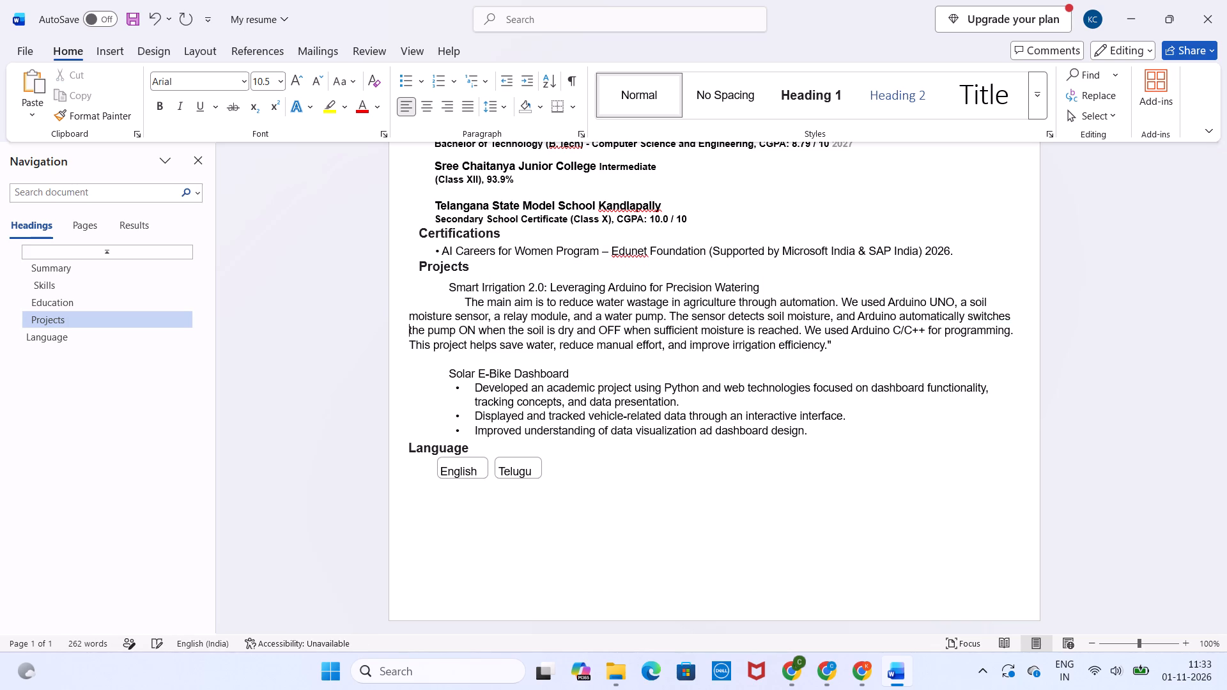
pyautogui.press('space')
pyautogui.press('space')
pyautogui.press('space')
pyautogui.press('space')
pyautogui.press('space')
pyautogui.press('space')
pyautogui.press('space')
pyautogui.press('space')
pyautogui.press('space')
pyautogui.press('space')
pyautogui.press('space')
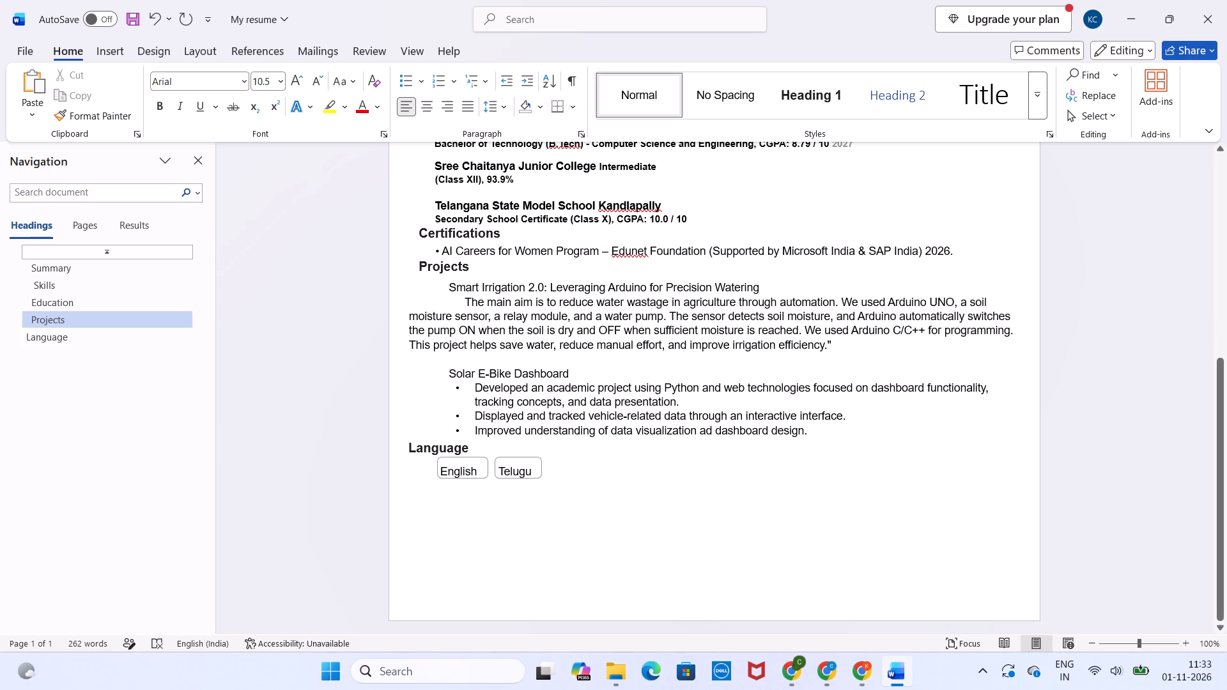
# Indent the whole Smart Irrigation 2.0 paragraph slightly by one tab step from the start of its "moisture sensor" line.
pyautogui.click(410, 314)
pyautogui.press('Tab')
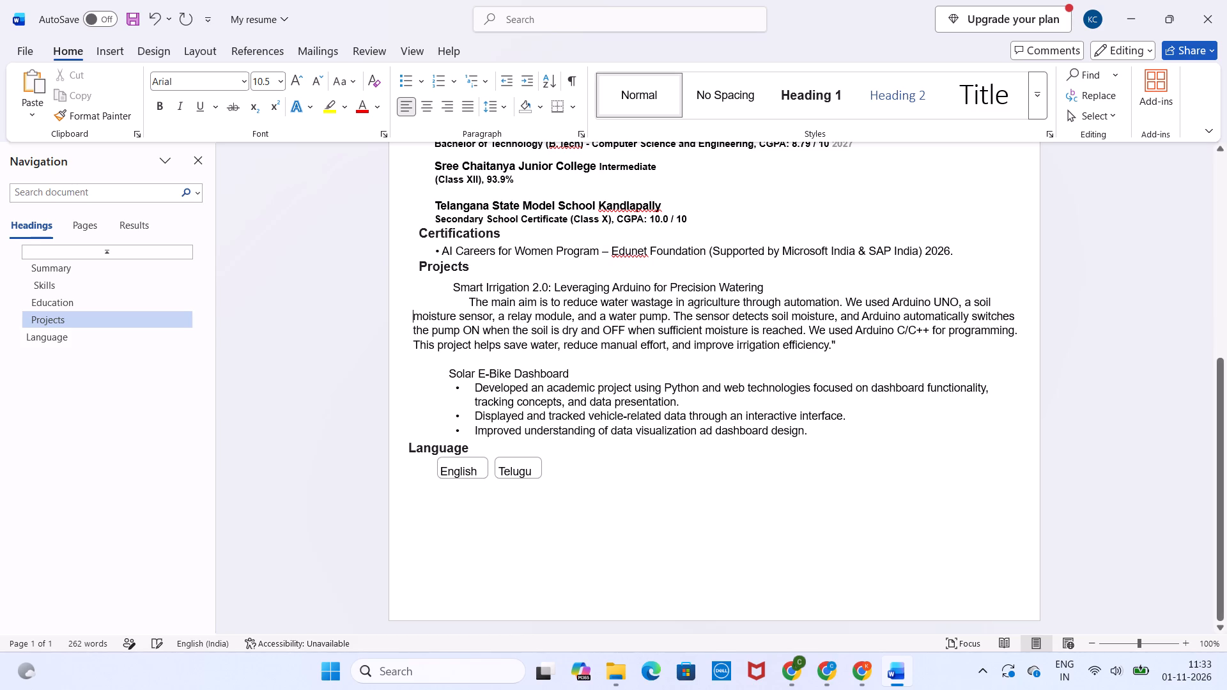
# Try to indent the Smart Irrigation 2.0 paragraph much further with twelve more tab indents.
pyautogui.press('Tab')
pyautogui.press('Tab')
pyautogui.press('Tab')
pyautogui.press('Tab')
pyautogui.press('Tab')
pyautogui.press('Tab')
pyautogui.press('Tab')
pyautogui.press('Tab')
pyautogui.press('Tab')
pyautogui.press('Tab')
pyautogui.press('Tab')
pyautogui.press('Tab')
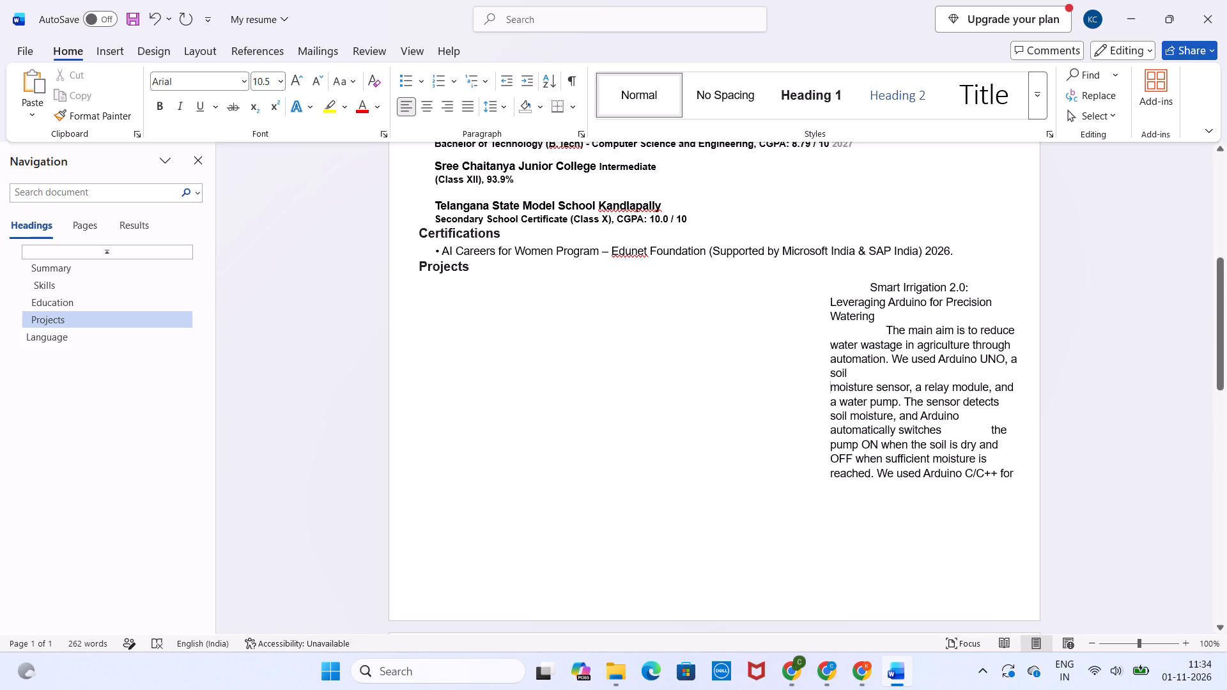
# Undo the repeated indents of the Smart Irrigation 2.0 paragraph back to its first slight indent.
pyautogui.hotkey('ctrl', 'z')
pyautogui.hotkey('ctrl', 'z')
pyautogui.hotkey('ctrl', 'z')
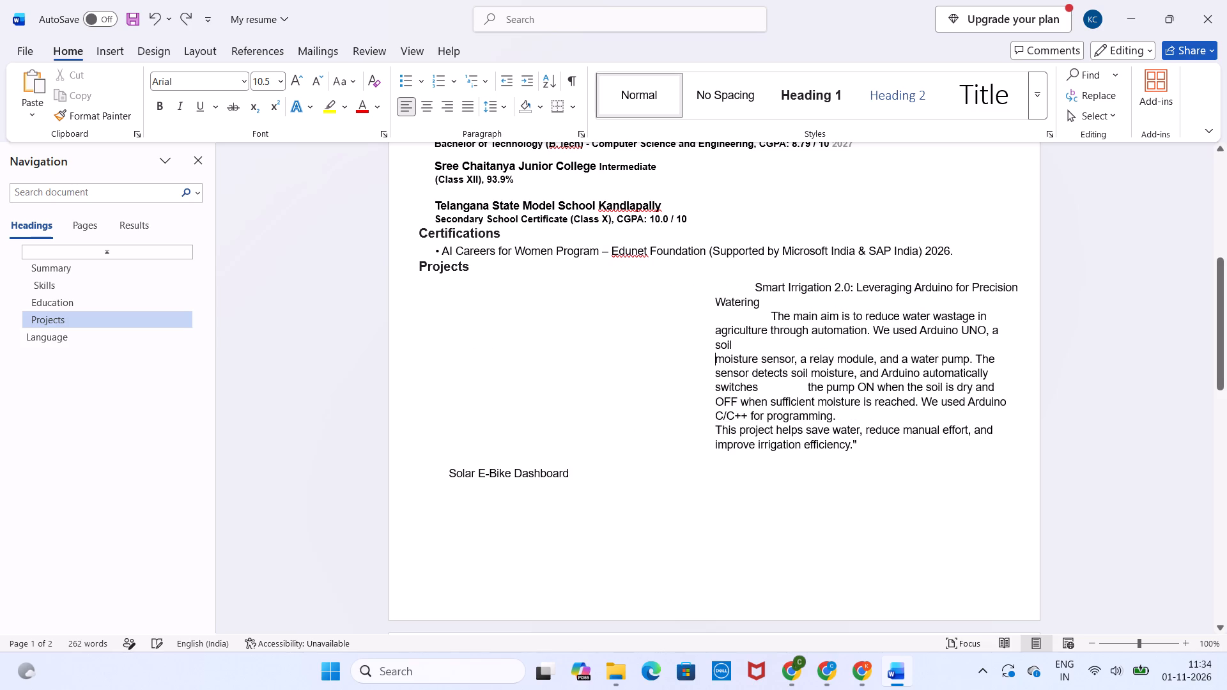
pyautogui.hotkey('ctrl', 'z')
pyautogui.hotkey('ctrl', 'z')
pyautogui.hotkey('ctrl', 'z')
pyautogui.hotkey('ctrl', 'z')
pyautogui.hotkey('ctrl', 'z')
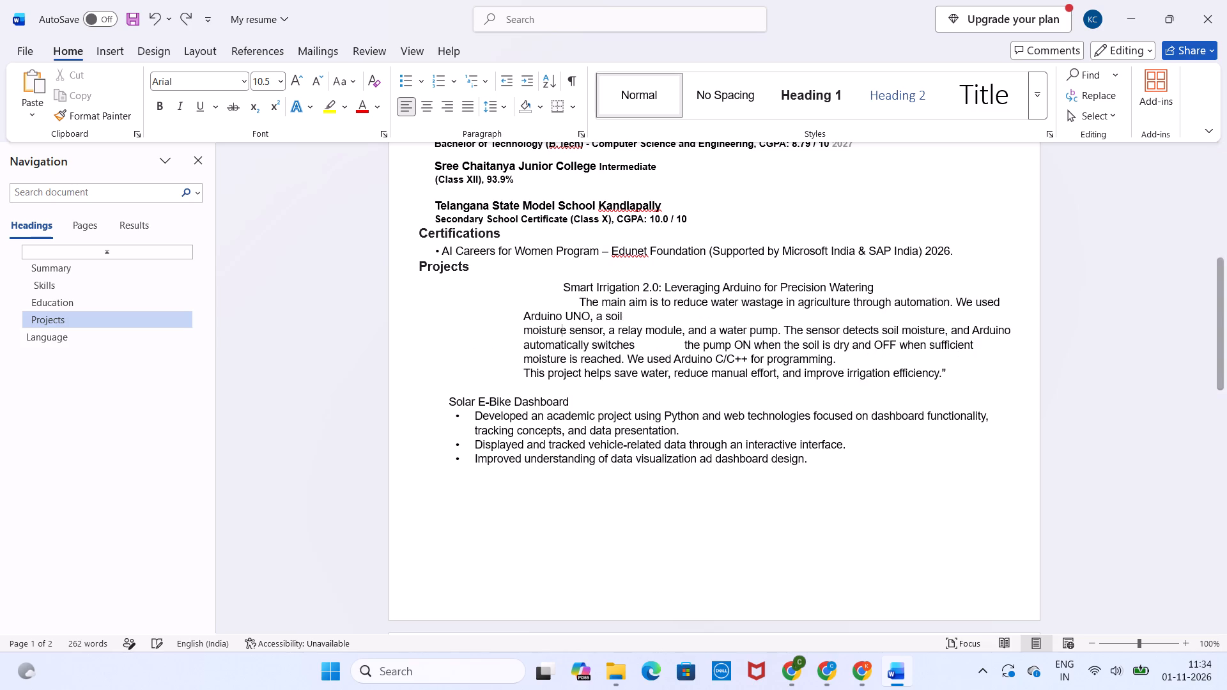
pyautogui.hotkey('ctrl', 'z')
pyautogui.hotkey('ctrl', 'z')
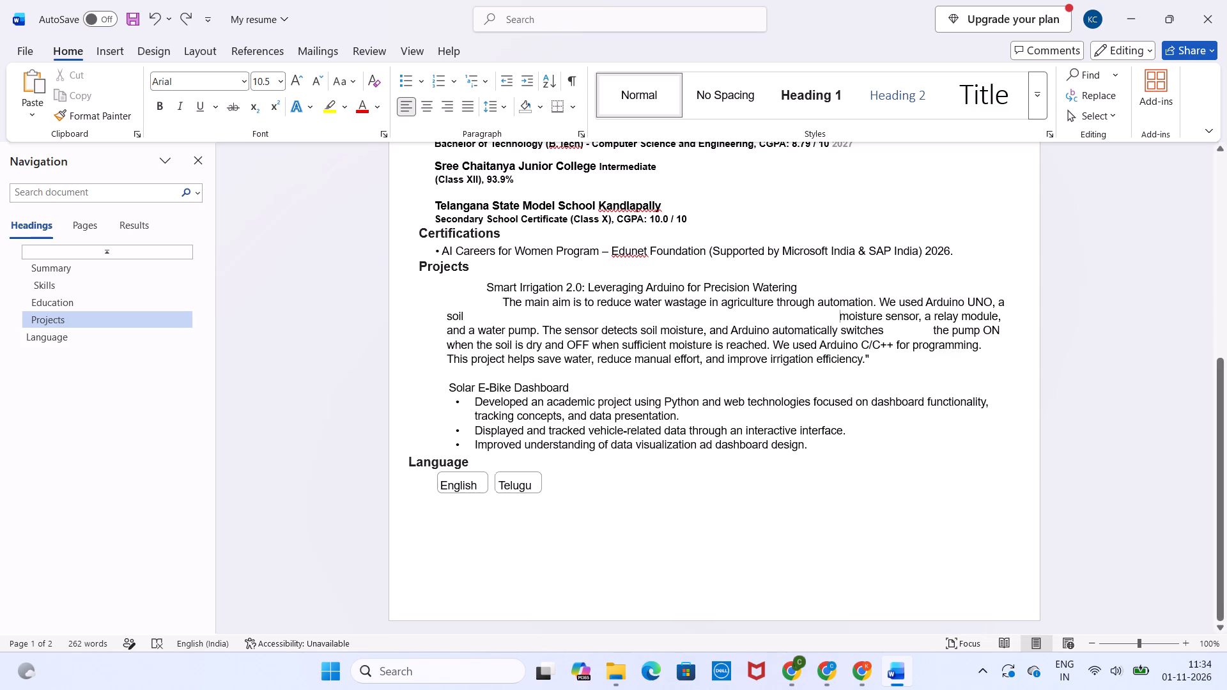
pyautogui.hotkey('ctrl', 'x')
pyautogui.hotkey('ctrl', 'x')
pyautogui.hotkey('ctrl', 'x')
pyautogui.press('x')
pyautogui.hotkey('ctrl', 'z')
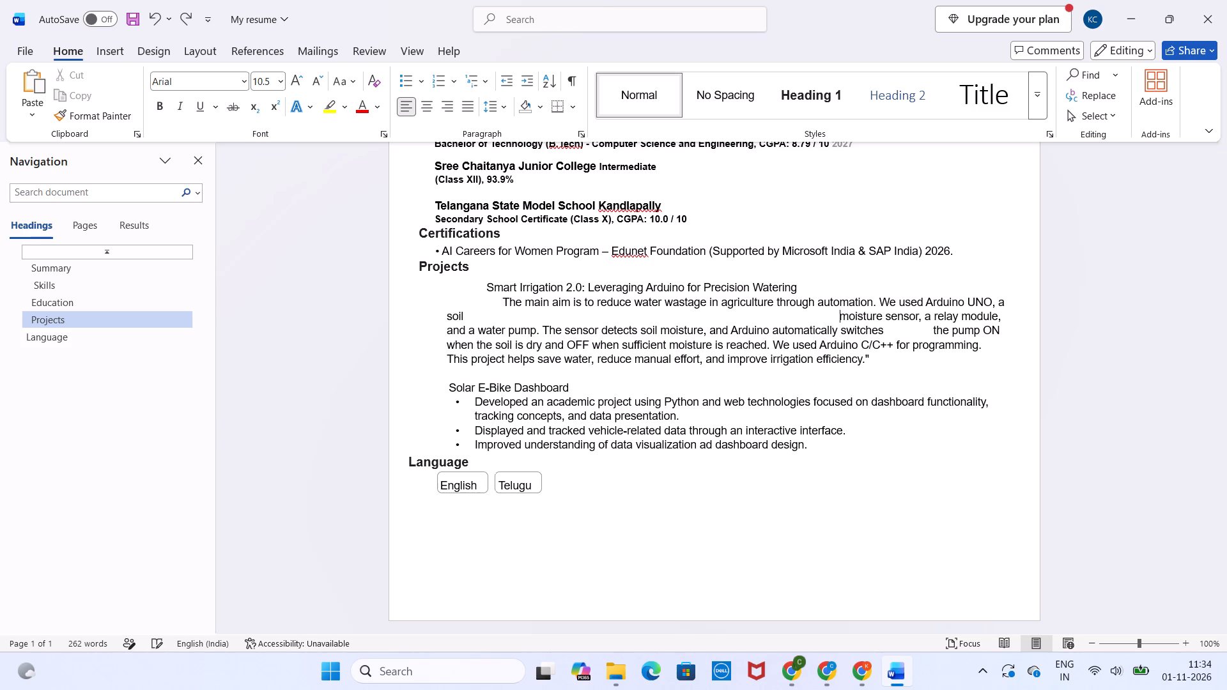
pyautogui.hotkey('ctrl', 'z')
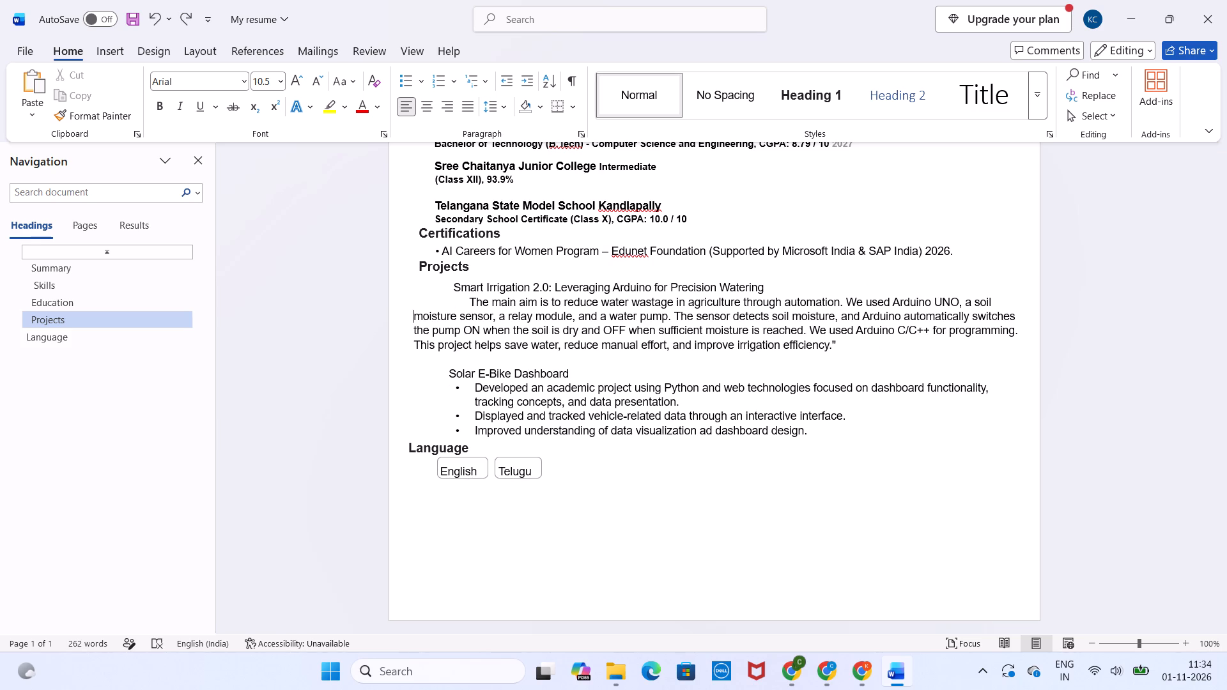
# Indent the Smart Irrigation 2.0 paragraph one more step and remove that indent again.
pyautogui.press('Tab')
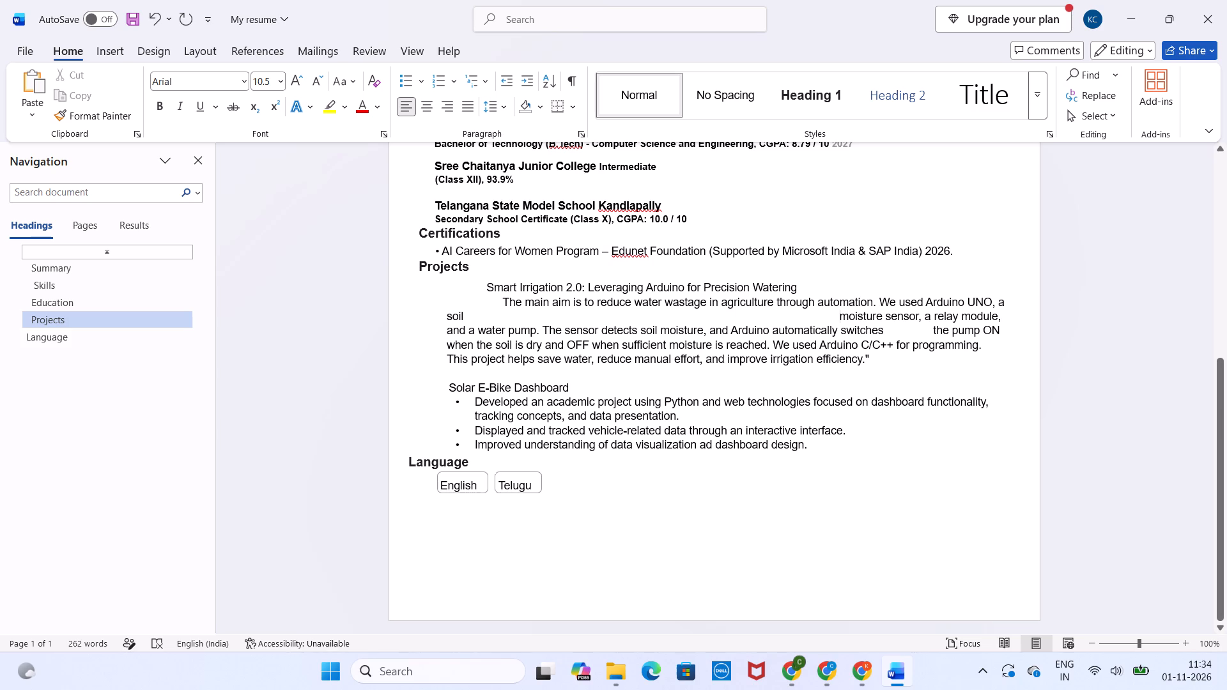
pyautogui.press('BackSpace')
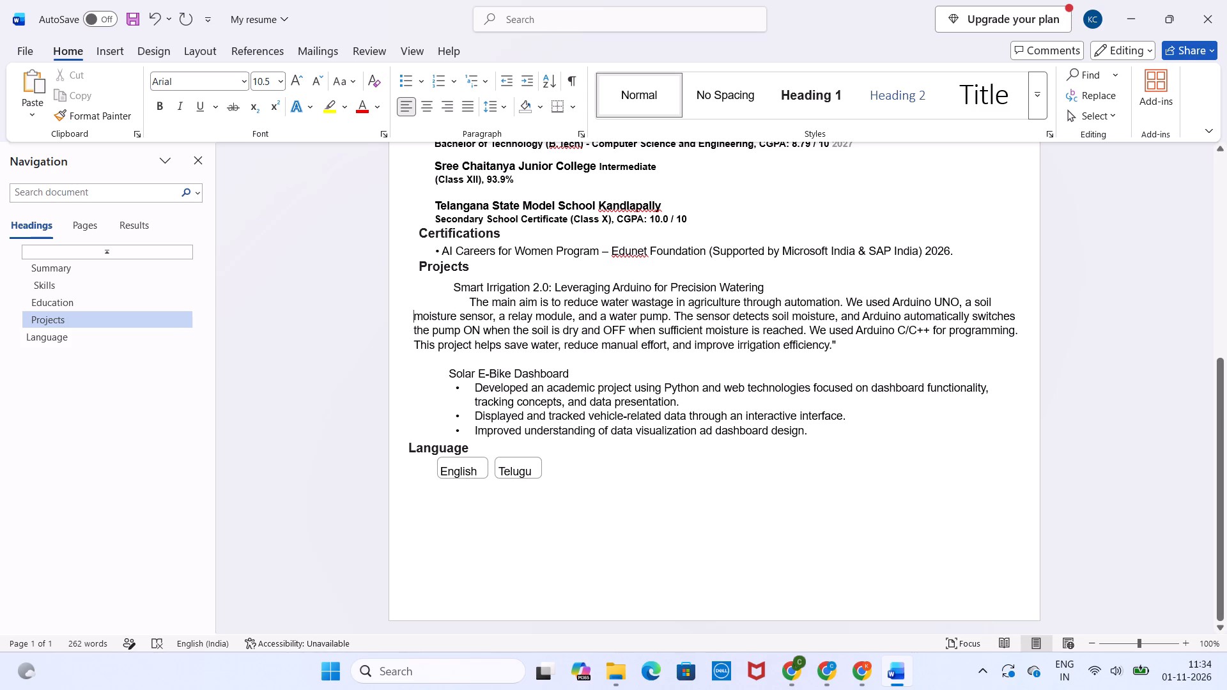
# Insert a line break before "We used Arduino UNO" in the Smart Irrigation description.
pyautogui.click(847, 308)
pyautogui.hotkey('shift', 'Return')
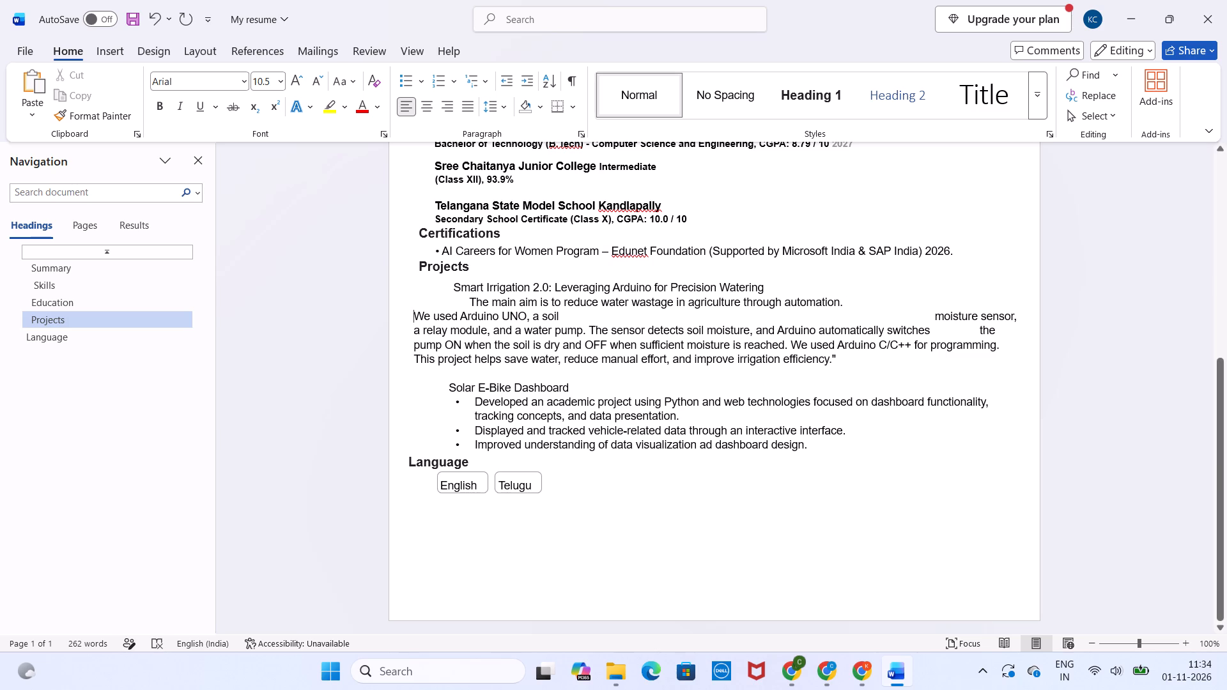
# Delete eight of the surplus spaces directly before "moisture sensor" in the description.
pyautogui.click(934, 316)
pyautogui.press('BackSpace')
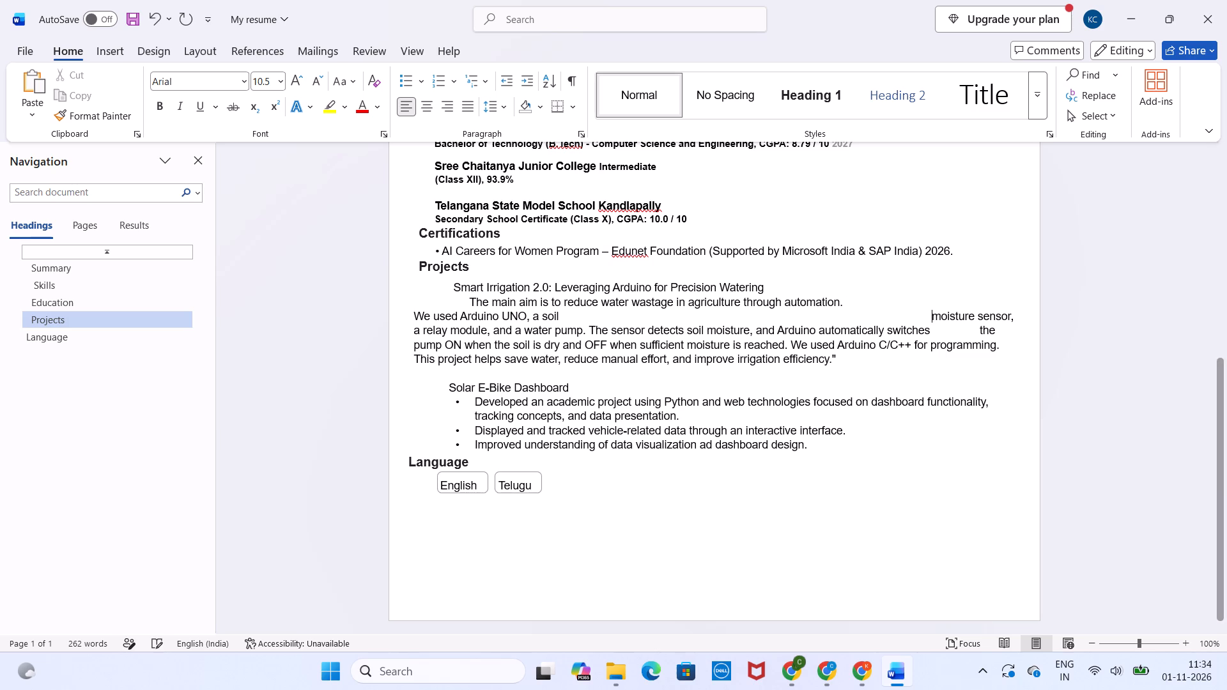
pyautogui.press('BackSpace')
pyautogui.press('BackSpace')
pyautogui.press('BackSpace')
pyautogui.press('BackSpace')
pyautogui.press('BackSpace')
pyautogui.press('BackSpace')
pyautogui.press('BackSpace')
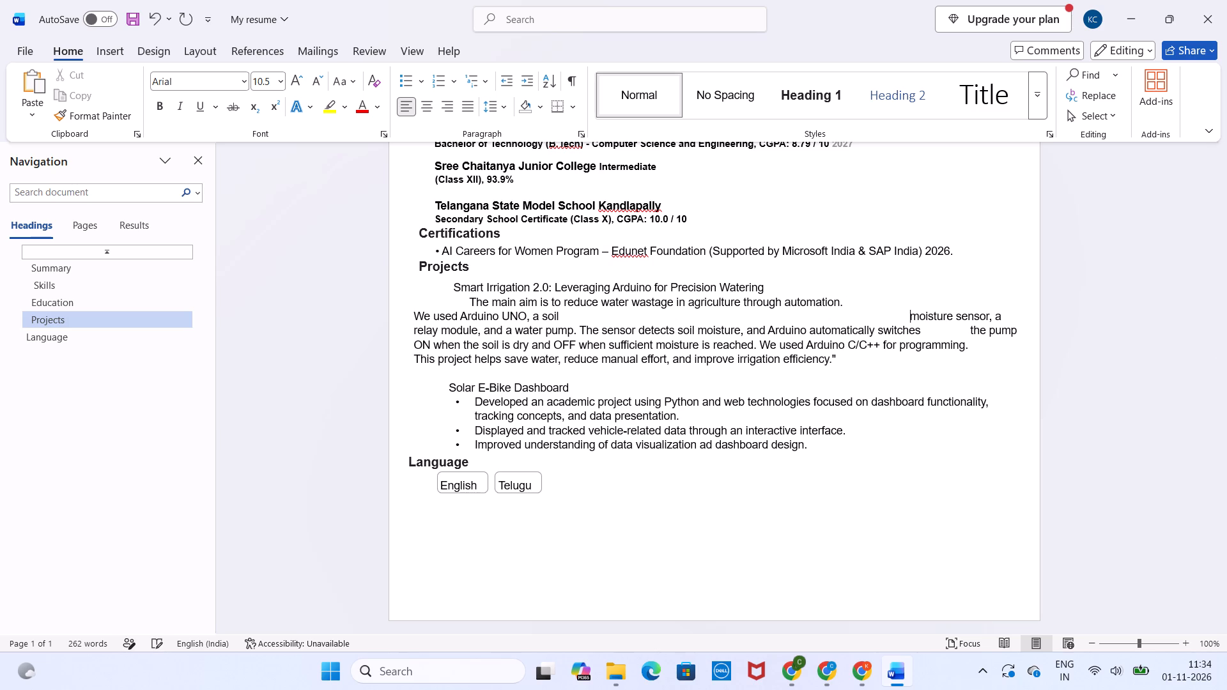
# Indent the "We used Arduino UNO" line with 12 spaces to bring it near the project title's left edge.
pyautogui.click(411, 319)
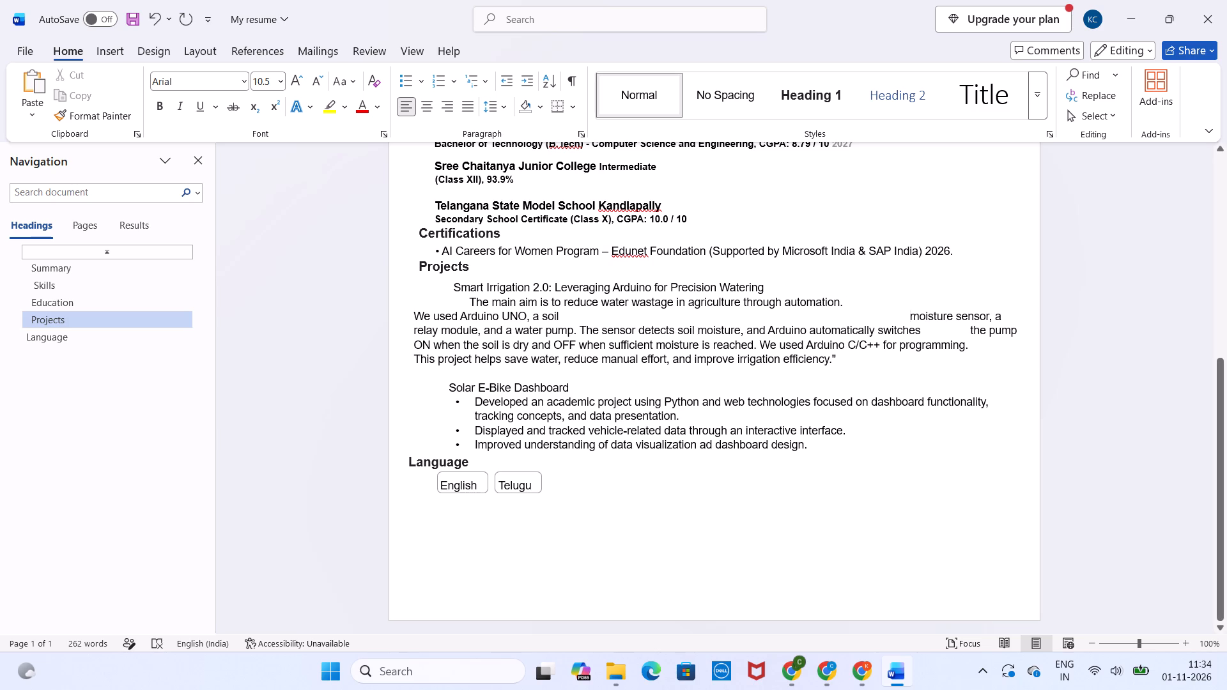
pyautogui.press('space')
pyautogui.press('space')
pyautogui.press('space')
pyautogui.press('space')
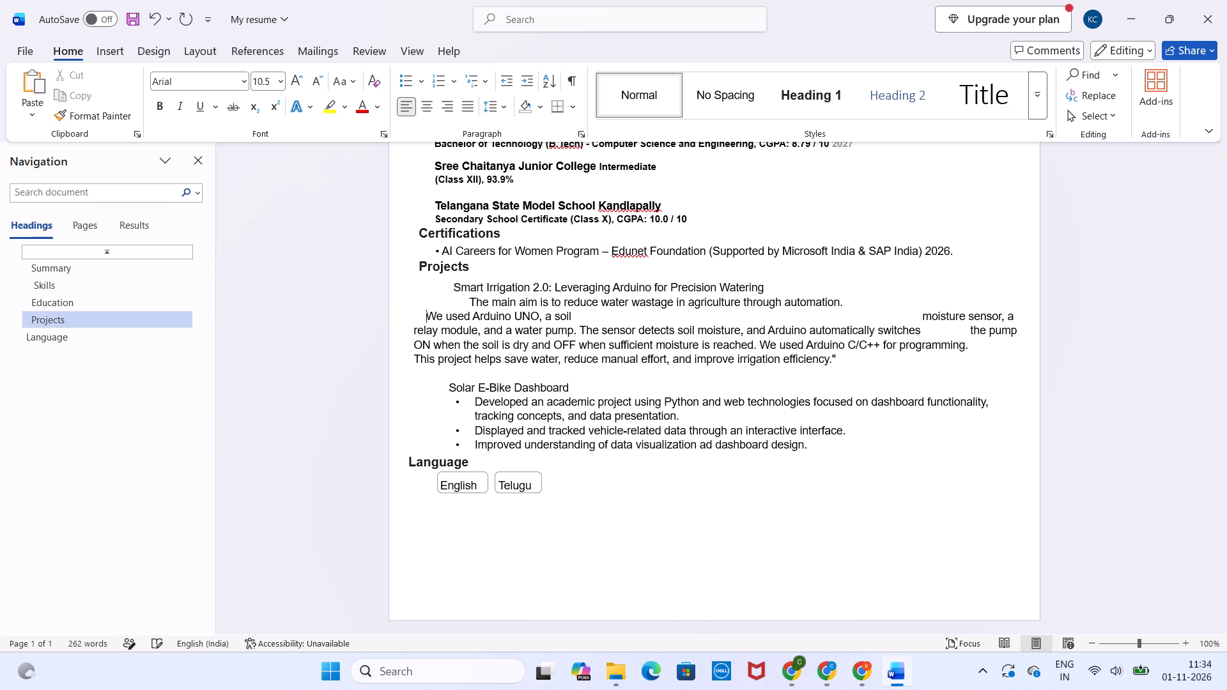
pyautogui.press('space')
pyautogui.press('space')
pyautogui.press('space')
pyautogui.press('space')
pyautogui.press('space')
pyautogui.press('space')
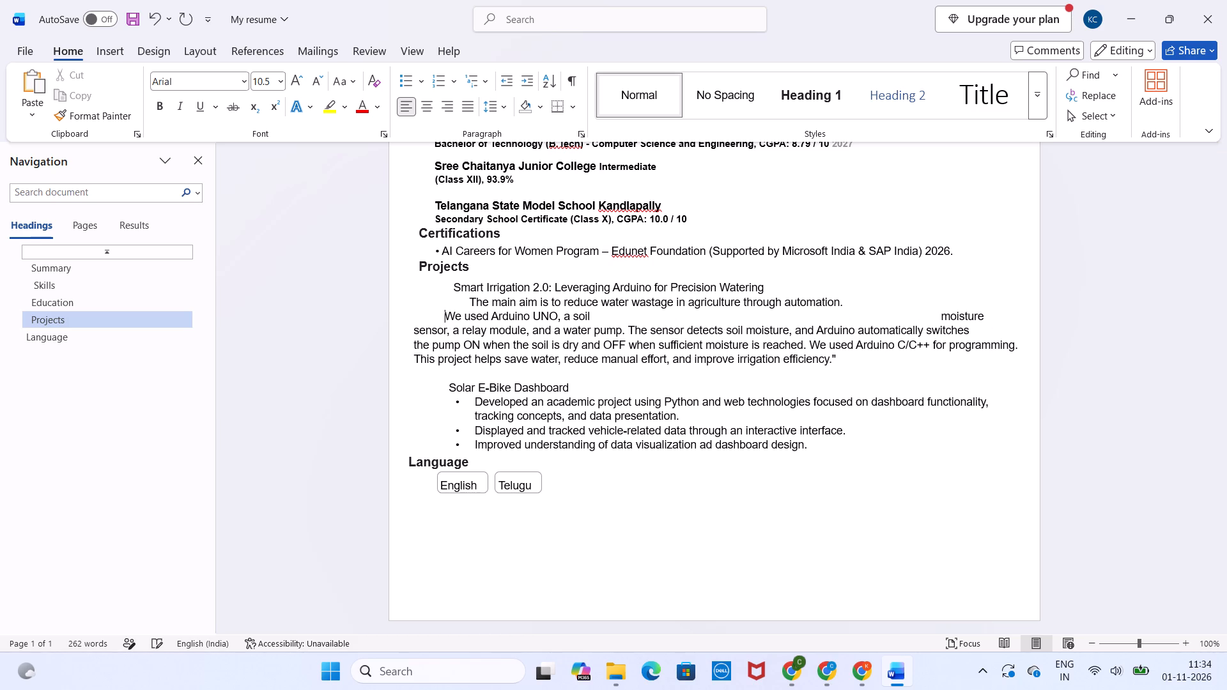
pyautogui.press('space')
pyautogui.press('space')
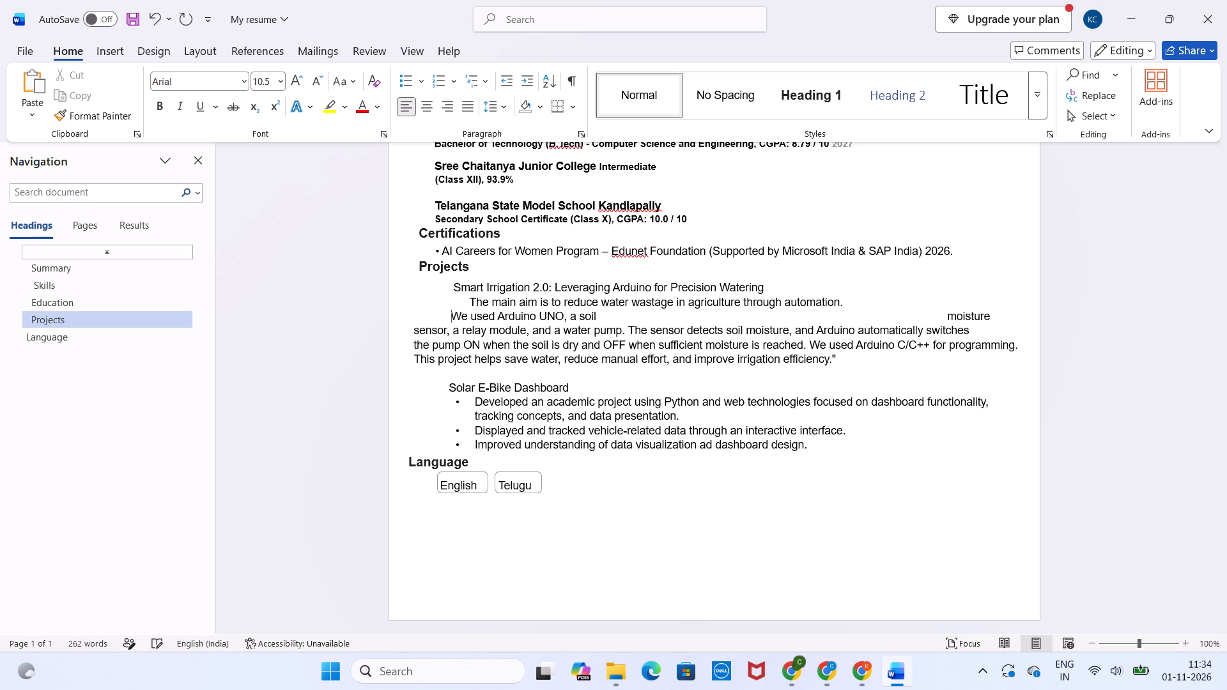
# Delete the remaining surplus spaces between "soil" and "moisture sensor" so the phrase reads "a soil moisture sensor" with single spacing.
pyautogui.click(933, 318)
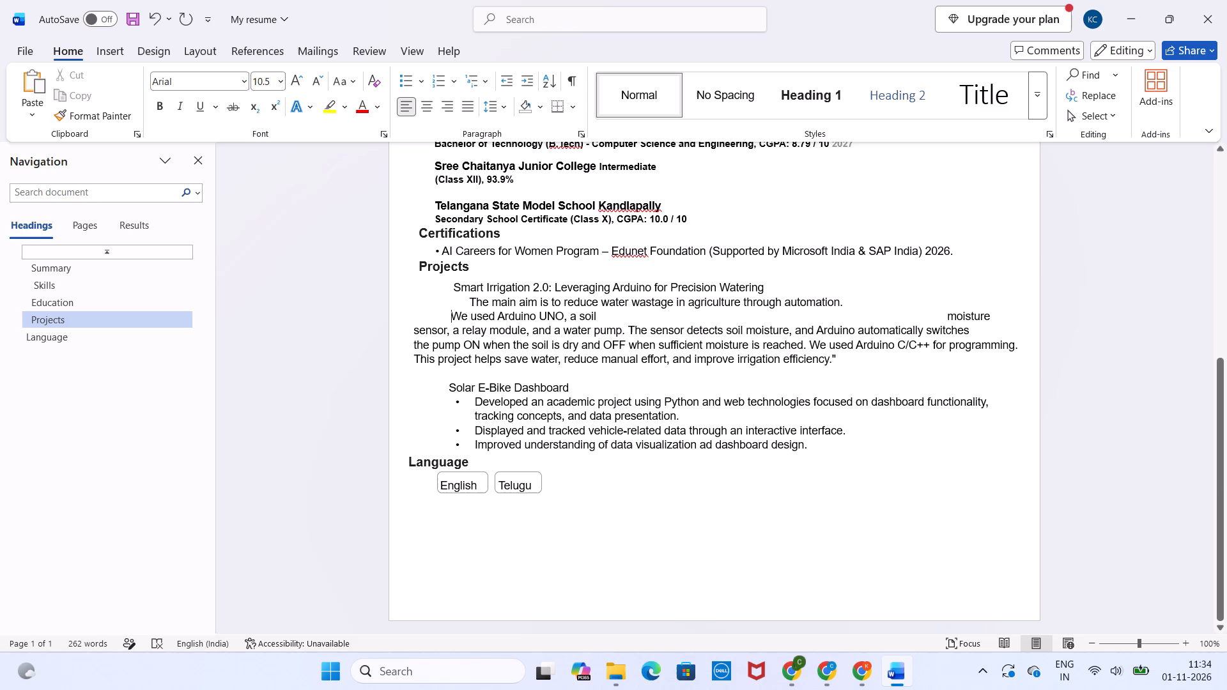
pyautogui.press('BackSpace')
pyautogui.press('BackSpace')
pyautogui.press('BackSpace')
pyautogui.press('BackSpace')
pyautogui.press('BackSpace')
pyautogui.press('BackSpace')
pyautogui.press('BackSpace')
pyautogui.press('BackSpace')
pyautogui.press('BackSpace')
pyautogui.press('BackSpace')
pyautogui.press('BackSpace')
pyautogui.press('BackSpace')
pyautogui.press('BackSpace')
pyautogui.press('BackSpace')
pyautogui.press('BackSpace')
pyautogui.press('BackSpace')
pyautogui.press('BackSpace')
pyautogui.press('BackSpace')
pyautogui.press('BackSpace')
pyautogui.press('BackSpace')
pyautogui.press('BackSpace')
pyautogui.press('BackSpace')
pyautogui.press('BackSpace')
pyautogui.press('BackSpace')
pyautogui.press('BackSpace')
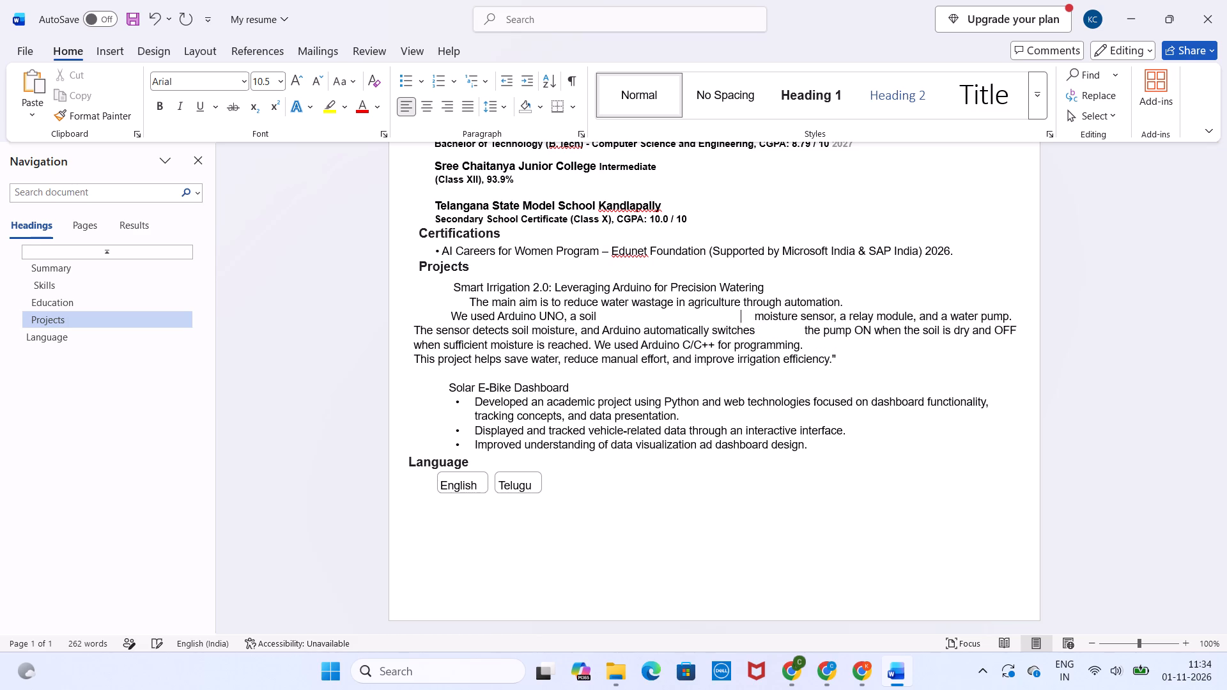
pyautogui.press('BackSpace')
pyautogui.press('BackSpace')
pyautogui.press('BackSpace')
pyautogui.press('BackSpace')
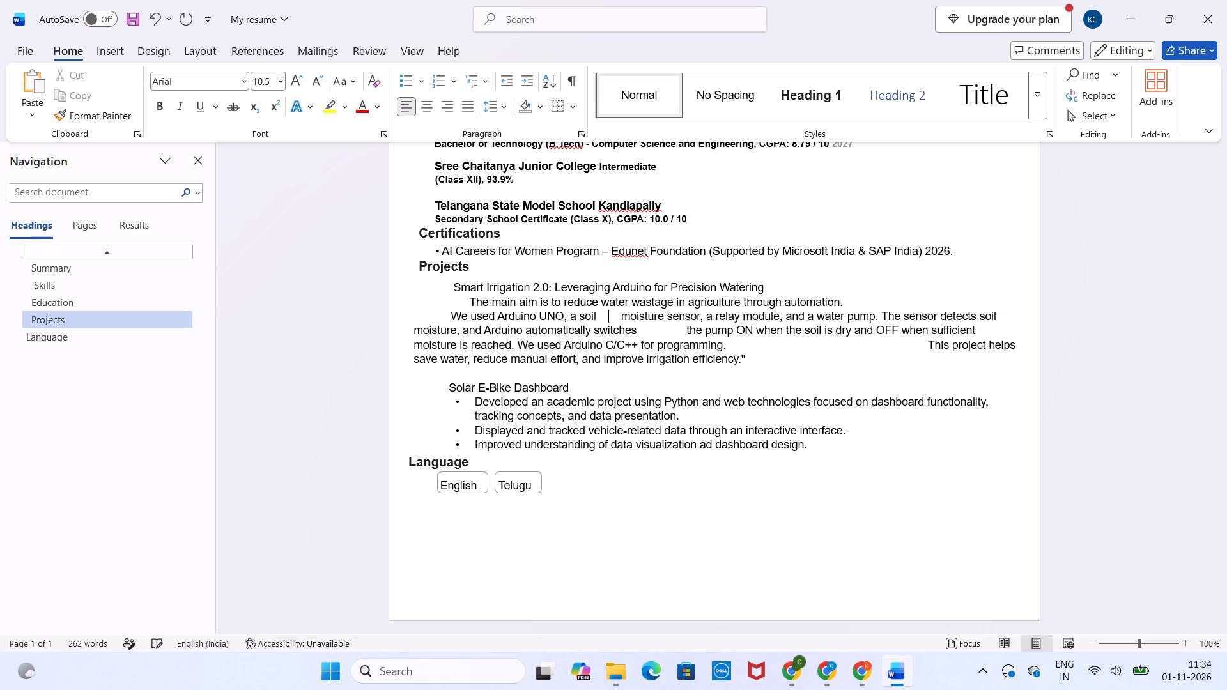
pyautogui.press('BackSpace')
pyautogui.press('BackSpace')
pyautogui.press('BackSpace')
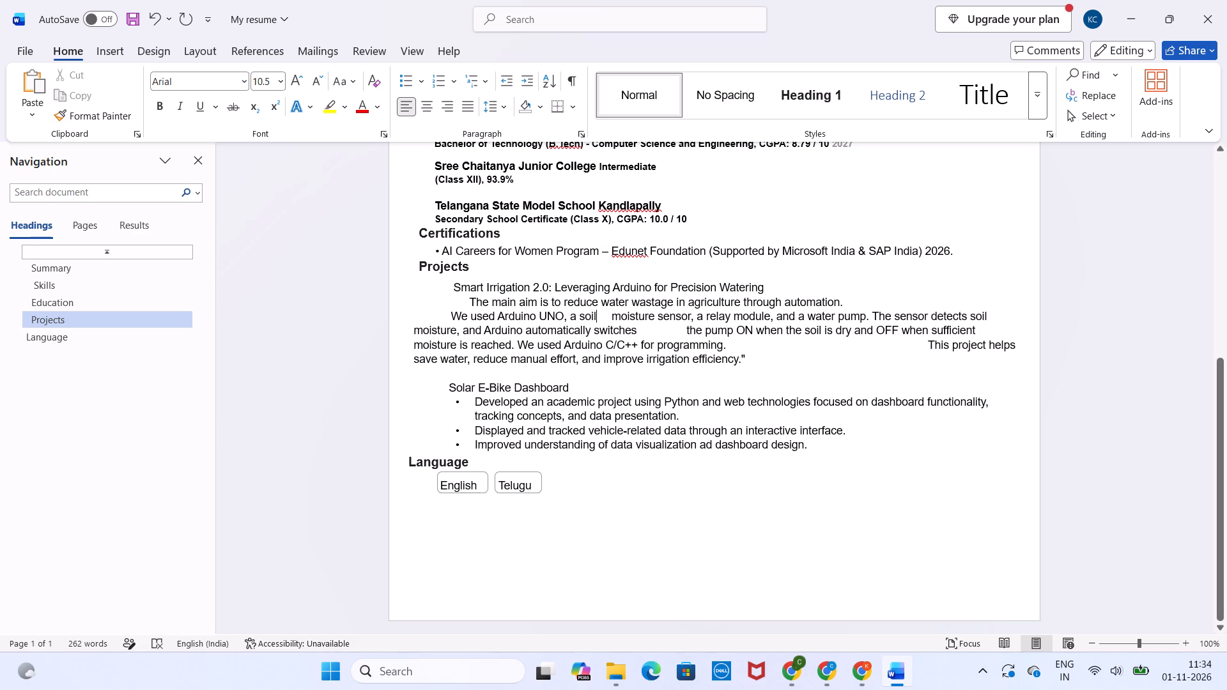
pyautogui.click(610, 321)
pyautogui.press('BackSpace')
pyautogui.press('BackSpace')
pyautogui.press('BackSpace')
pyautogui.press('BackSpace')
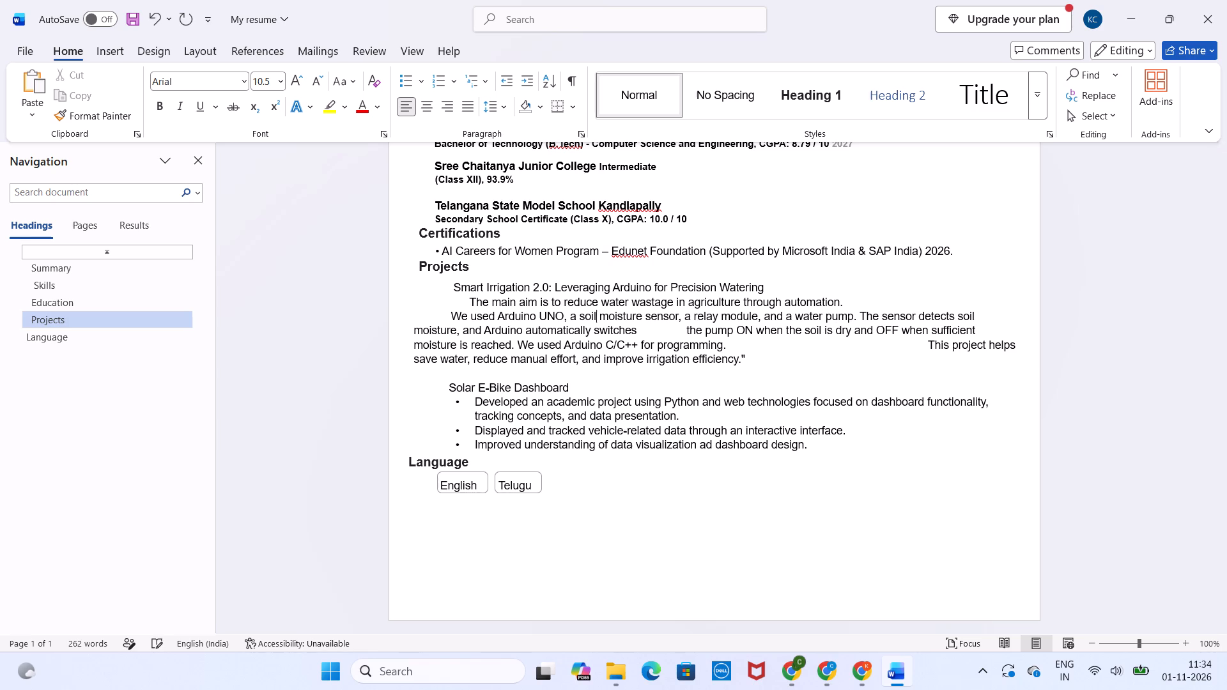
pyautogui.press('BackSpace')
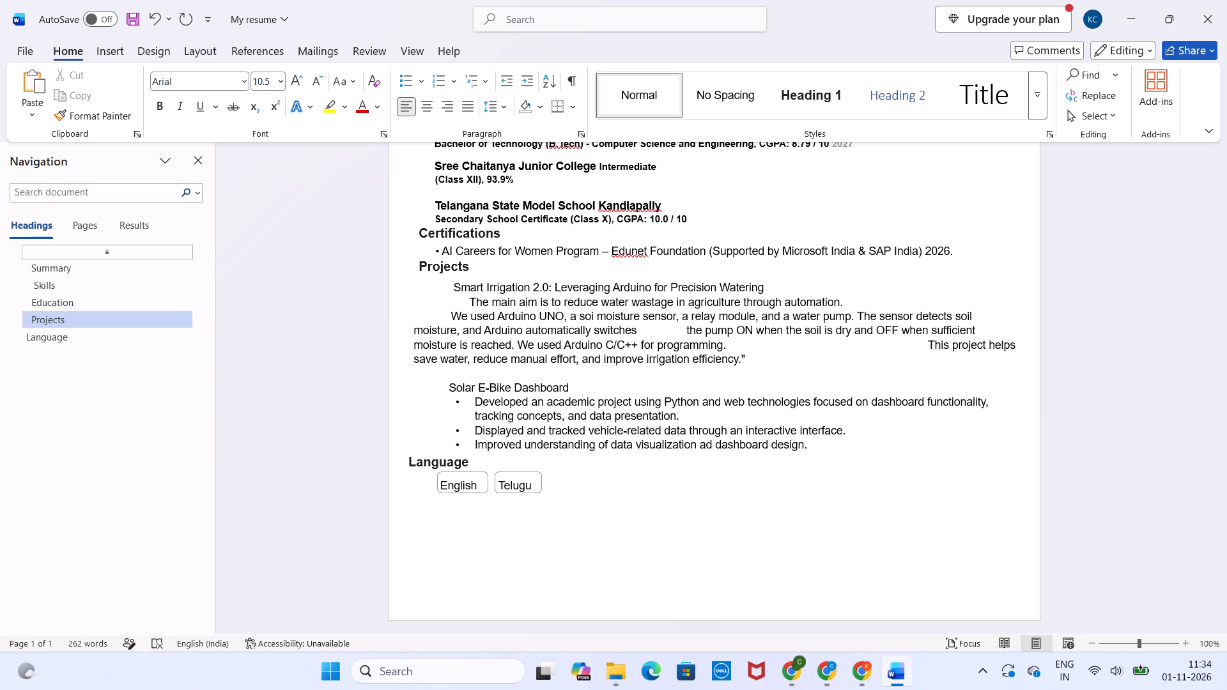
pyautogui.press('l')
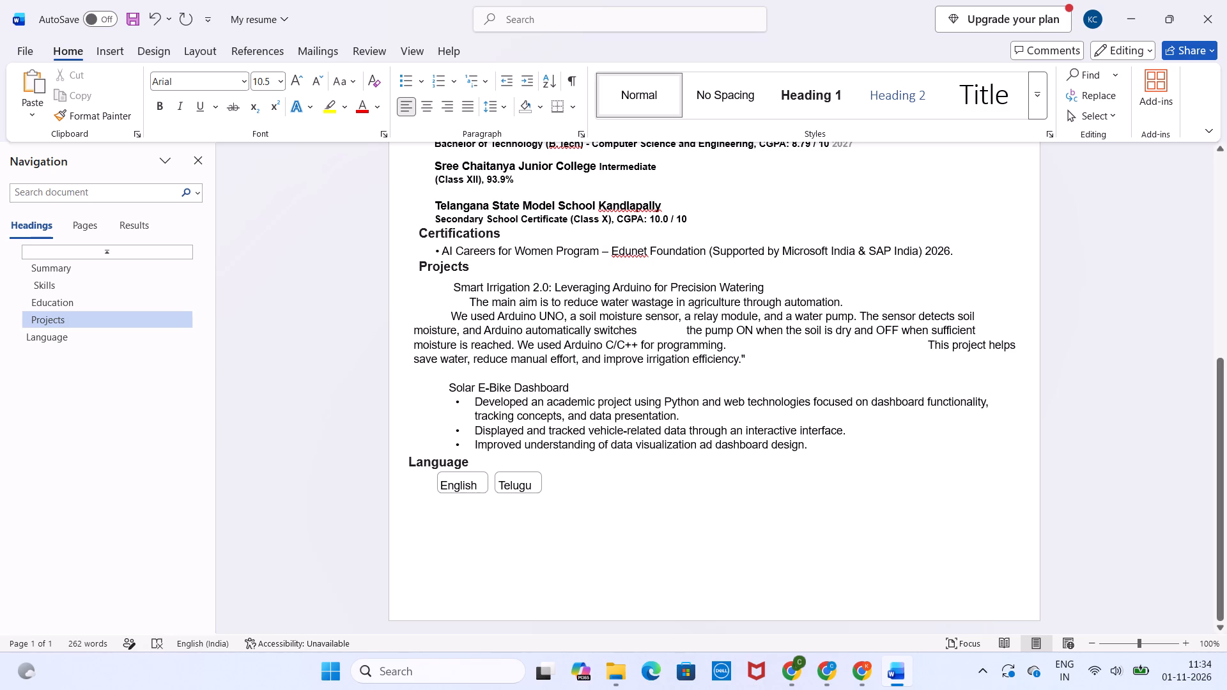
# Delete the surplus spaces between "switches" and "the pump ON", leaving a single space.
pyautogui.click(682, 330)
pyautogui.press('BackSpace')
pyautogui.press('BackSpace')
pyautogui.press('BackSpace')
pyautogui.press('BackSpace')
pyautogui.press('BackSpace')
pyautogui.press('BackSpace')
pyautogui.press('BackSpace')
pyautogui.press('BackSpace')
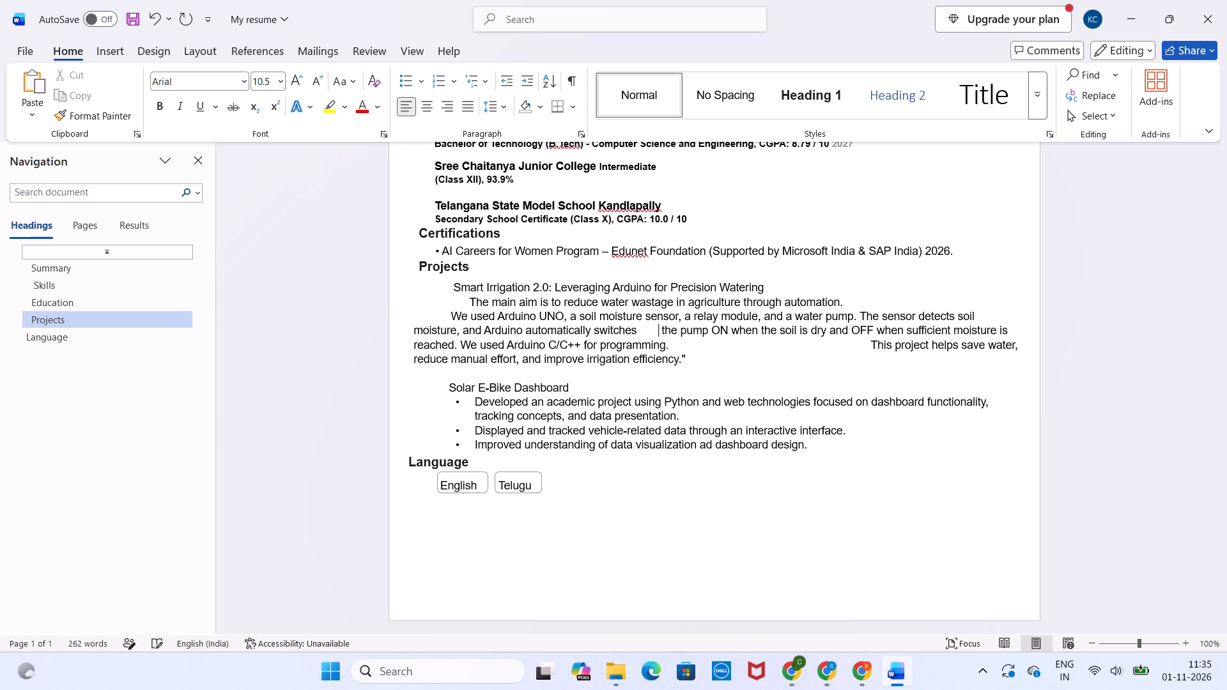
pyautogui.press('BackSpace')
pyautogui.press('BackSpace')
pyautogui.press('BackSpace')
pyautogui.press('BackSpace')
pyautogui.press('BackSpace')
pyautogui.press('BackSpace')
pyautogui.press('BackSpace')
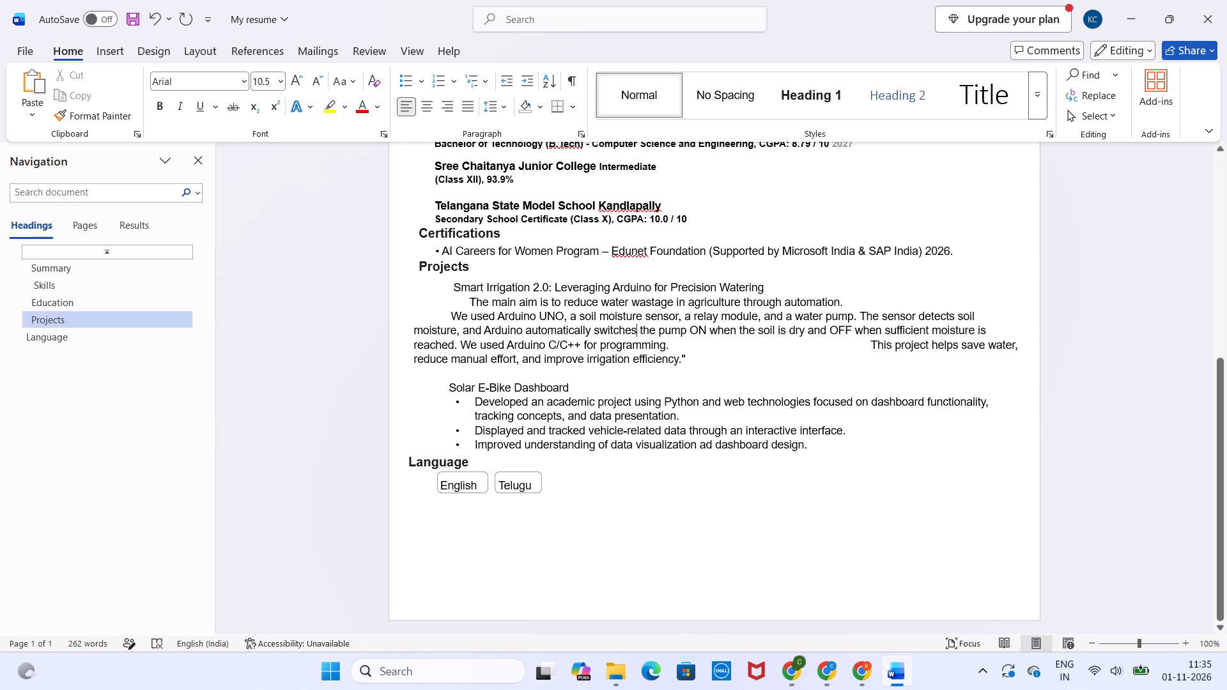
# Insert a line break before "This project helps save water" to start it on its own line.
pyautogui.click(867, 351)
pyautogui.hotkey('shift', 'Return')
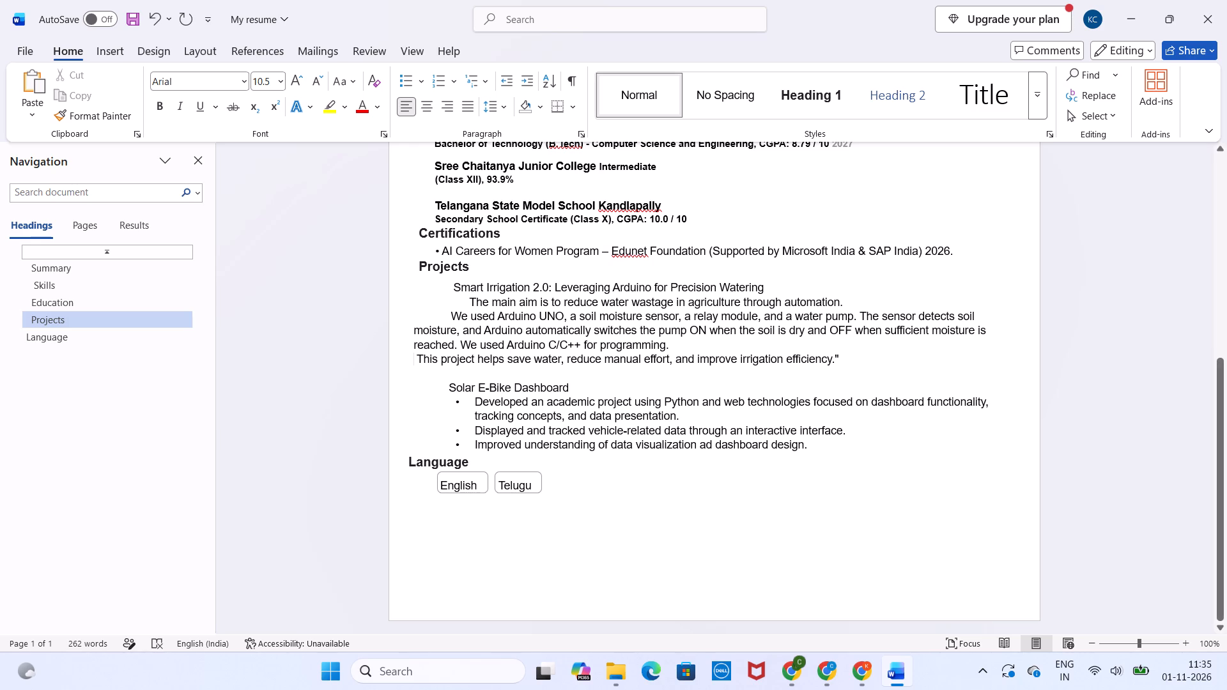
# Try to indent the wrapped line starting "moisture, and Arduino automatically" by inserting 19 spaces before "moisture".
pyautogui.click(408, 330)
pyautogui.press('space')
pyautogui.press('space')
pyautogui.press('space')
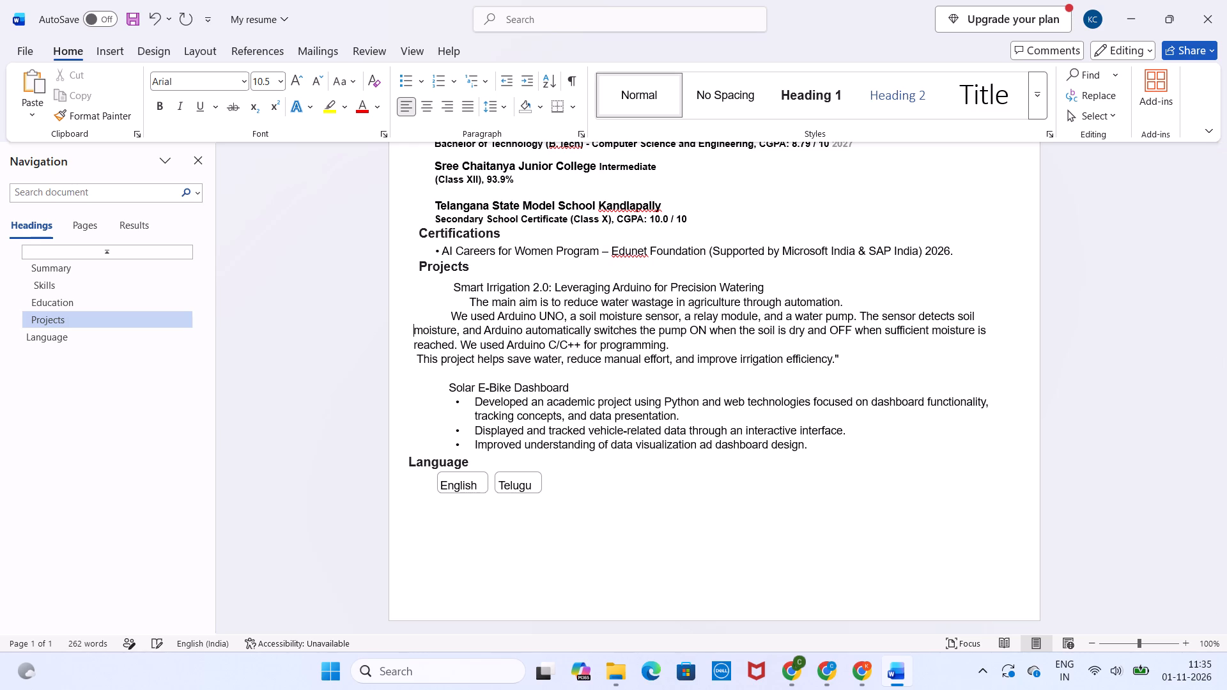
pyautogui.press('space')
pyautogui.press('space')
pyautogui.press('space')
pyautogui.press('space')
pyautogui.press('space')
pyautogui.press('space')
pyautogui.press('space')
pyautogui.press('space')
pyautogui.press('space')
pyautogui.press('space')
pyautogui.press('space')
pyautogui.press('space')
pyautogui.press('space')
pyautogui.press('space')
pyautogui.press('space')
pyautogui.press('space')
# Remove two leading spaces from the "Smart Irrigation 2.0" project title to bring it near the "Solar E-Bike Dashboard" title's left edge.
pyautogui.click(454, 286)
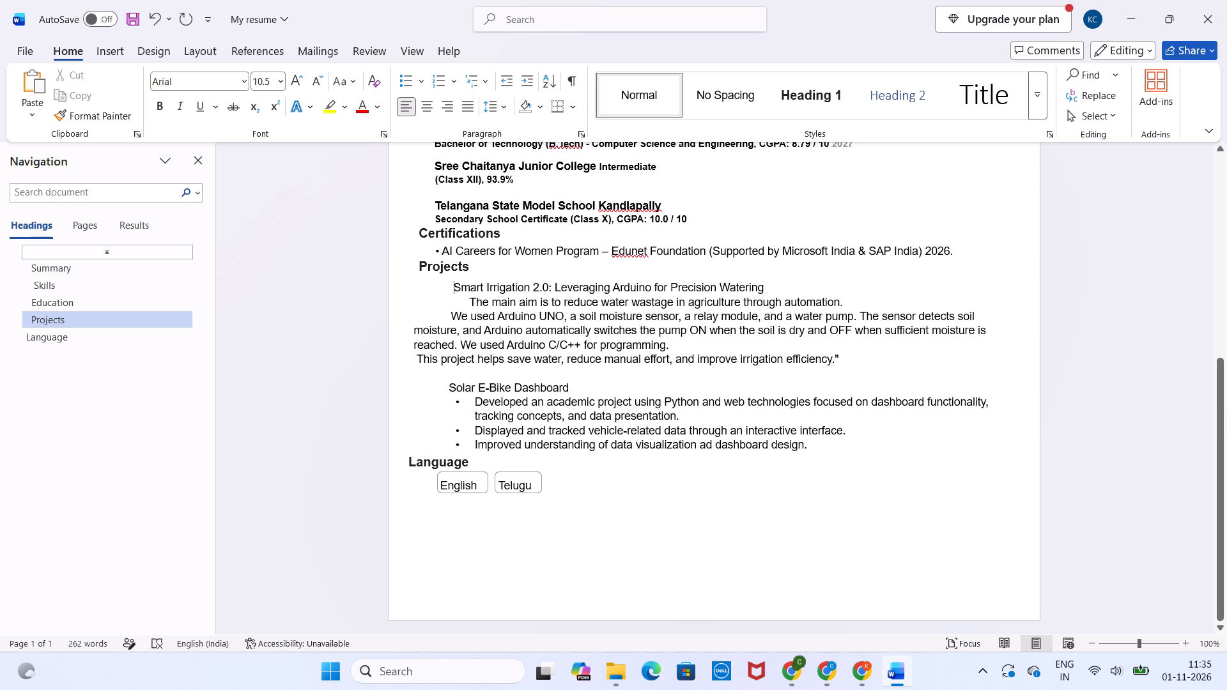
pyautogui.press('BackSpace')
pyautogui.press('BackSpace')
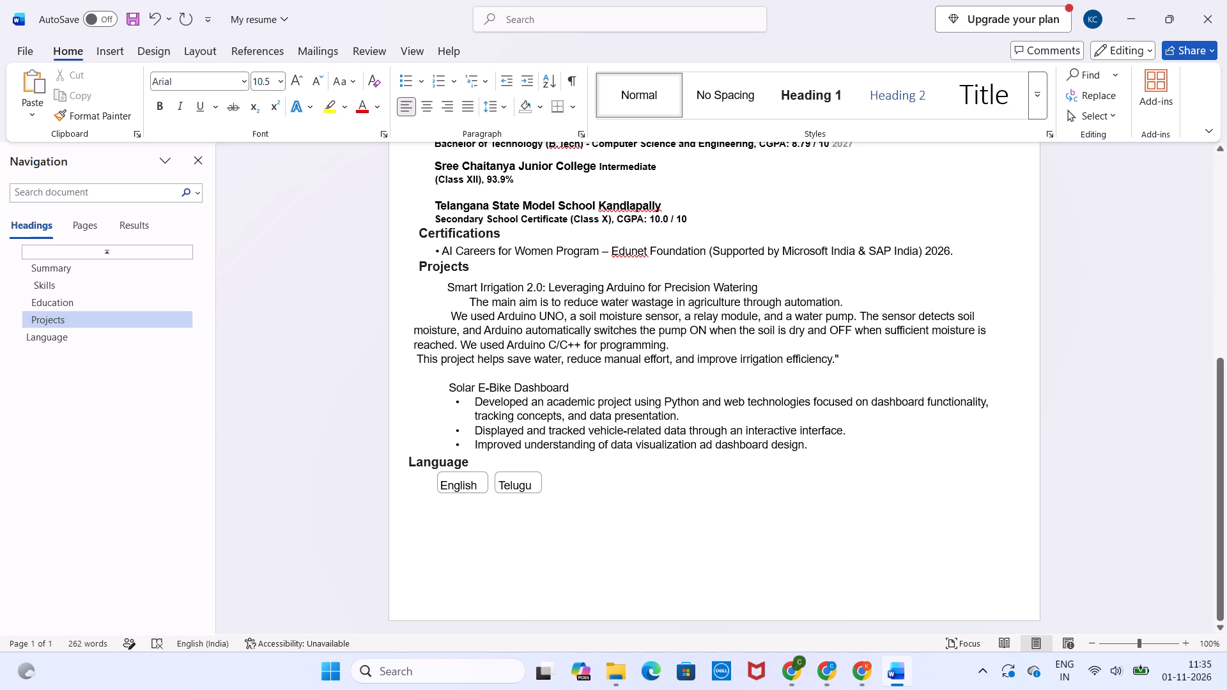
# Remove six leading spaces from the "The main aim is" line to line it up with the "We used Arduino UNO" line.
pyautogui.click(475, 305)
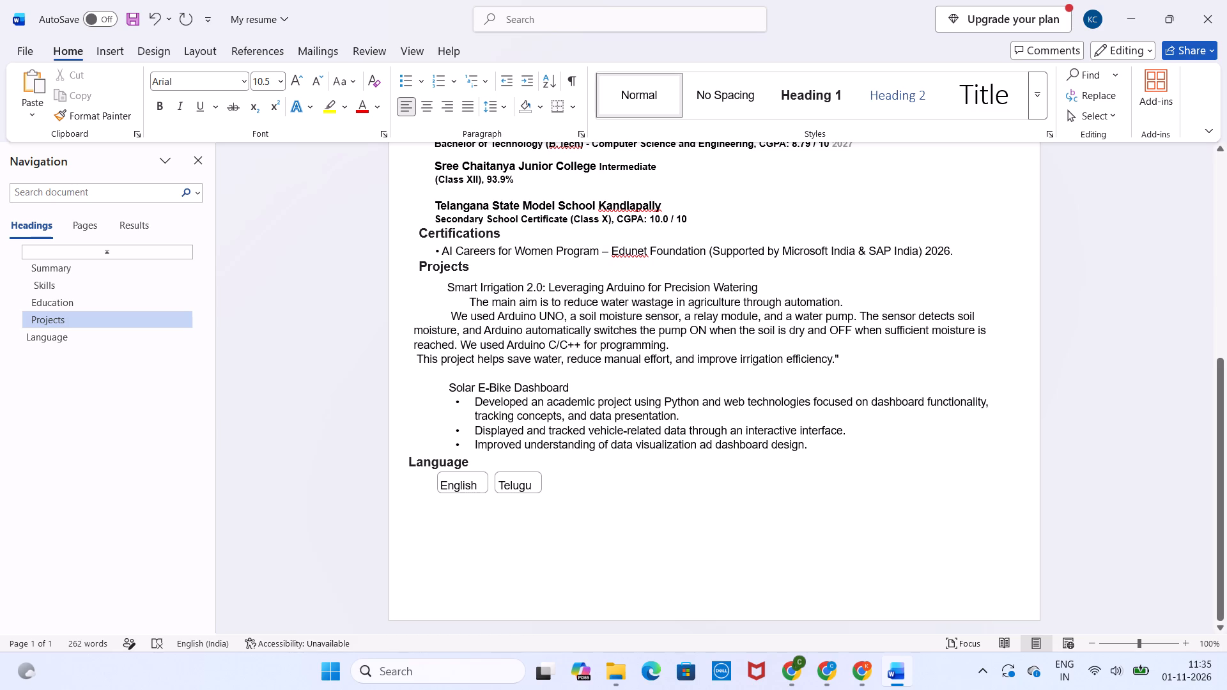
pyautogui.click(470, 299)
pyautogui.press('BackSpace')
pyautogui.press('BackSpace')
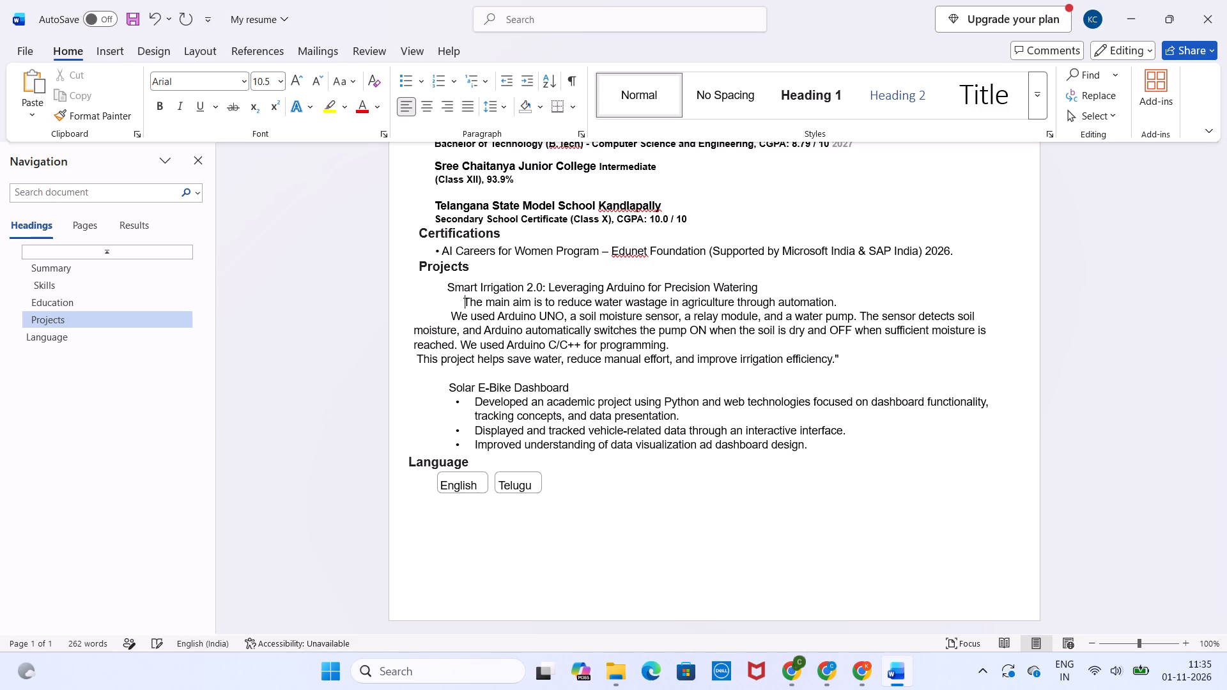
pyautogui.press('BackSpace')
pyautogui.press('BackSpace')
pyautogui.press('BackSpace')
pyautogui.press('BackSpace')
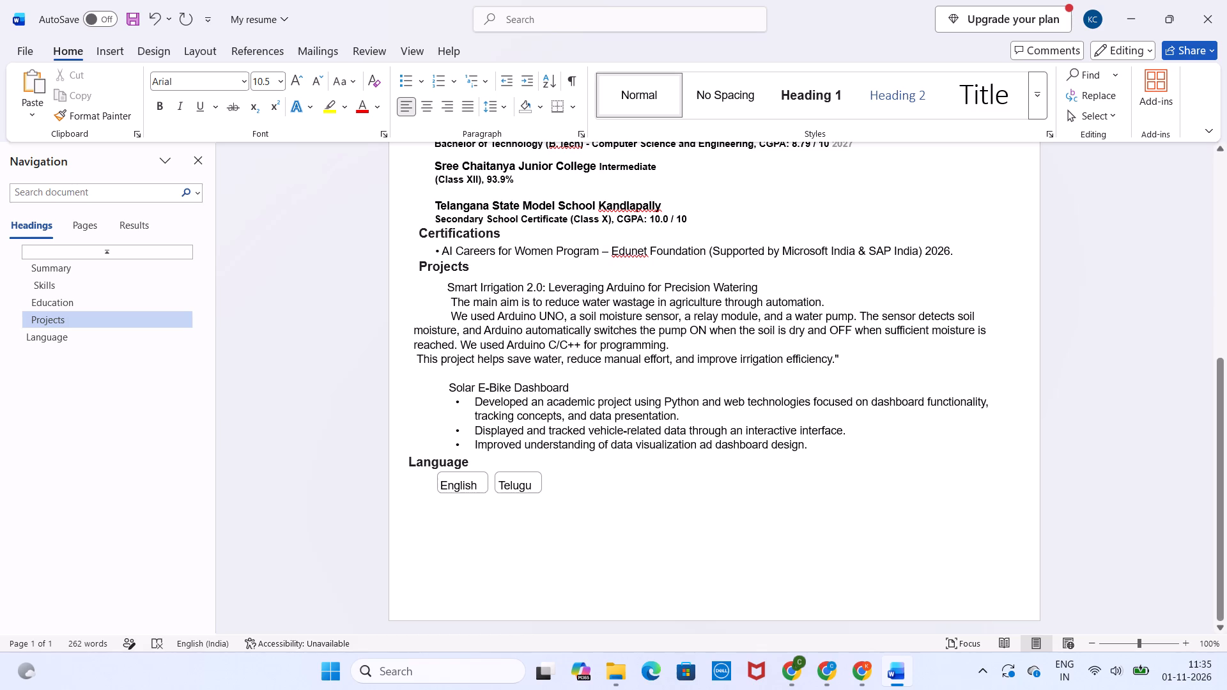
# Try again to indent the wrapped line starting with "moisture," by inserting six more spaces before that word.
pyautogui.click(412, 329)
pyautogui.press('space')
pyautogui.press('space')
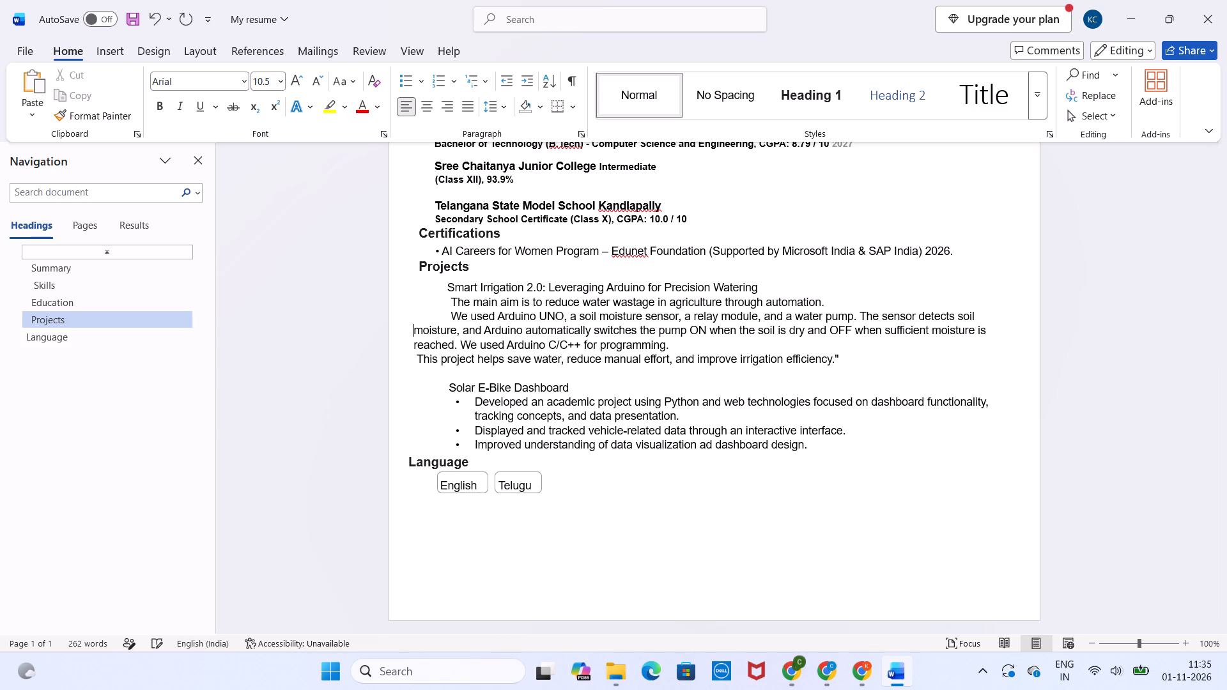
pyautogui.press('space')
pyautogui.press('space')
pyautogui.press('space')
pyautogui.press('space')
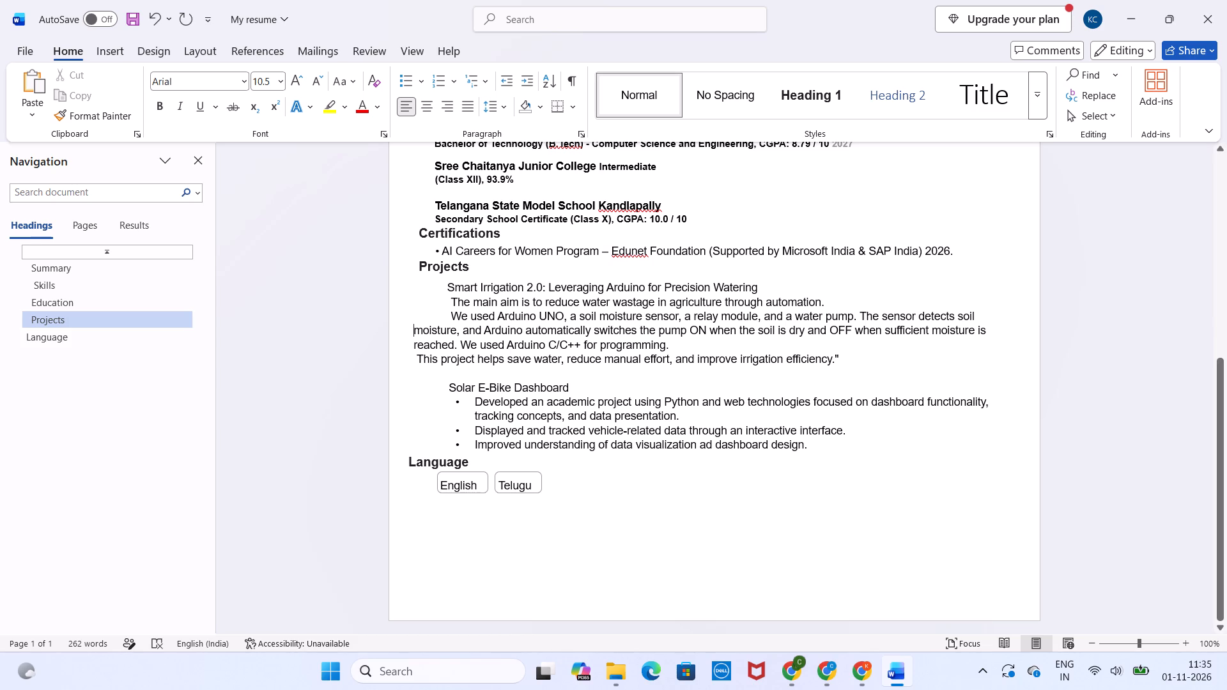
# Delete the word "moisture" at the start of the wrapped line, leaving its comma before "and Arduino automatically".
pyautogui.click(454, 333)
pyautogui.press('BackSpace')
pyautogui.press('BackSpace')
pyautogui.press('BackSpace')
pyautogui.press('BackSpace')
pyautogui.press('BackSpace')
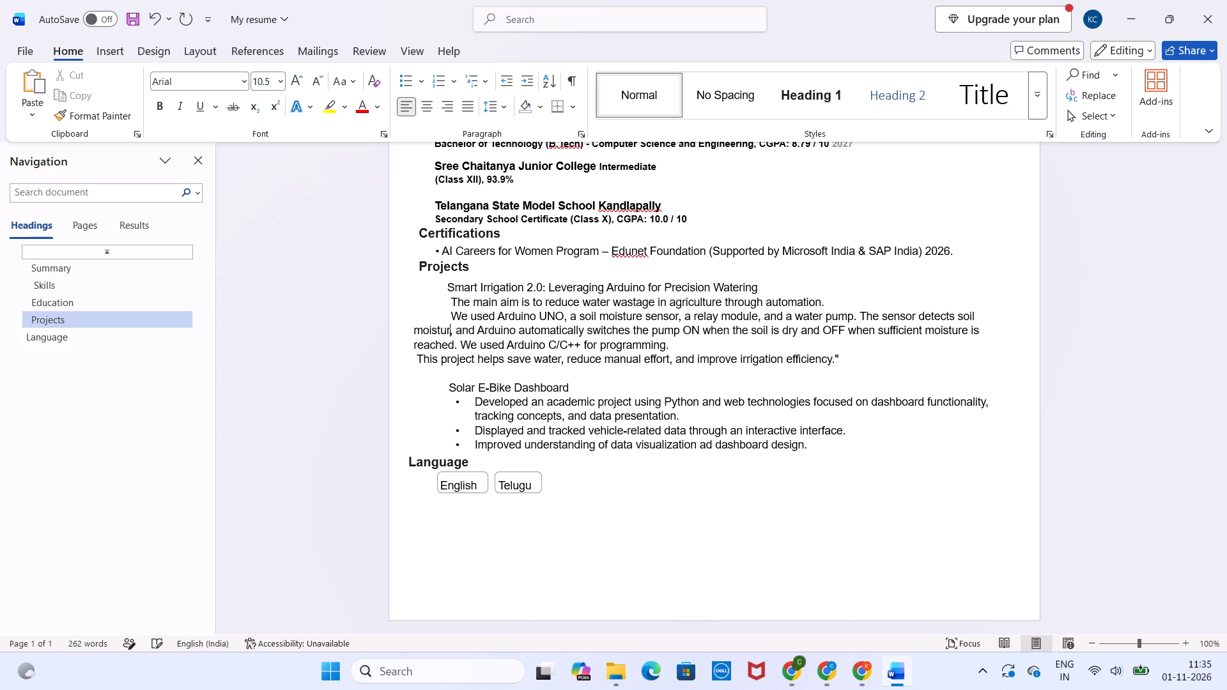
pyautogui.press('BackSpace')
pyautogui.press('BackSpace')
pyautogui.press('BackSpace')
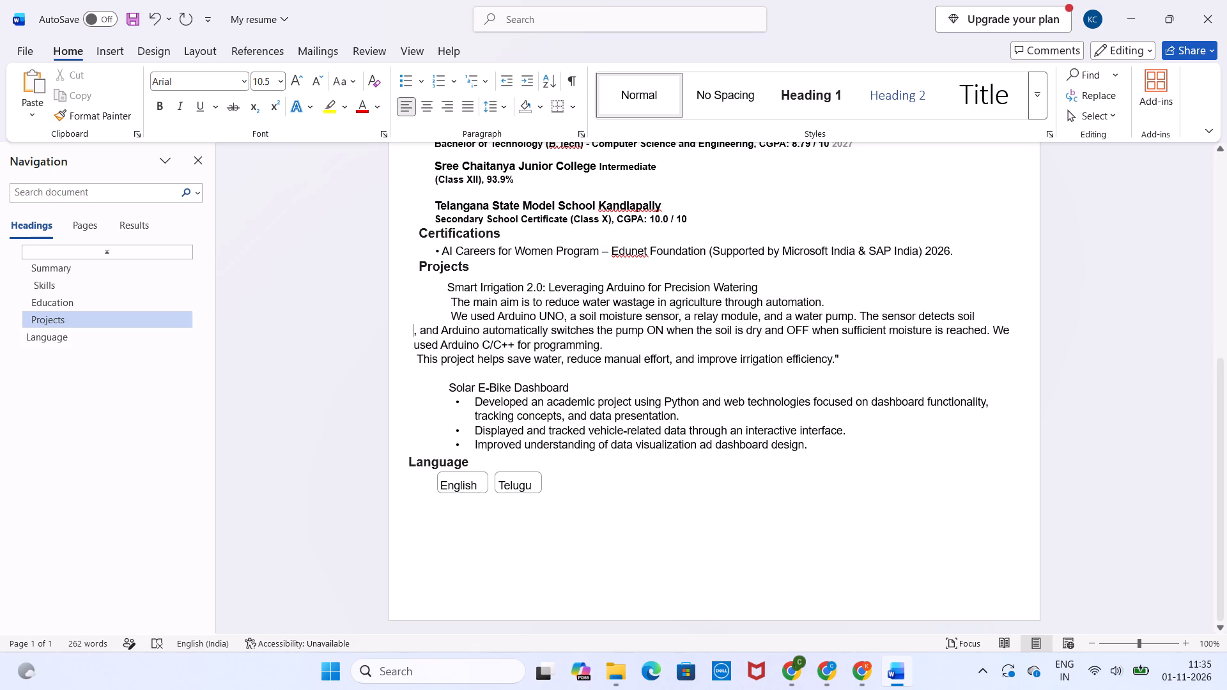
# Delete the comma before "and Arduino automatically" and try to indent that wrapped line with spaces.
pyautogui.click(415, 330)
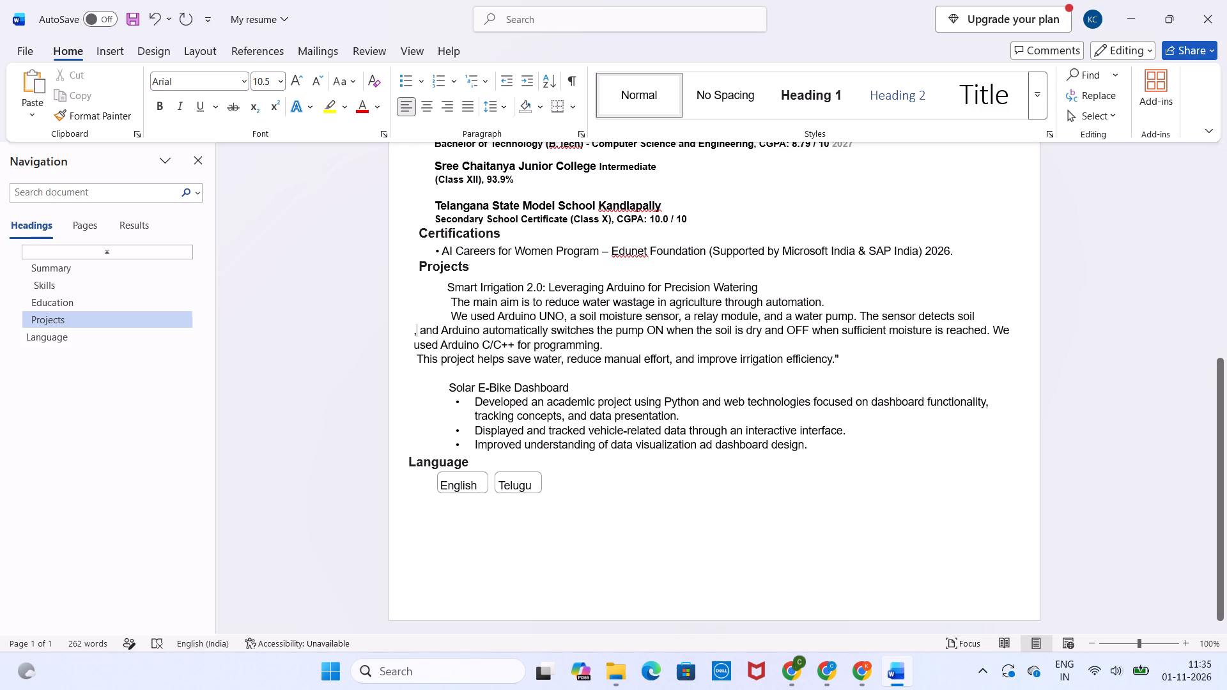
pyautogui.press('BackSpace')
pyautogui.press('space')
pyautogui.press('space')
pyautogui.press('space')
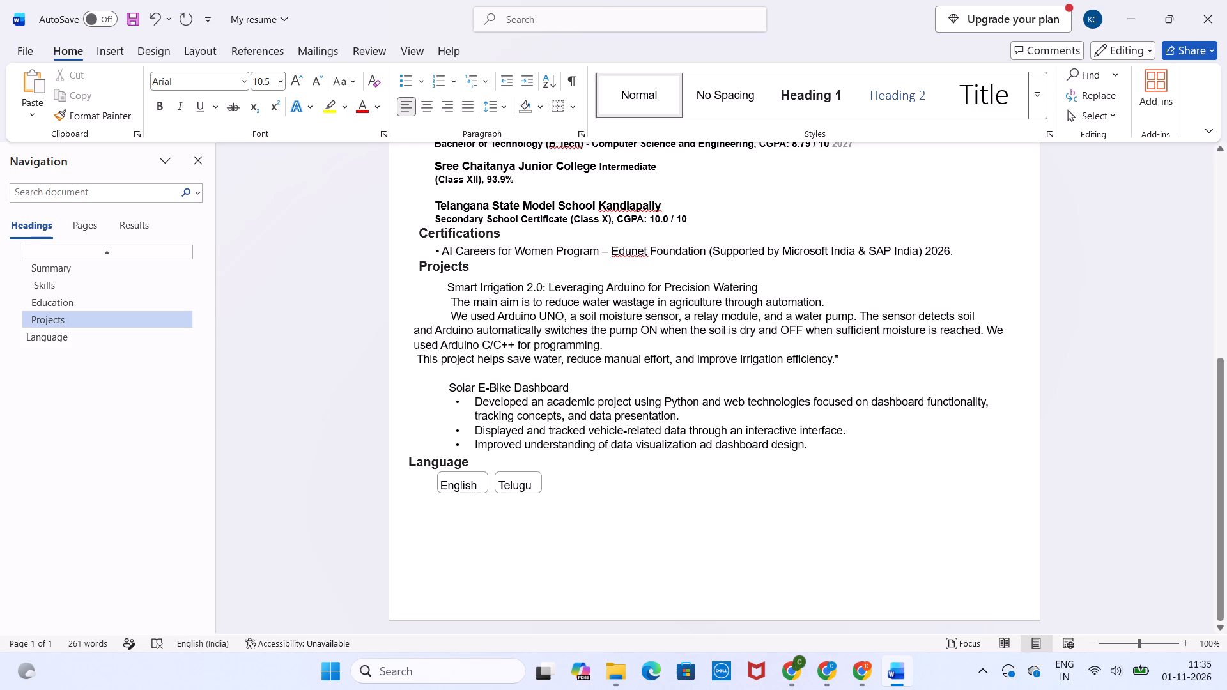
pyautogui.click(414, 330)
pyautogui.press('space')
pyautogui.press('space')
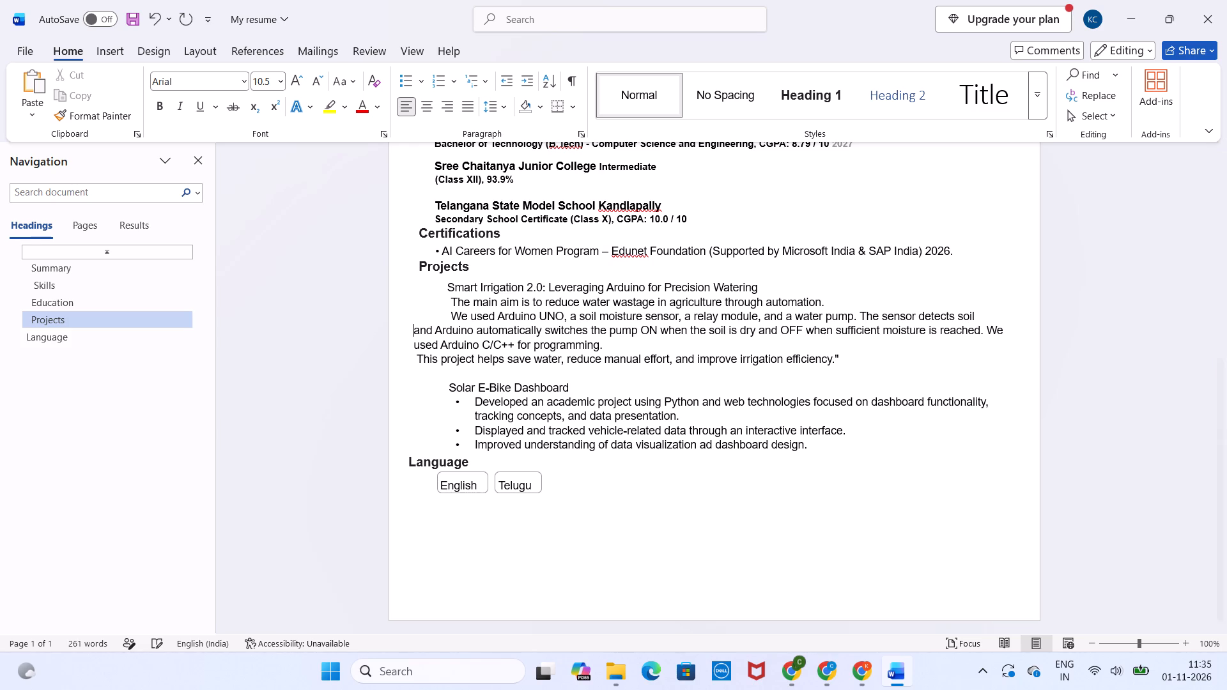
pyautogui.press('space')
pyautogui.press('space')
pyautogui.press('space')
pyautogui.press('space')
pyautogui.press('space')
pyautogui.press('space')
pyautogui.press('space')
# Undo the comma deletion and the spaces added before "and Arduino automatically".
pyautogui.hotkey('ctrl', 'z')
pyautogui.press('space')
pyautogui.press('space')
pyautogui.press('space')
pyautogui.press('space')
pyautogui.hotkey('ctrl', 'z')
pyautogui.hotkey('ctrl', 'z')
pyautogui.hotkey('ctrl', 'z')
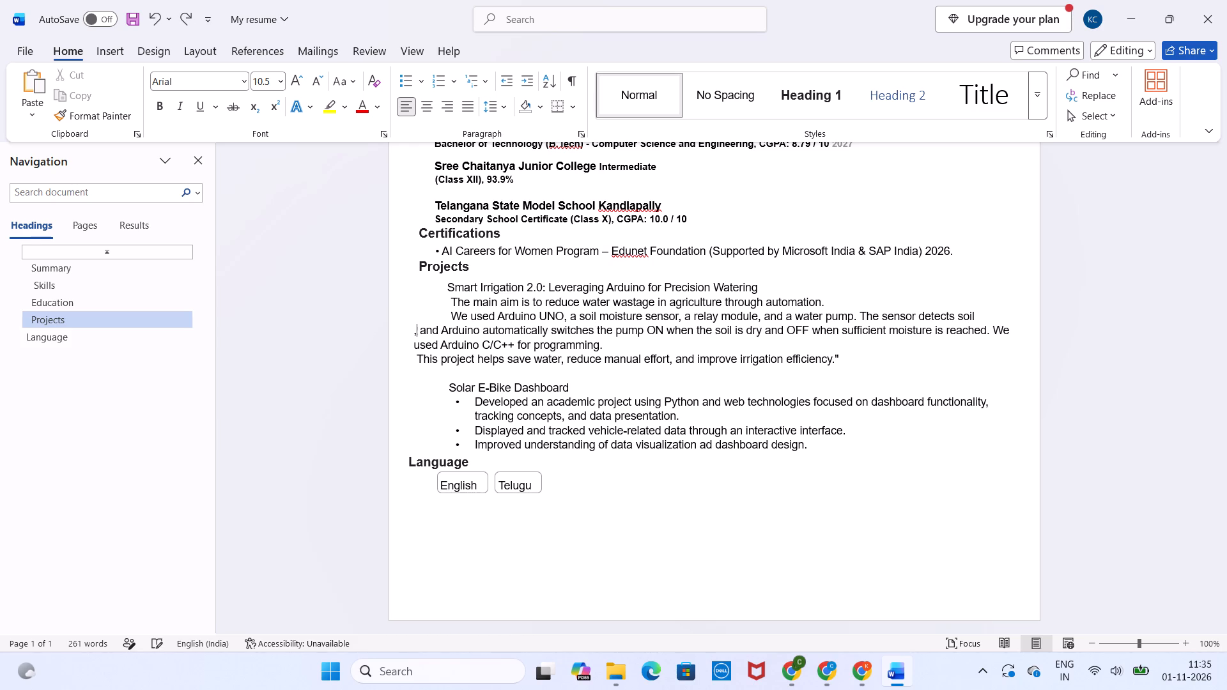
# Insert 10 spaces between the comma and "and Arduino automatically" to align that text with the lines above.
pyautogui.press('space')
pyautogui.press('space')
pyautogui.press('space')
pyautogui.press('space')
pyautogui.press('space')
pyautogui.press('space')
pyautogui.press('space')
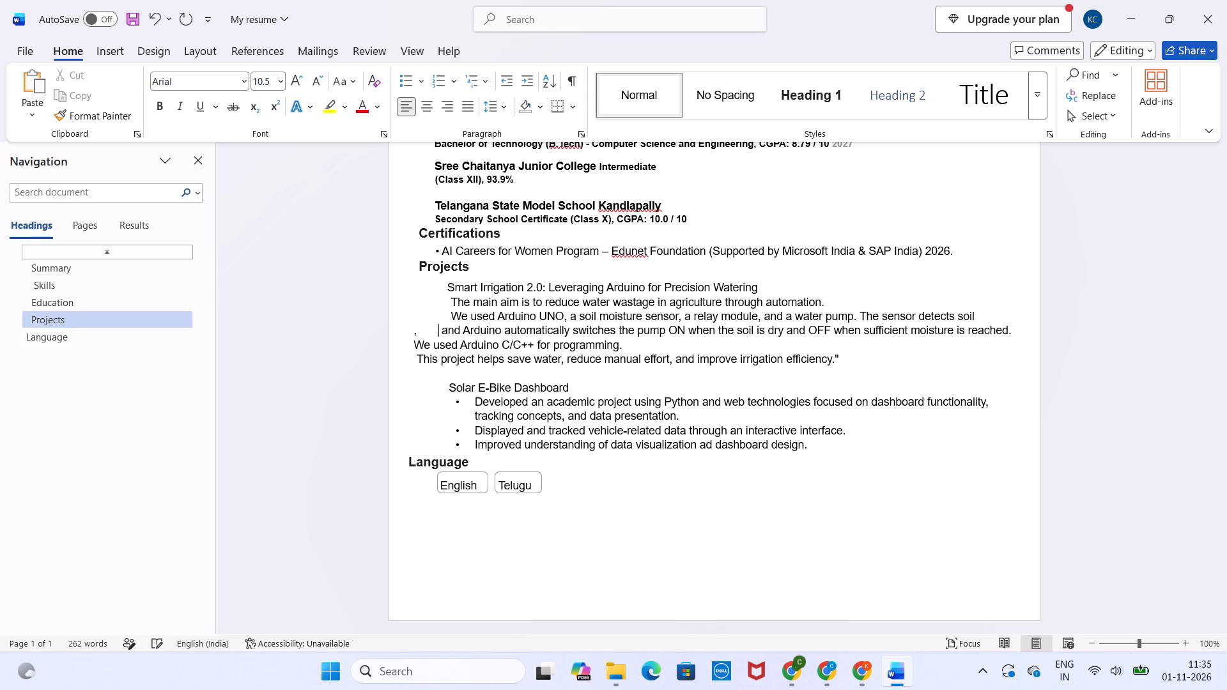
pyautogui.press('space')
pyautogui.press('space')
pyautogui.press('space')
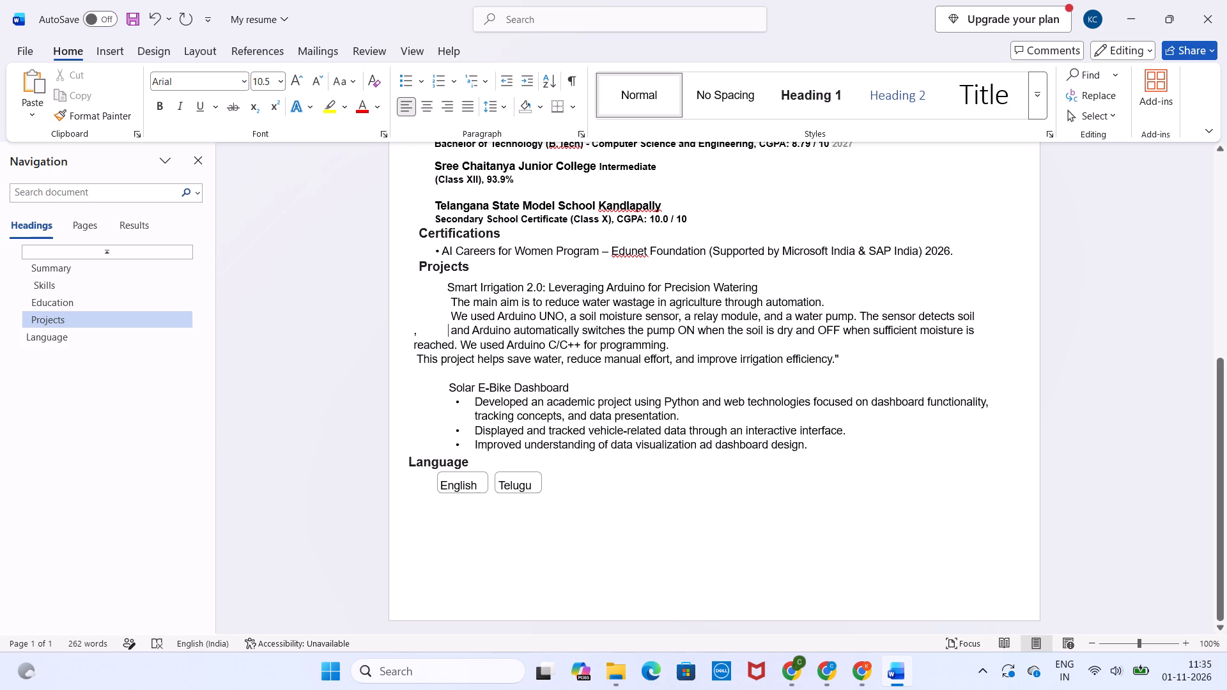
# Delete the stray comma at the start of the "and Arduino automatically" line.
pyautogui.click(417, 335)
pyautogui.press('=')
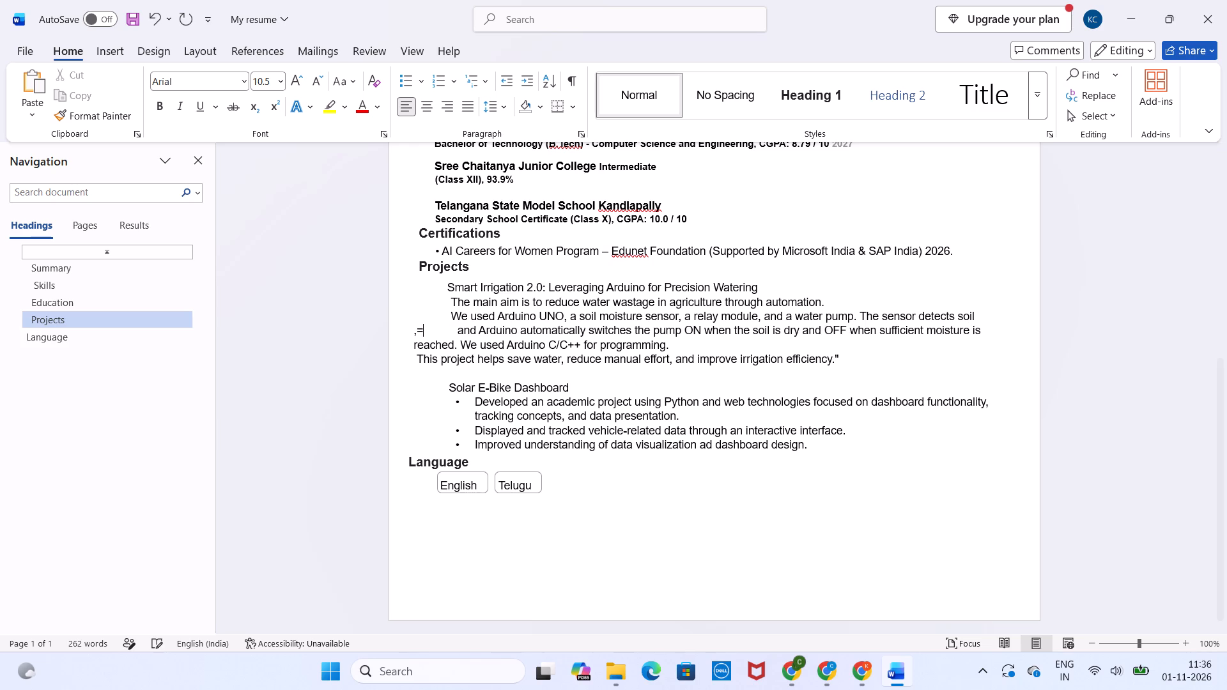
pyautogui.press('BackSpace')
pyautogui.press('BackSpace')
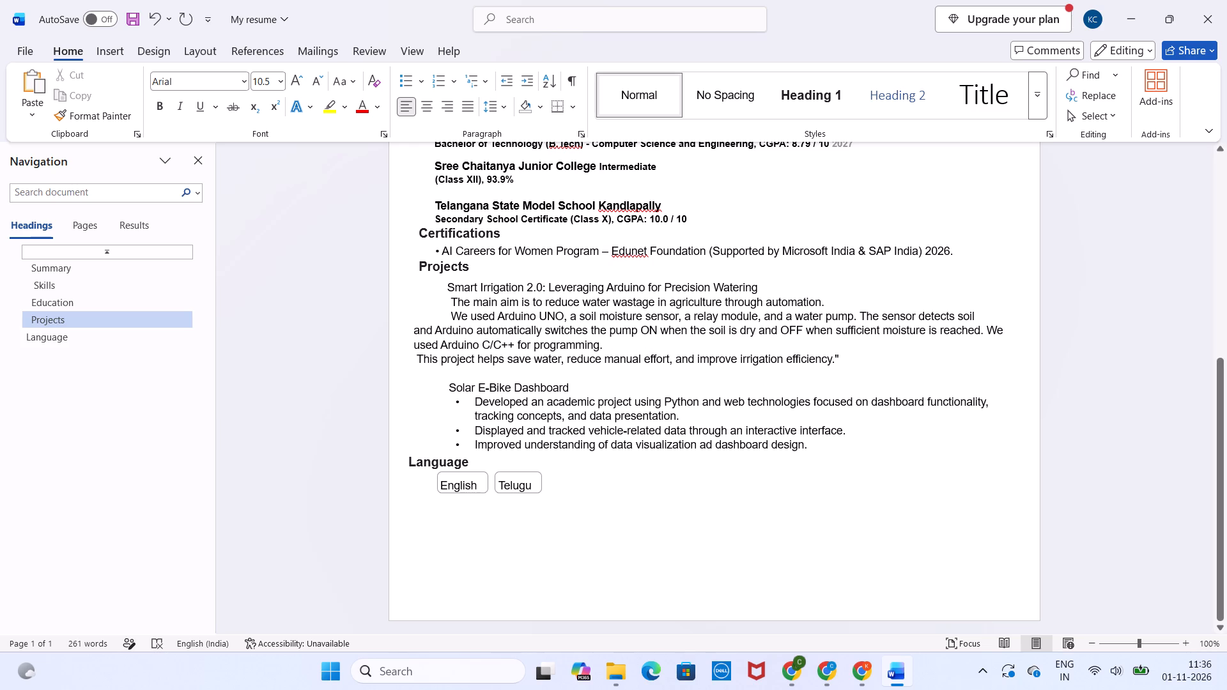
pyautogui.press('space')
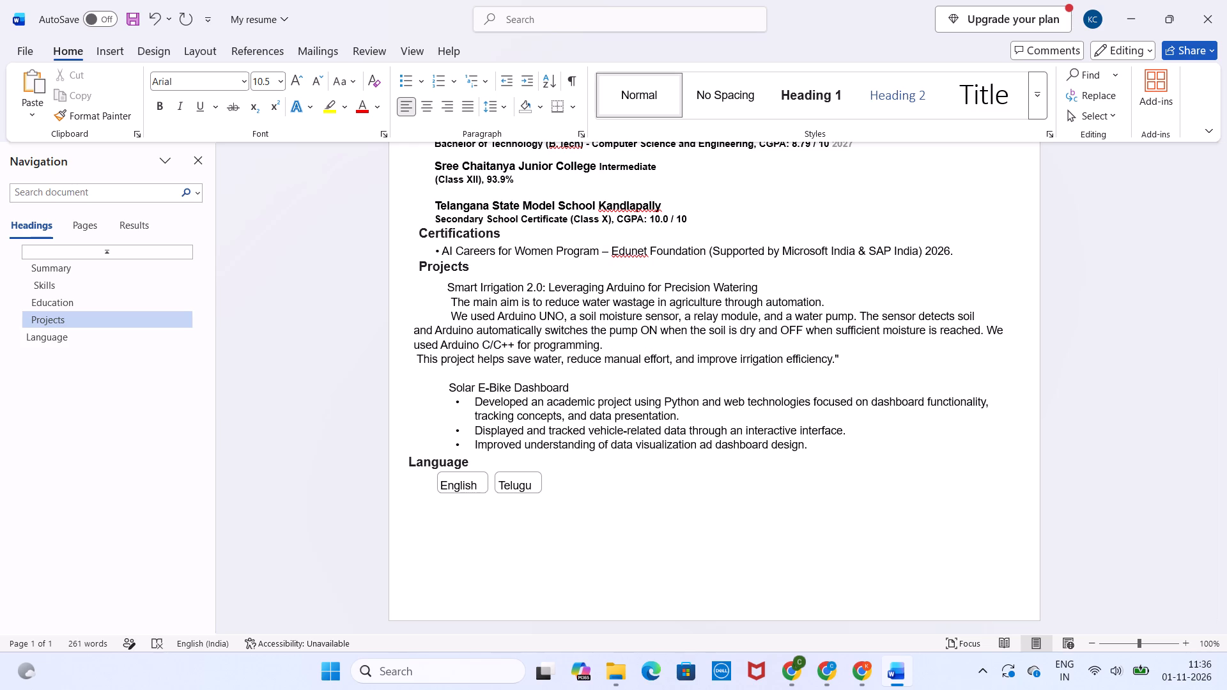
pyautogui.hotkey('ctrl', 'z')
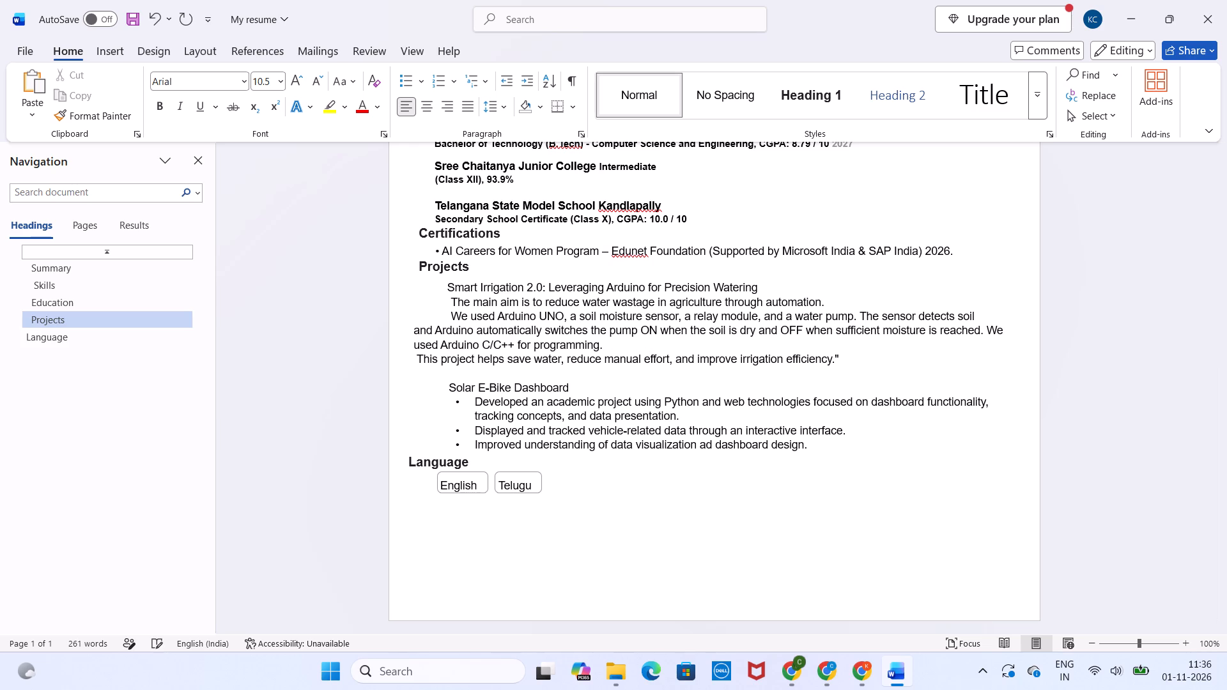
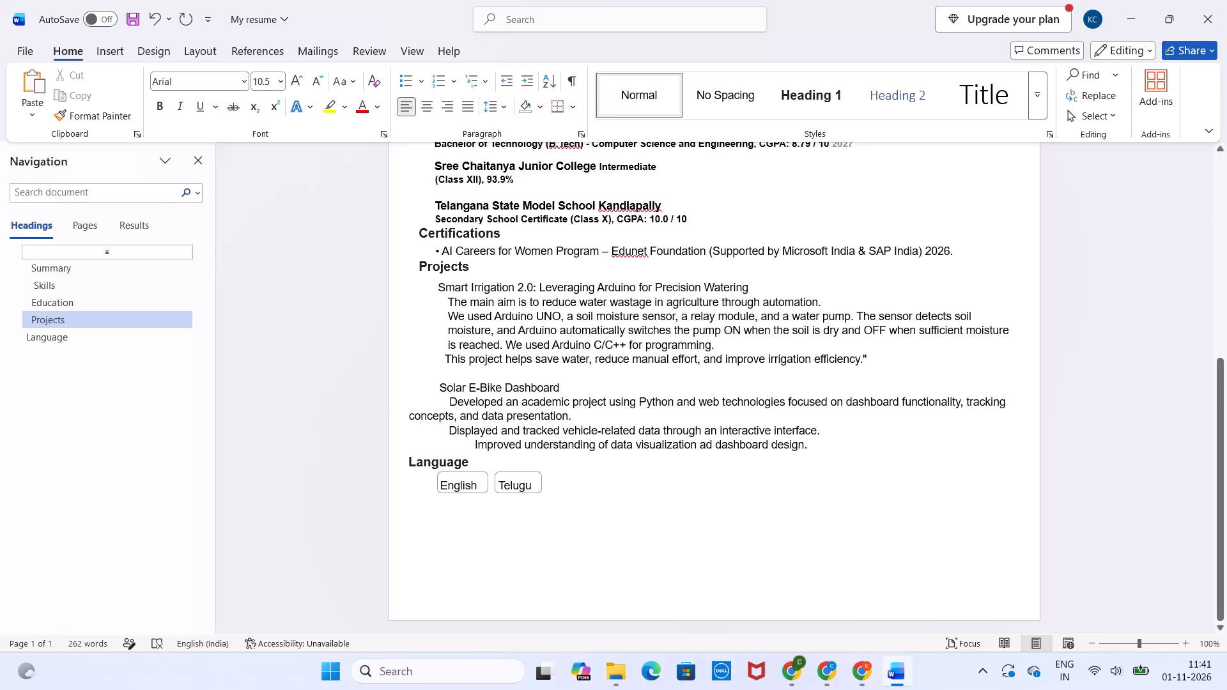
# Replace the indent before "Improved understanding of data visualization" with 13 spaces, aligning it with the "Displayed and tracked" line above.
pyautogui.press('BackSpace')
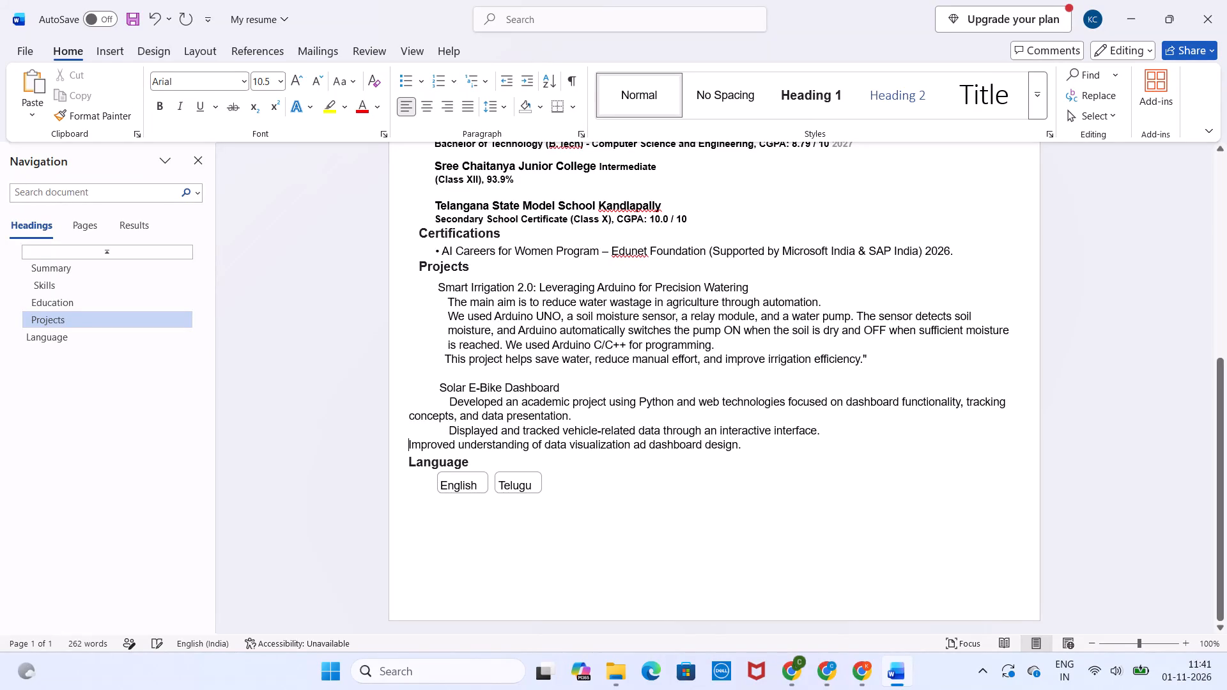
pyautogui.press('space')
pyautogui.press('space')
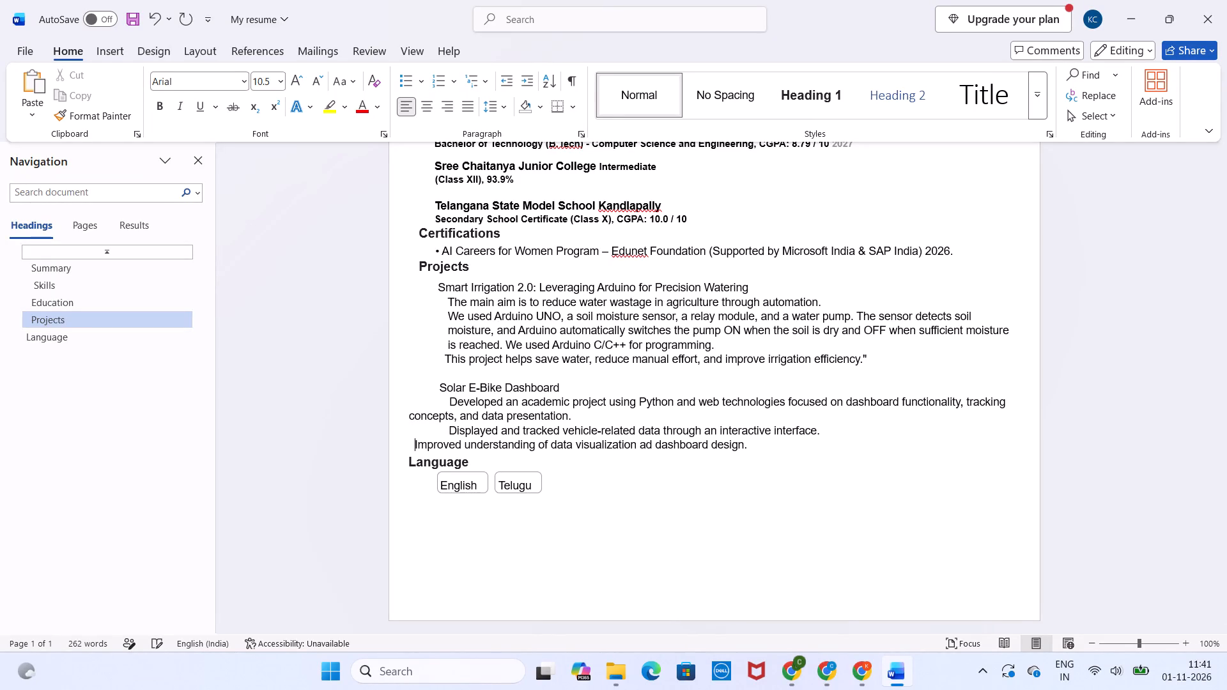
pyautogui.press('space')
pyautogui.press('space')
pyautogui.press('space')
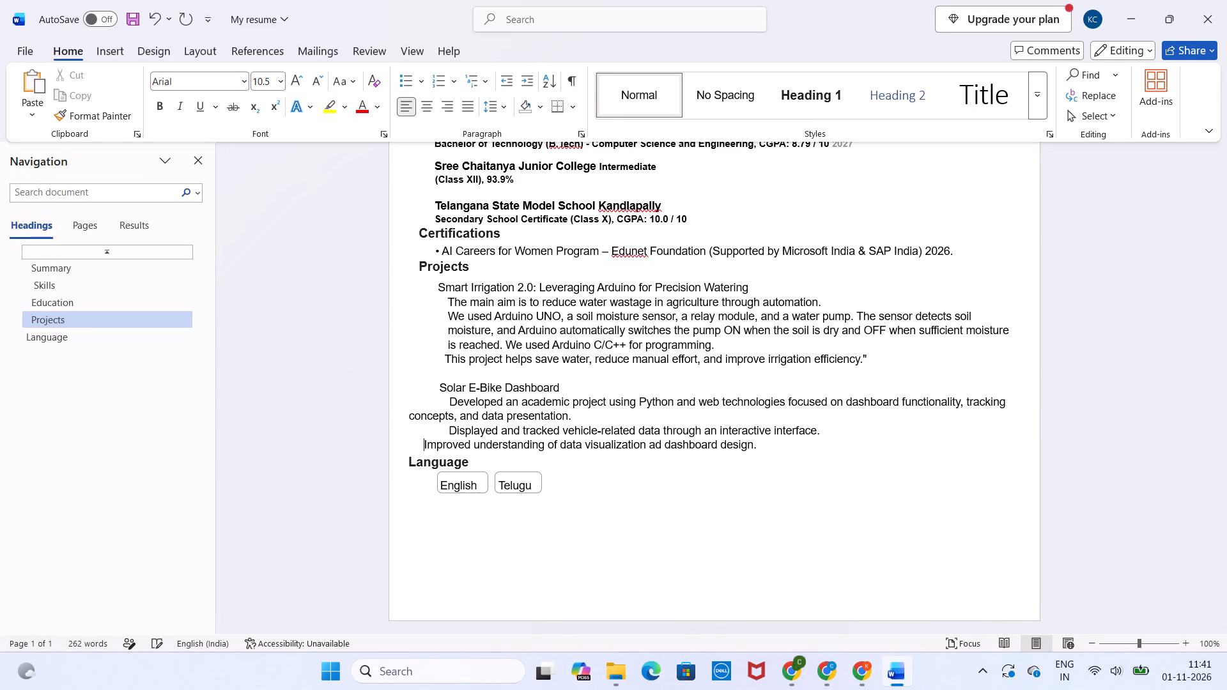
pyautogui.press('space')
pyautogui.press('space')
pyautogui.press('space')
pyautogui.press('space')
pyautogui.press('space')
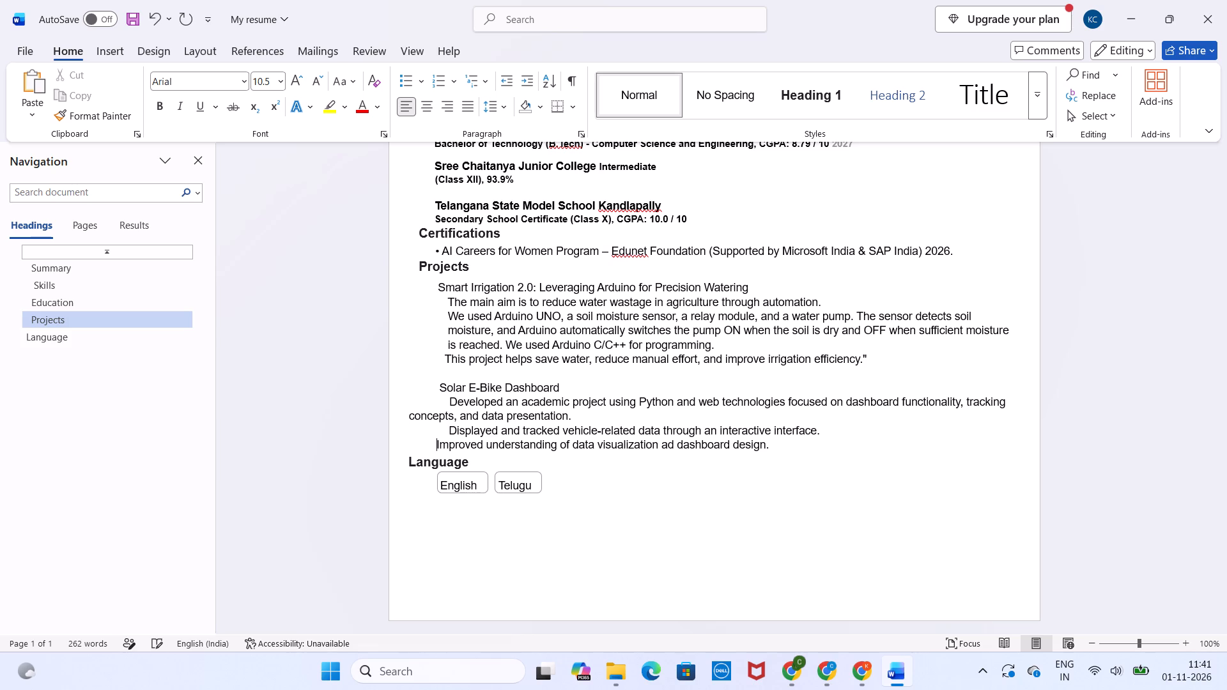
pyautogui.press('space')
pyautogui.press('space')
pyautogui.press('space')
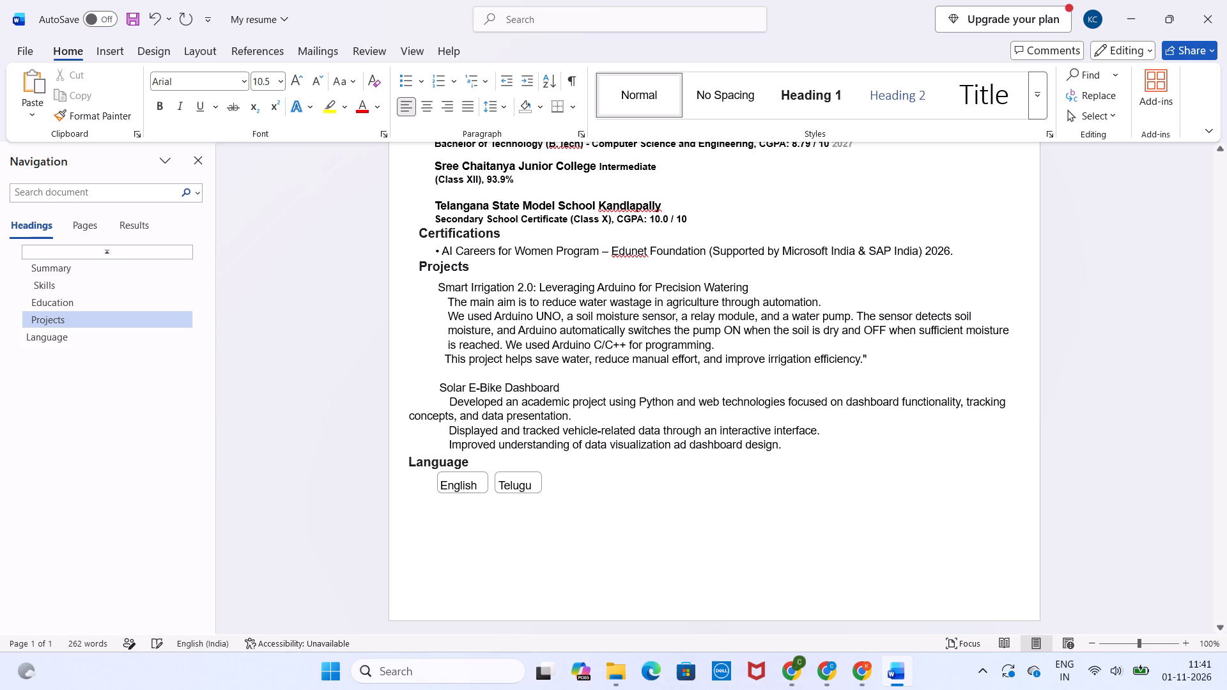
# Add leading spaces to the wrapped "concepts, and data presentation." text and insert a line break after "tracking" in the Solar E-Bike description.
pyautogui.keyDown('ctrl'); pyautogui.click(403, 415); pyautogui.keyUp('ctrl')
pyautogui.press('space')
pyautogui.press('space')
pyautogui.press('space')
pyautogui.press('space')
pyautogui.press('space')
pyautogui.press('space')
pyautogui.press('space')
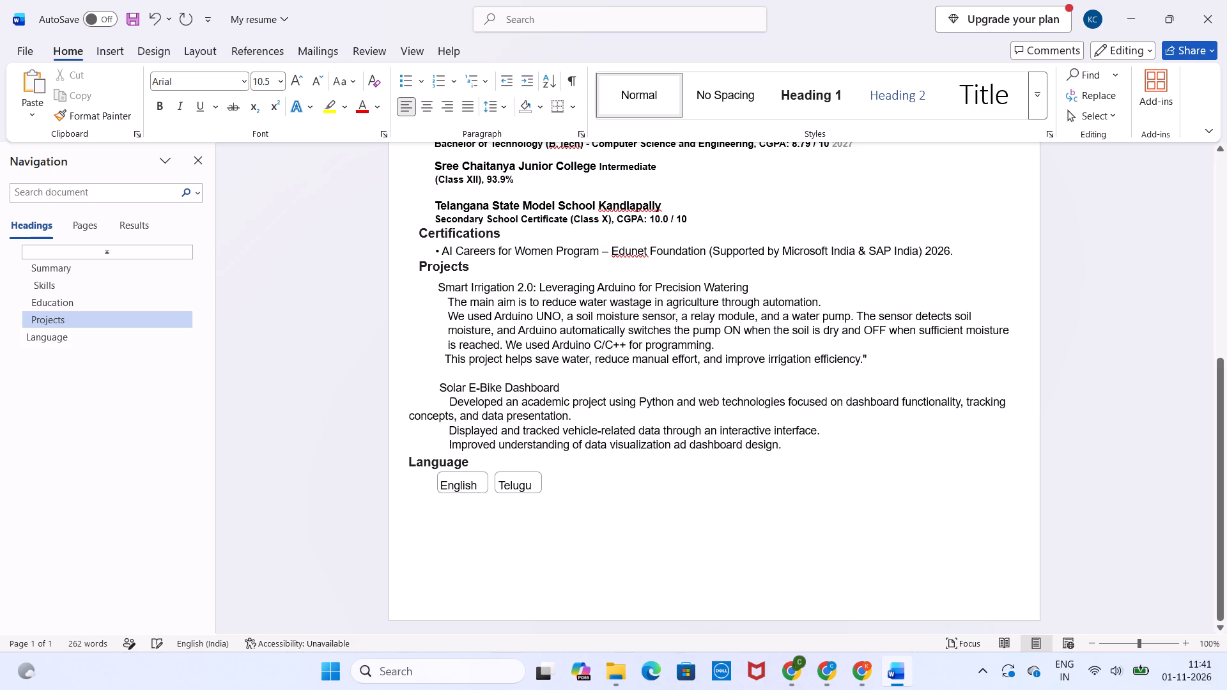
pyautogui.keyDown('ctrl'); pyautogui.click(1014, 406); pyautogui.keyUp('ctrl')
pyautogui.hotkey('shift', 'Return')
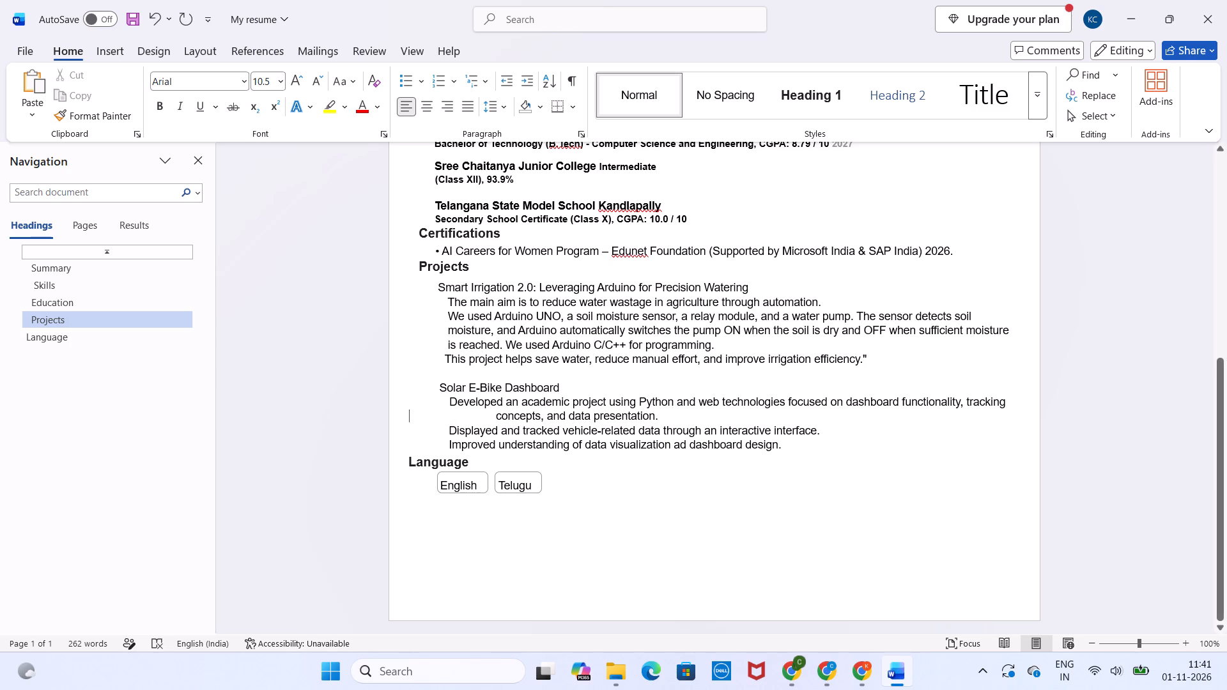
# Remove 15 excess spaces before "concepts, and data presentation." to align it with the "Developed an academic project" line.
pyautogui.press('Right')
pyautogui.press('Right')
pyautogui.press('Right')
pyautogui.press('Right')
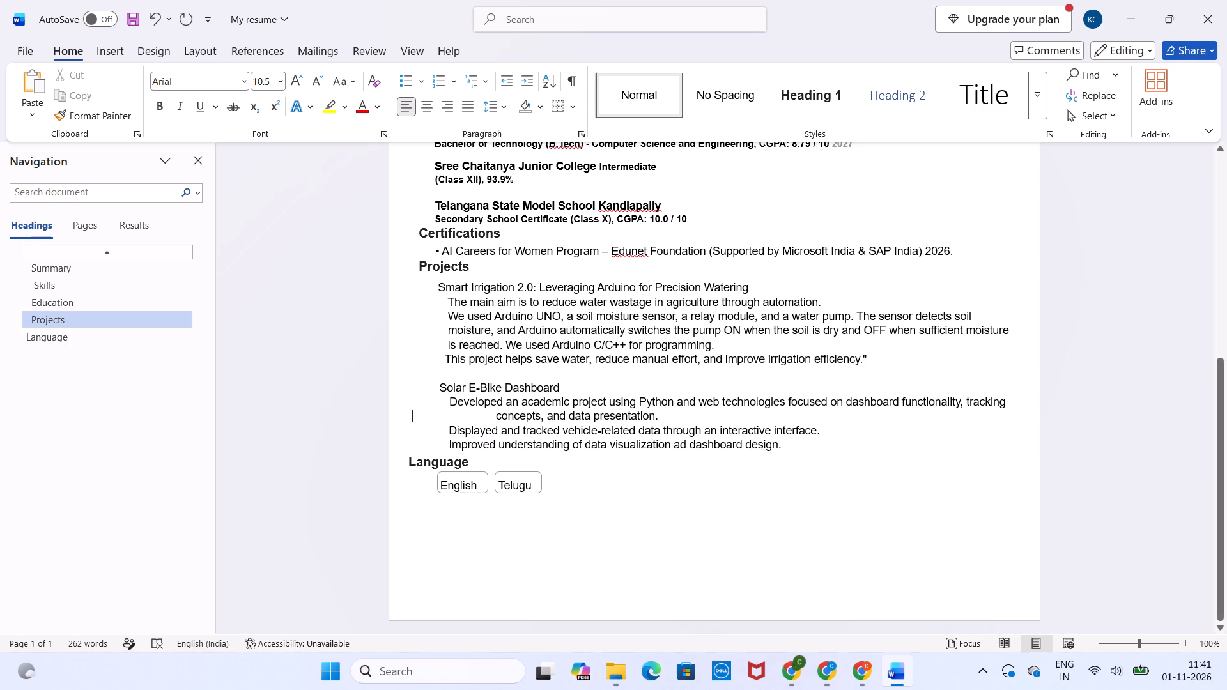
pyautogui.click(1150, 395)
pyautogui.press('Right')
pyautogui.press('Right')
pyautogui.press('Right')
pyautogui.press('Right')
pyautogui.press('Down')
pyautogui.press('Right')
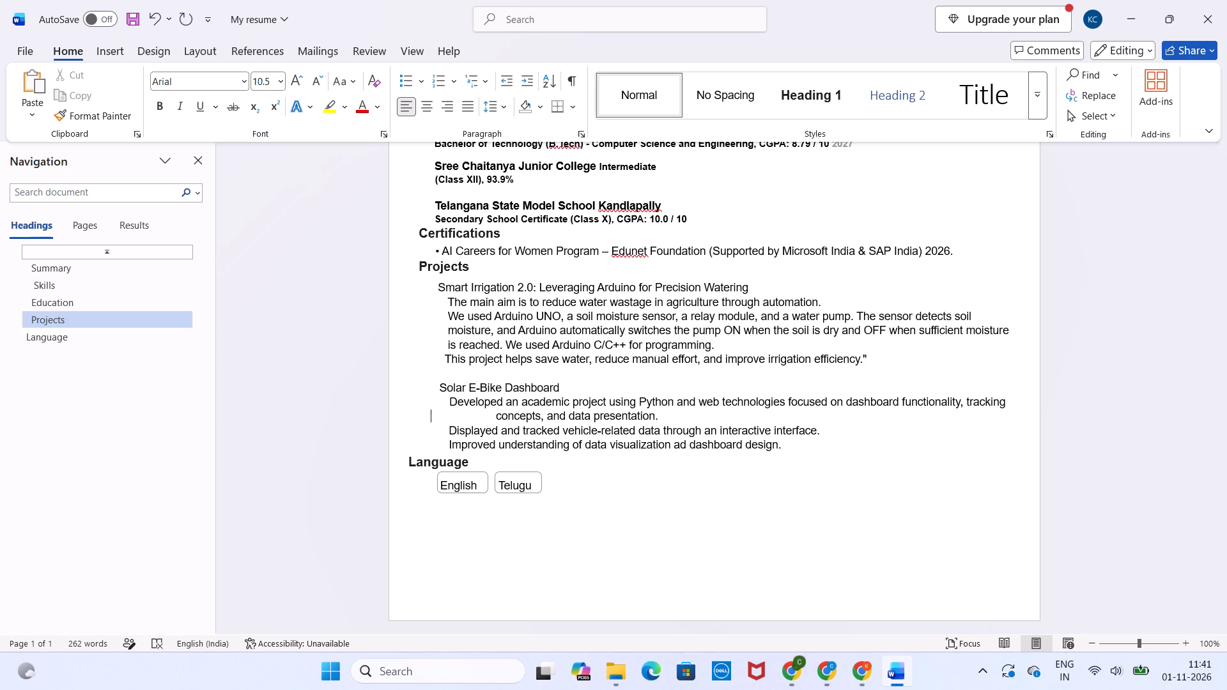
pyautogui.press('Right')
pyautogui.press('Right')
pyautogui.press('Right')
pyautogui.press('Right')
pyautogui.press('Right')
pyautogui.press('Right')
pyautogui.press('Right')
pyautogui.press('Right')
pyautogui.press('BackSpace')
pyautogui.press('BackSpace')
pyautogui.press('BackSpace')
pyautogui.press('BackSpace')
pyautogui.press('BackSpace')
pyautogui.press('BackSpace')
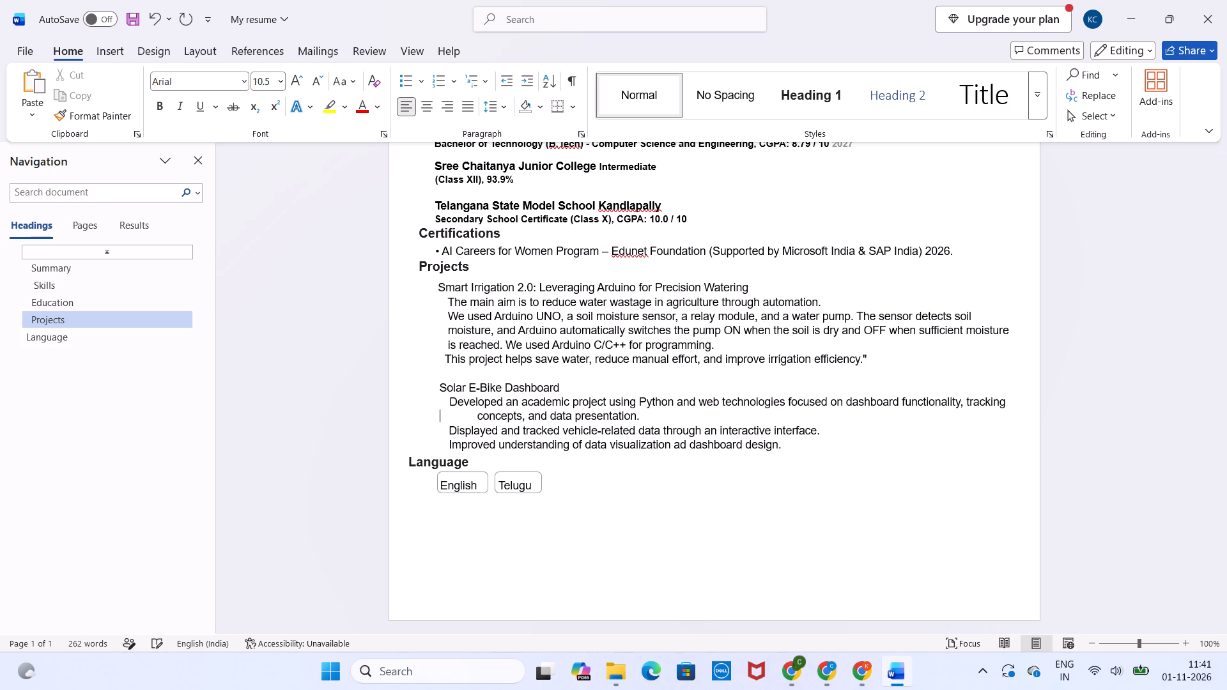
pyautogui.press('BackSpace')
pyautogui.press('BackSpace')
pyautogui.press('BackSpace')
pyautogui.press('BackSpace')
pyautogui.press('BackSpace')
pyautogui.press('BackSpace')
pyautogui.press('BackSpace')
pyautogui.press('BackSpace')
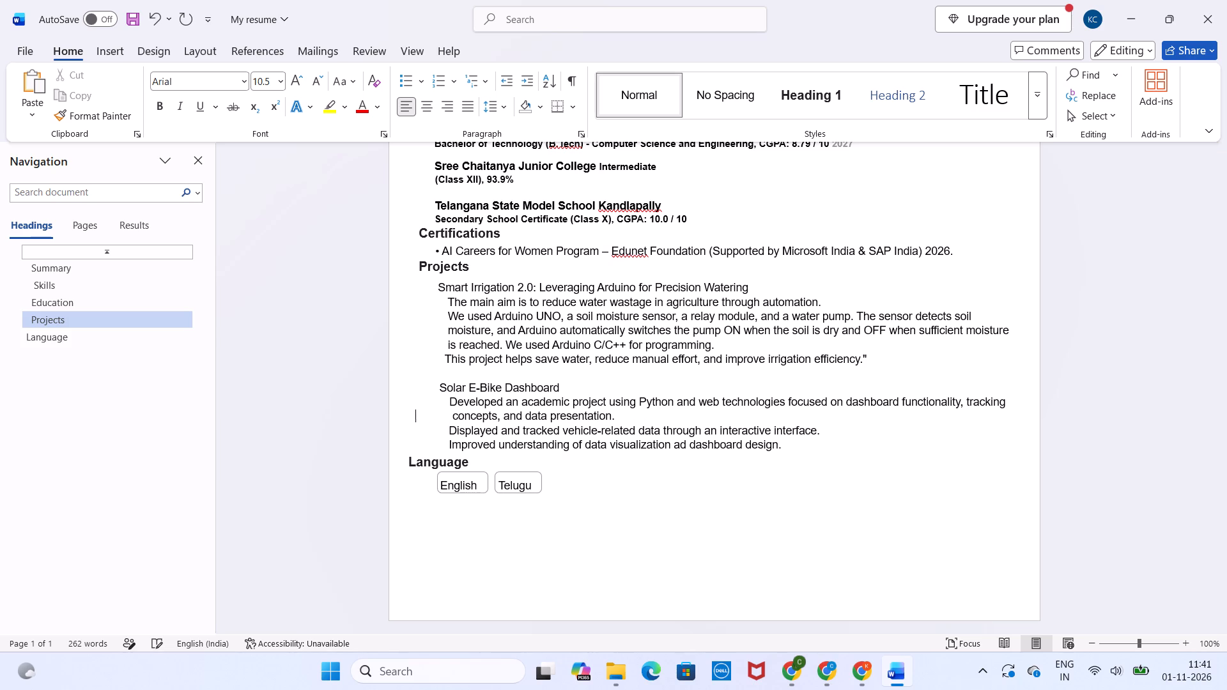
pyautogui.press('BackSpace')
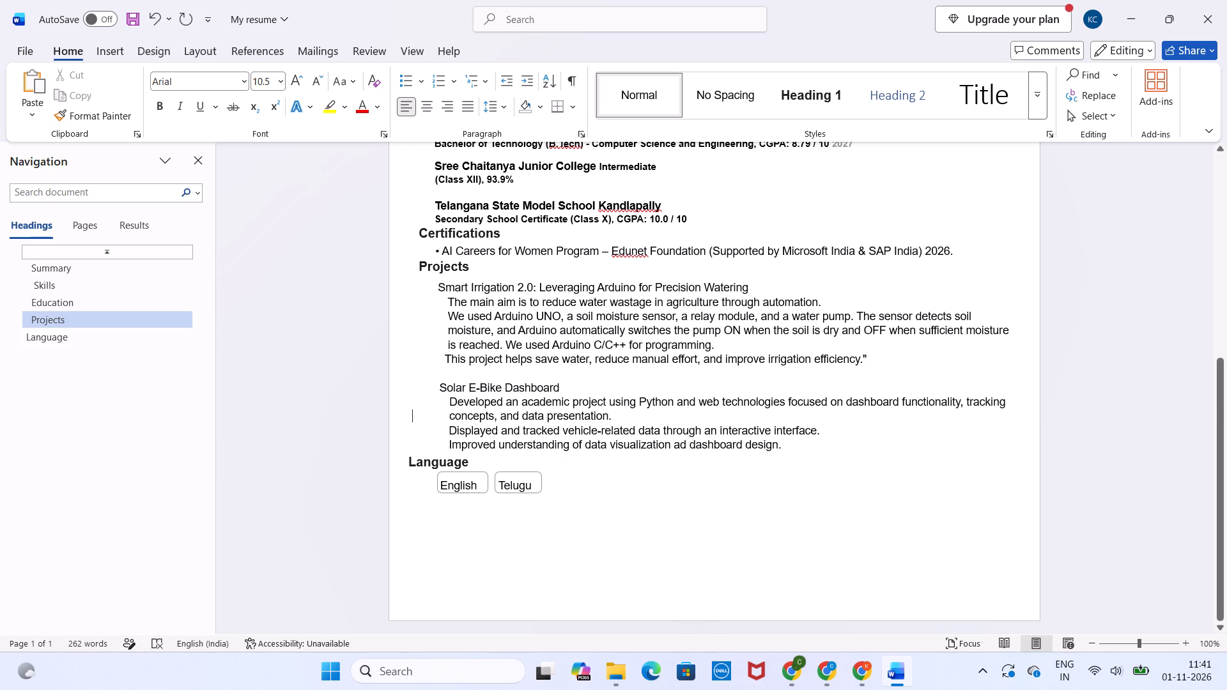
# Insert a blank line after the AI Careers for Women Program certification, before the Projects heading.
pyautogui.scroll(-1, 536, 480)
pyautogui.scroll(1, 589, 199)
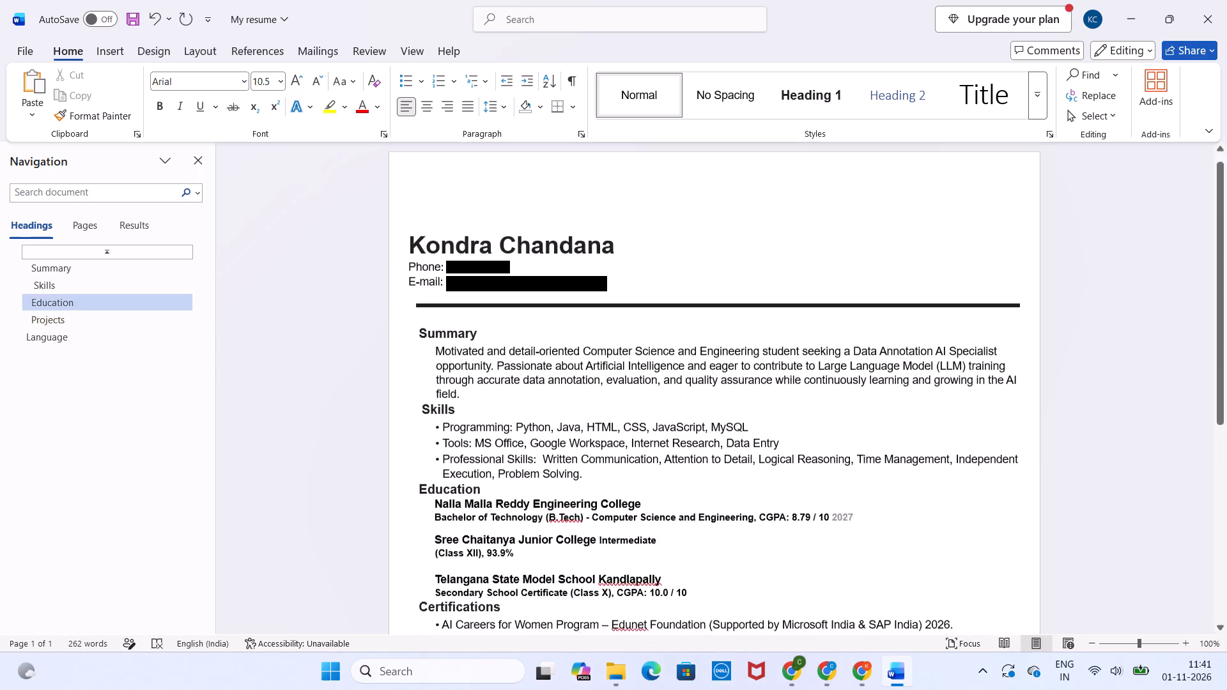
pyautogui.scroll(2, 589, 199)
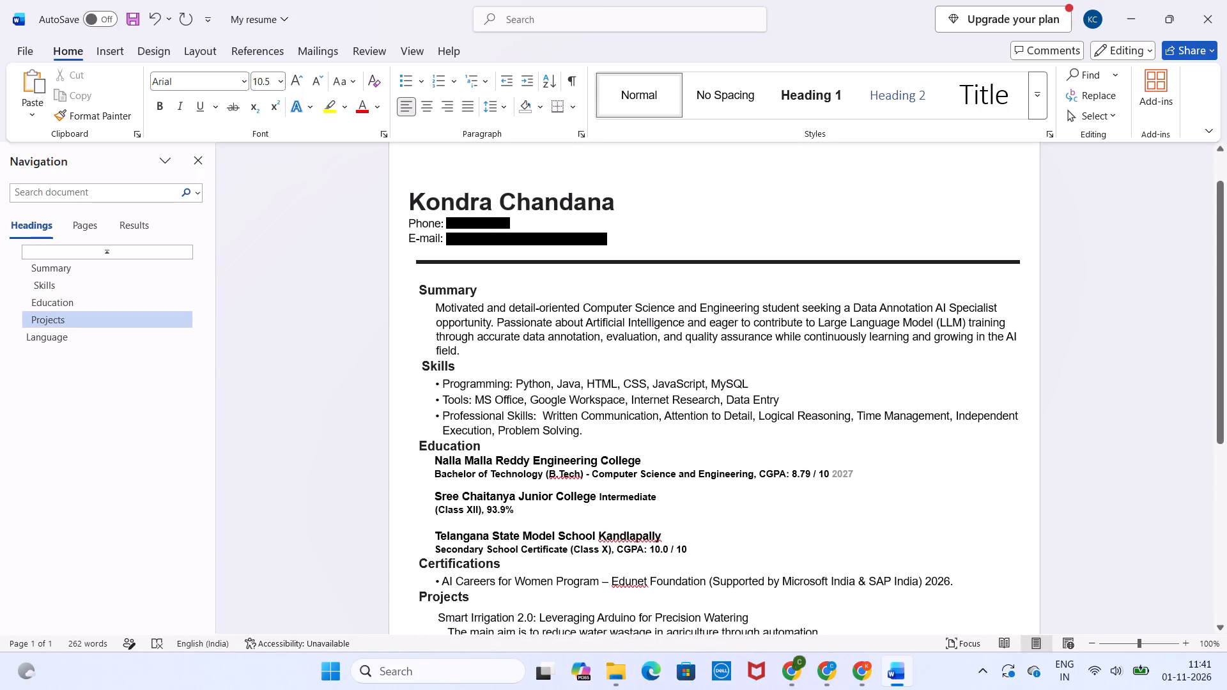
pyautogui.scroll(-3, 589, 199)
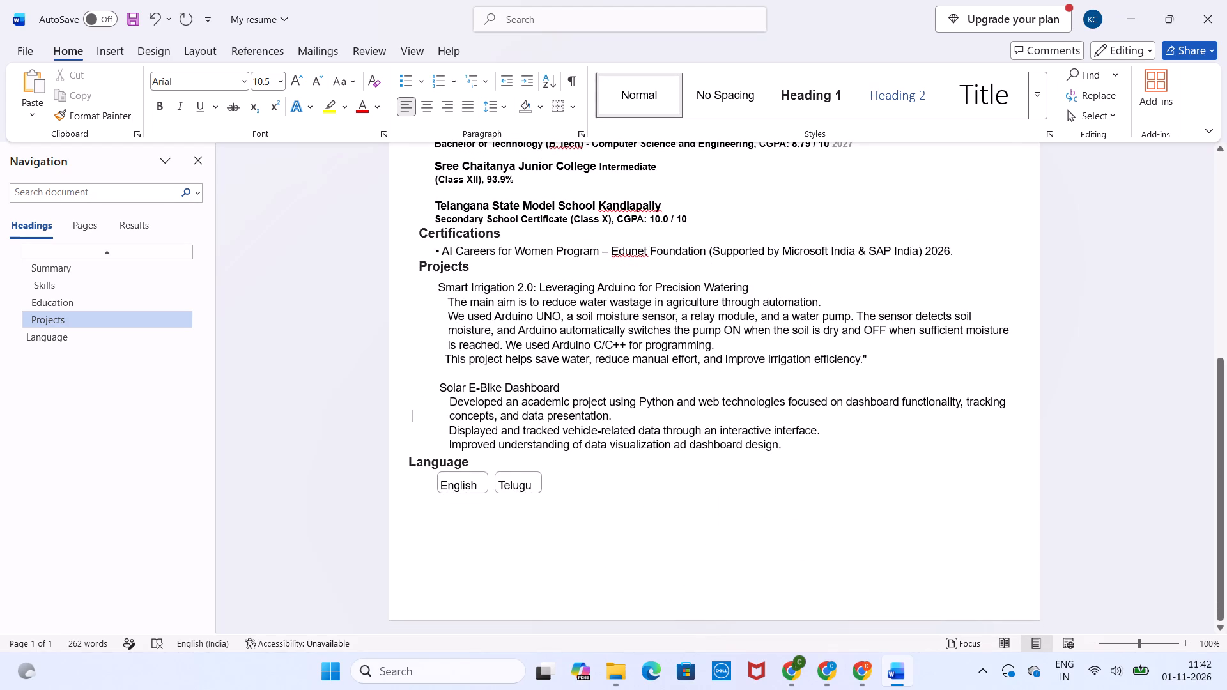
pyautogui.click(958, 256)
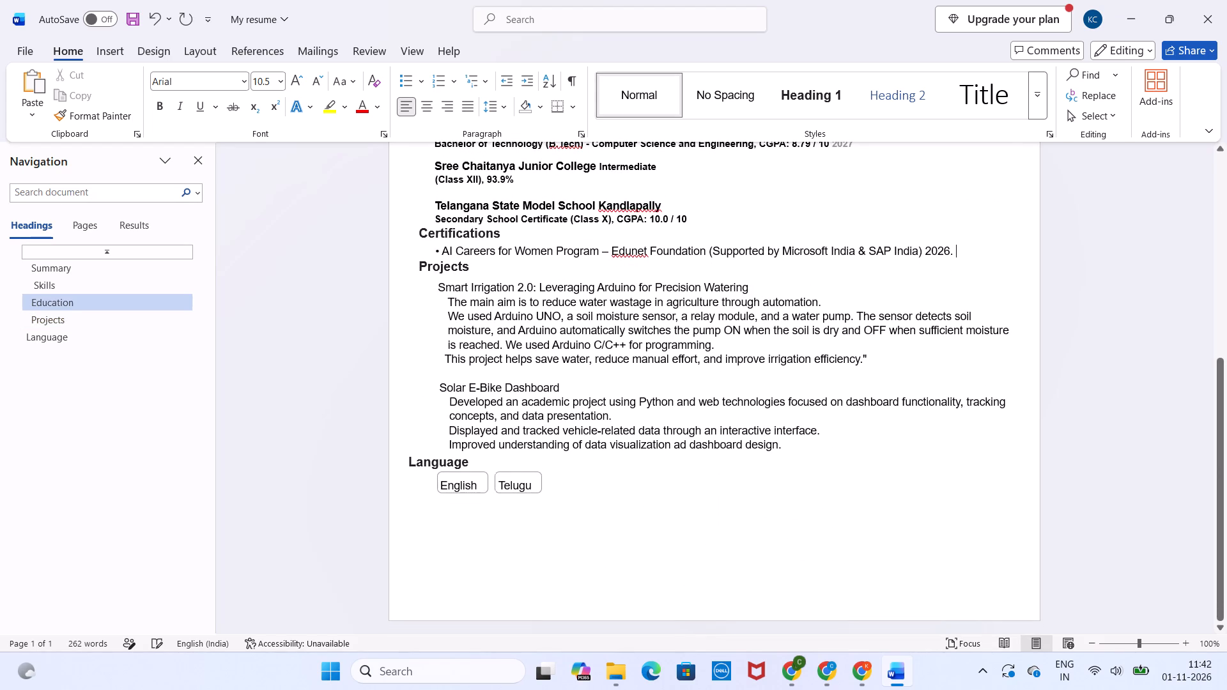
pyautogui.hotkey('shift', 'Return')
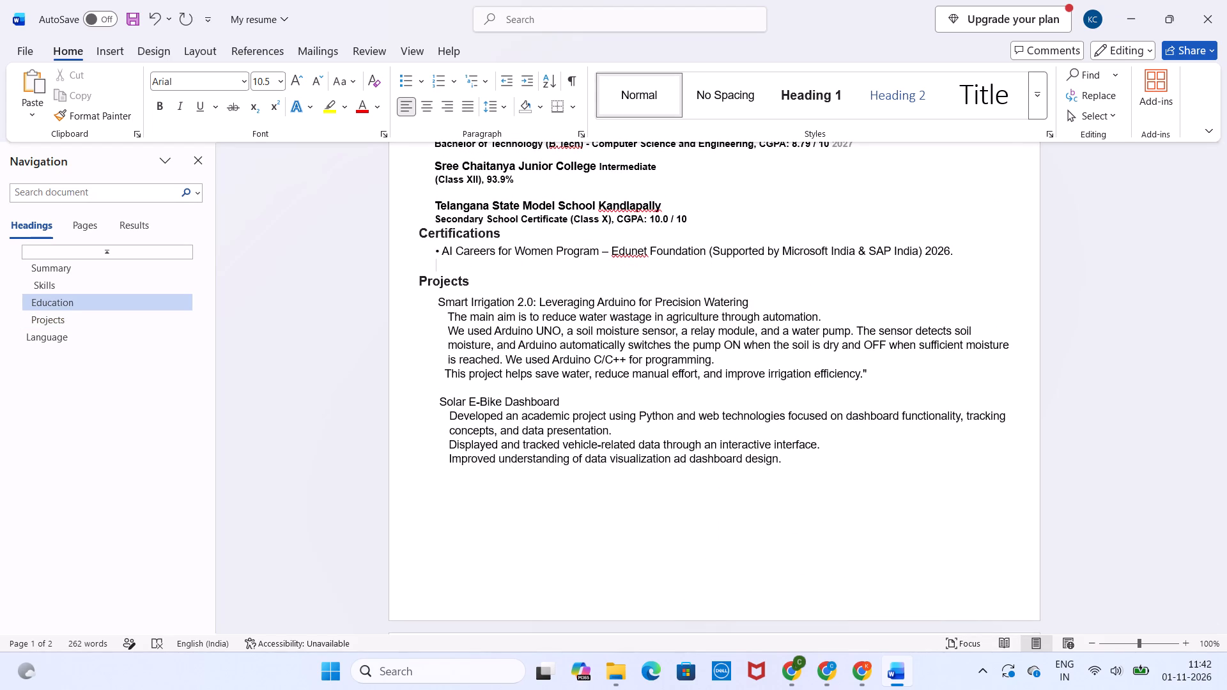
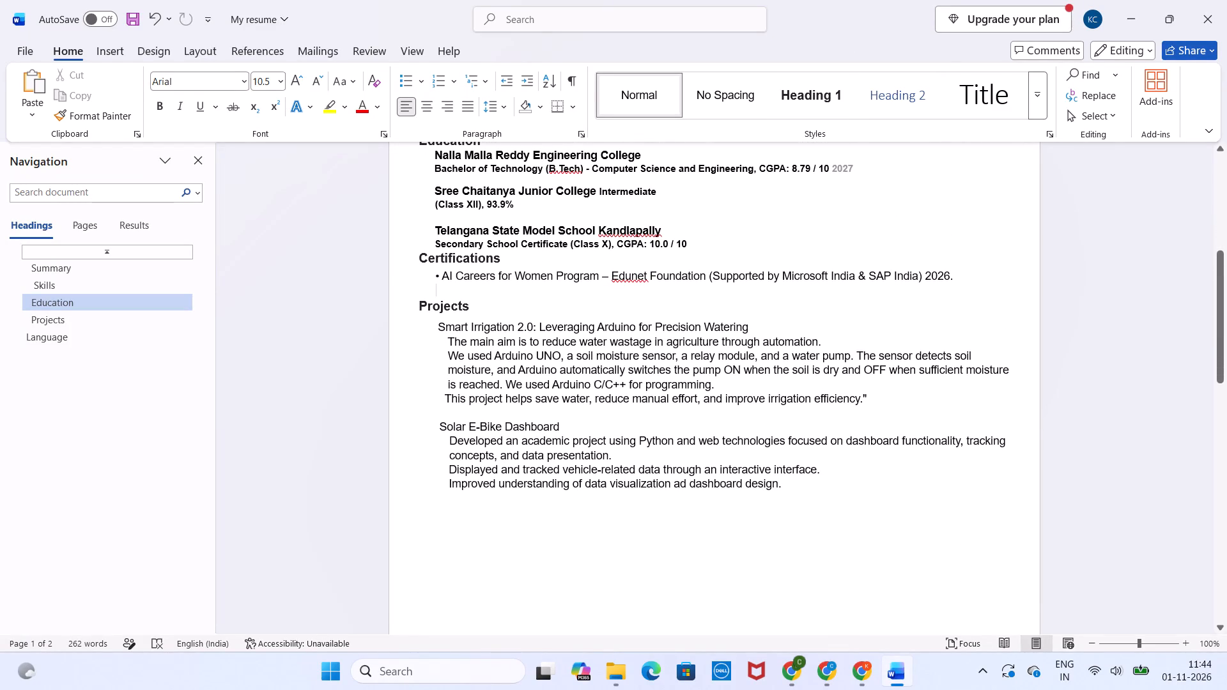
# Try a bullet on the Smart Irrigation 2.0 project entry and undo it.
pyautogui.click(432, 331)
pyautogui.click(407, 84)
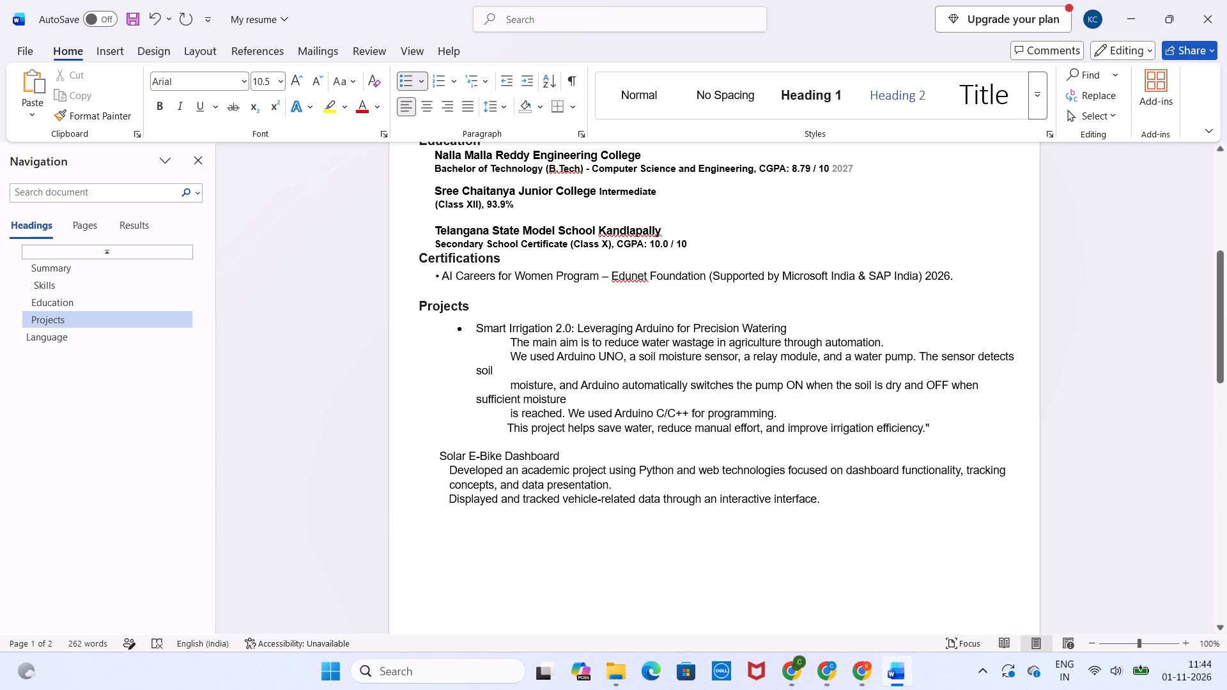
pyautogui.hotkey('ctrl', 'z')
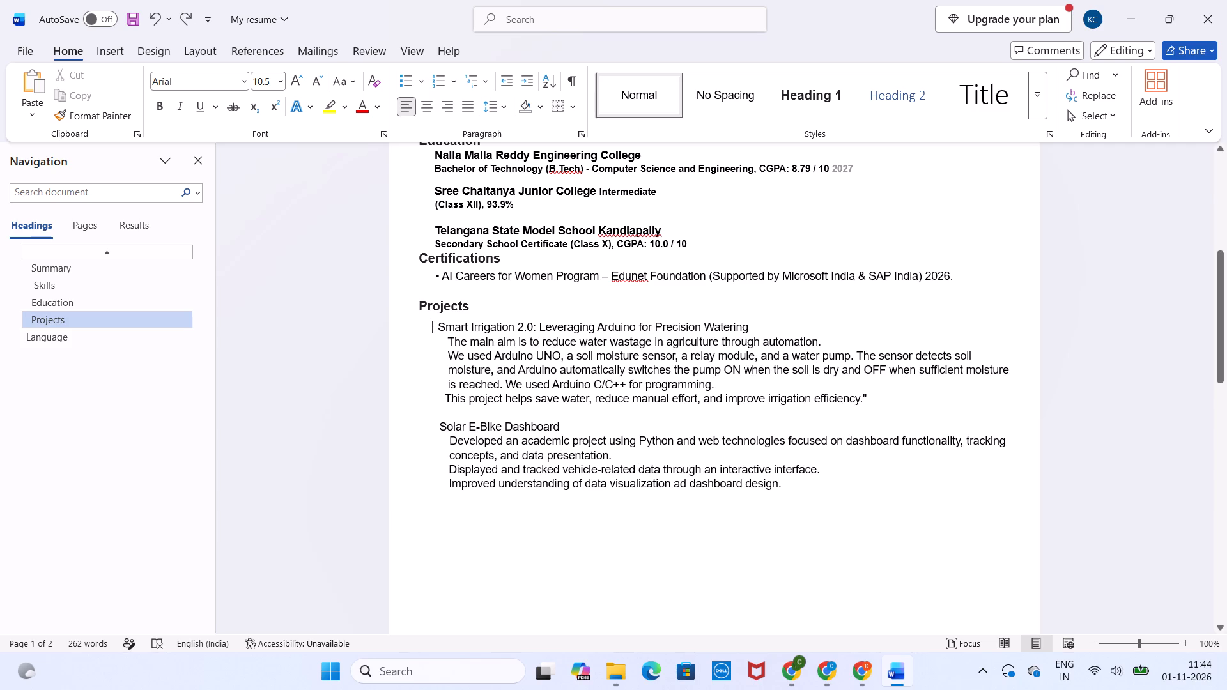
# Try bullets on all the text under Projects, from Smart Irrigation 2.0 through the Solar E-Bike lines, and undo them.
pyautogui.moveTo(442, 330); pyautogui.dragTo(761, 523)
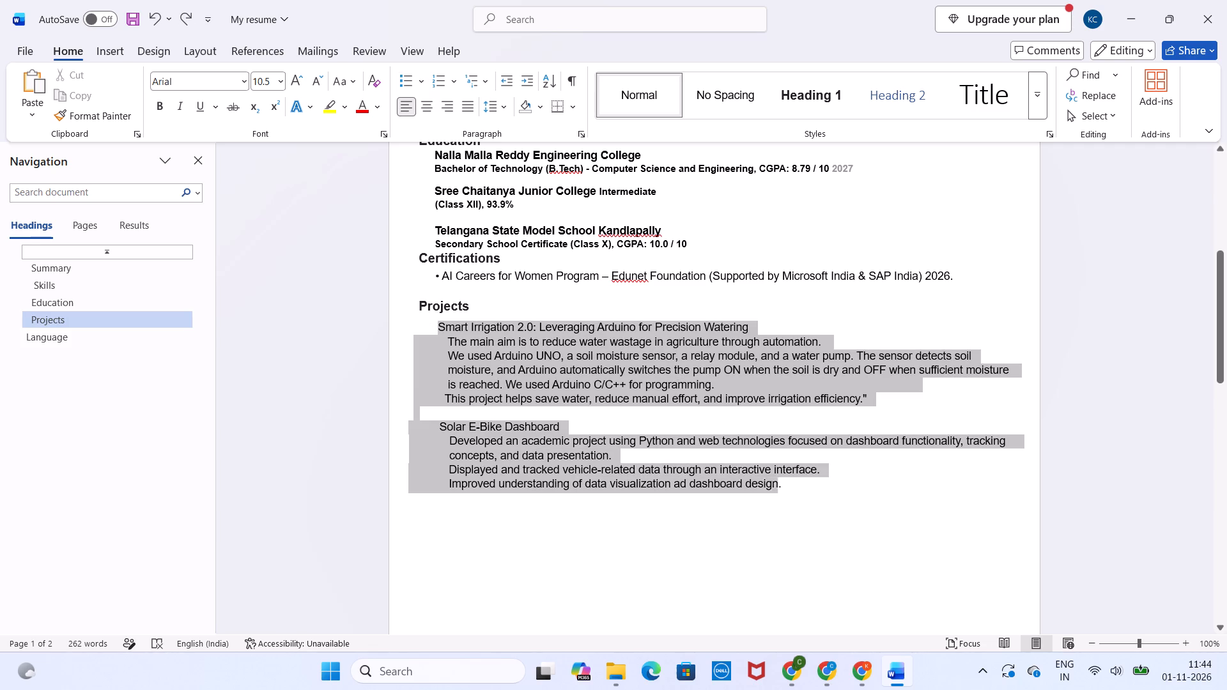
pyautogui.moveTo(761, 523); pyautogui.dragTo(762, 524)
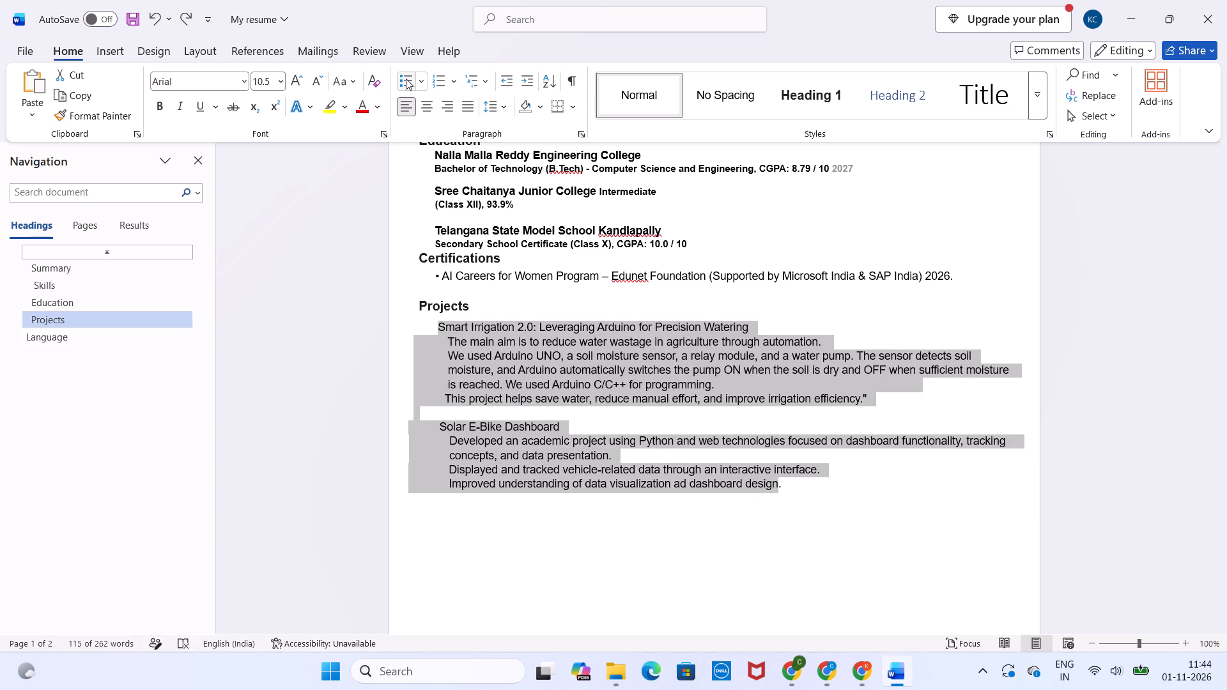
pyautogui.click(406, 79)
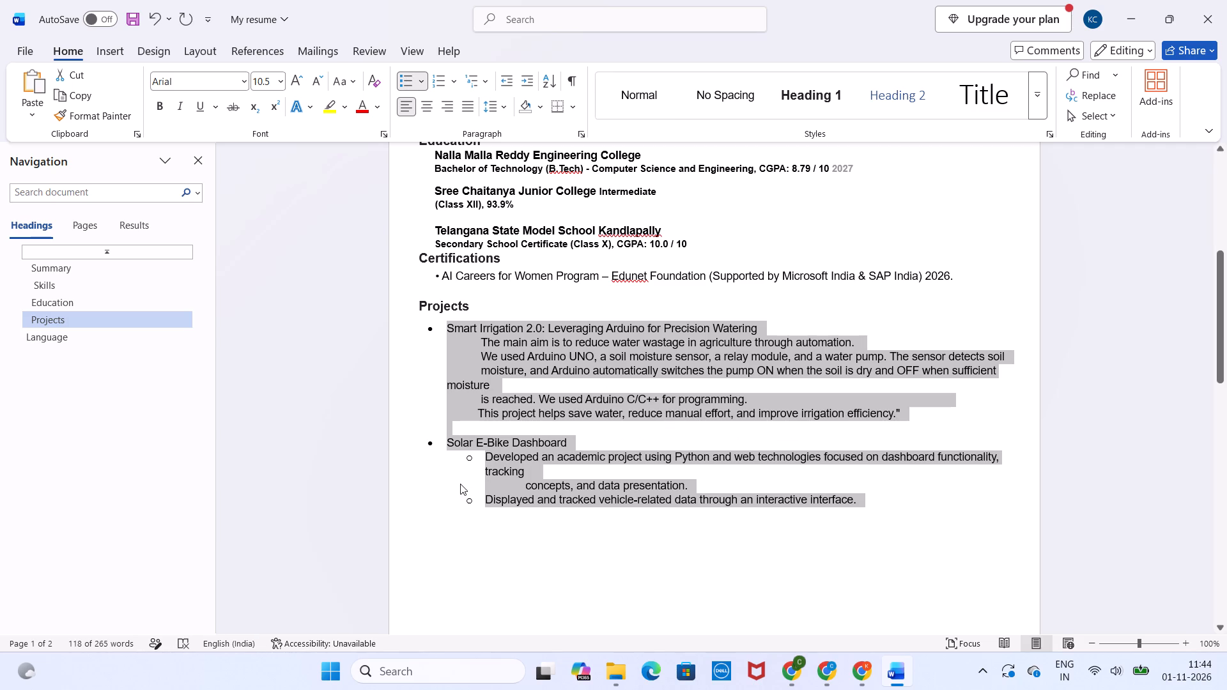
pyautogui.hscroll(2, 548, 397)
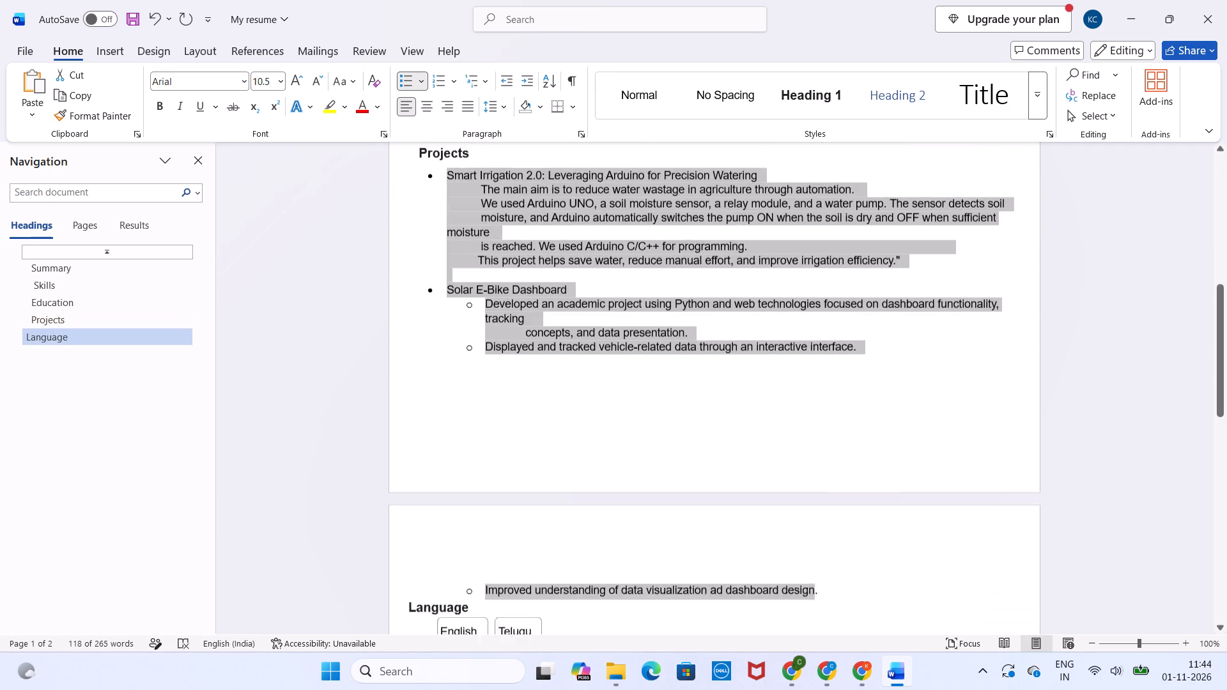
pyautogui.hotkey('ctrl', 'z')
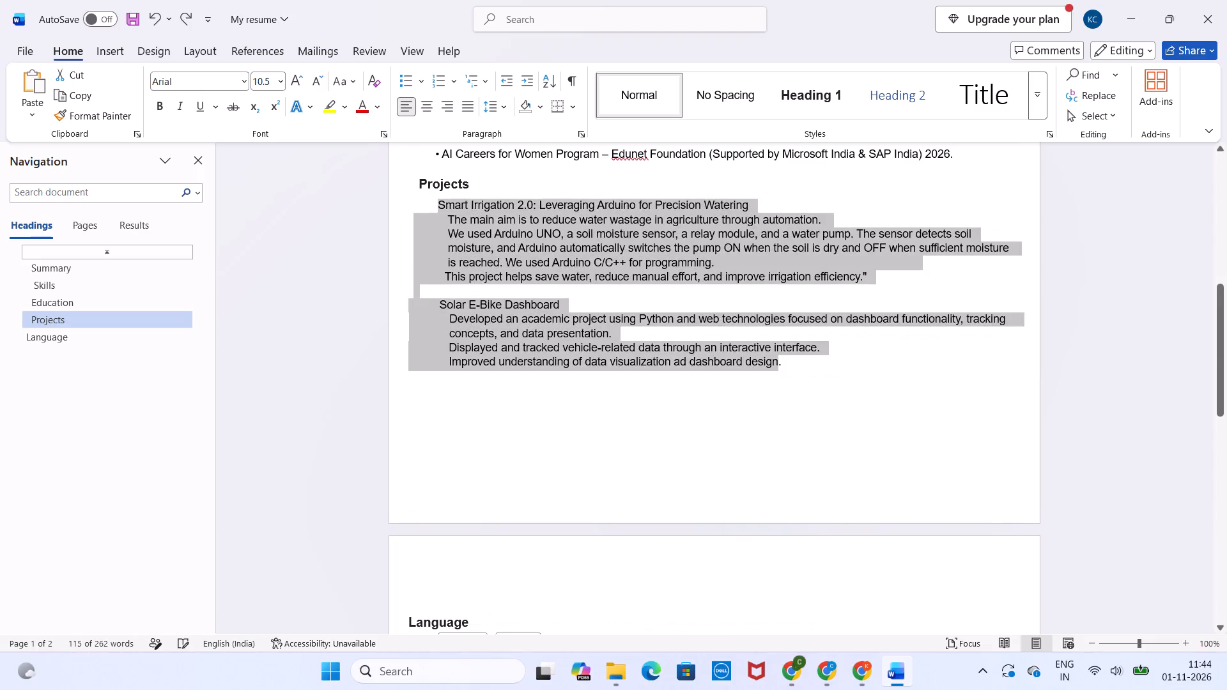
# Undo the blank line inserted between the AI Careers for Women certification and the Projects heading.
pyautogui.hotkey('ctrl', 'z')
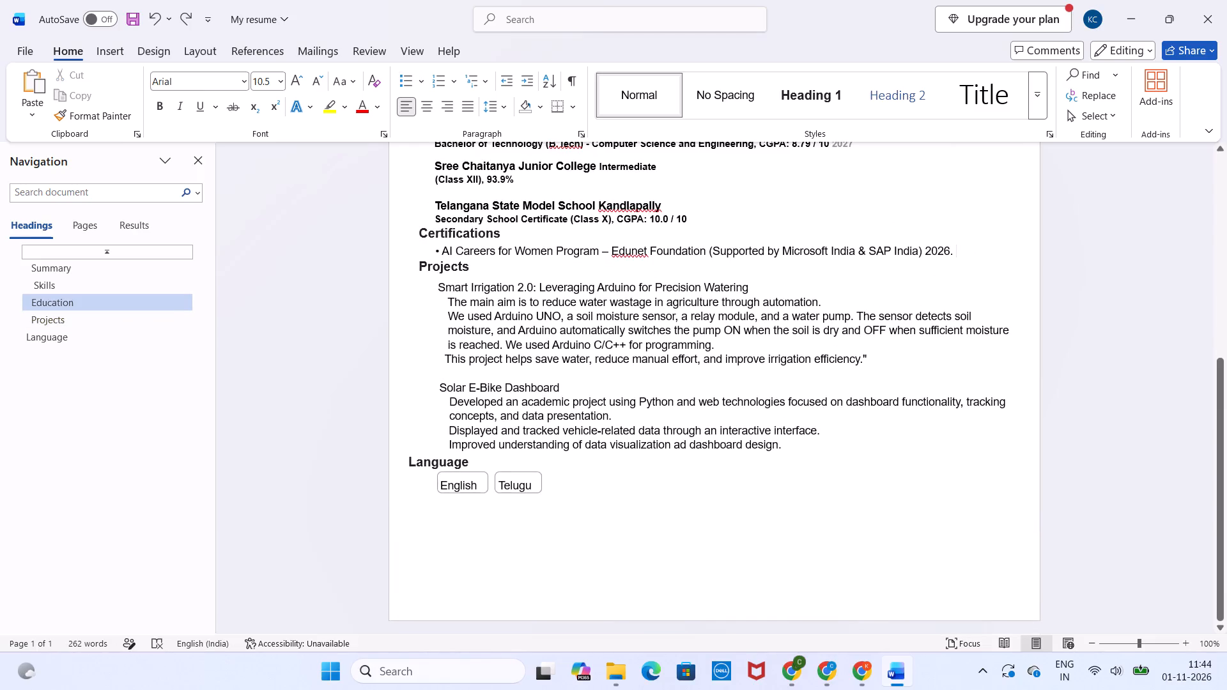
# Delete JavaScript and its comma from the Programming line under Skills, leaving "HTML, CSS, MySQL" evenly separated.
pyautogui.scroll(4, 513, 325)
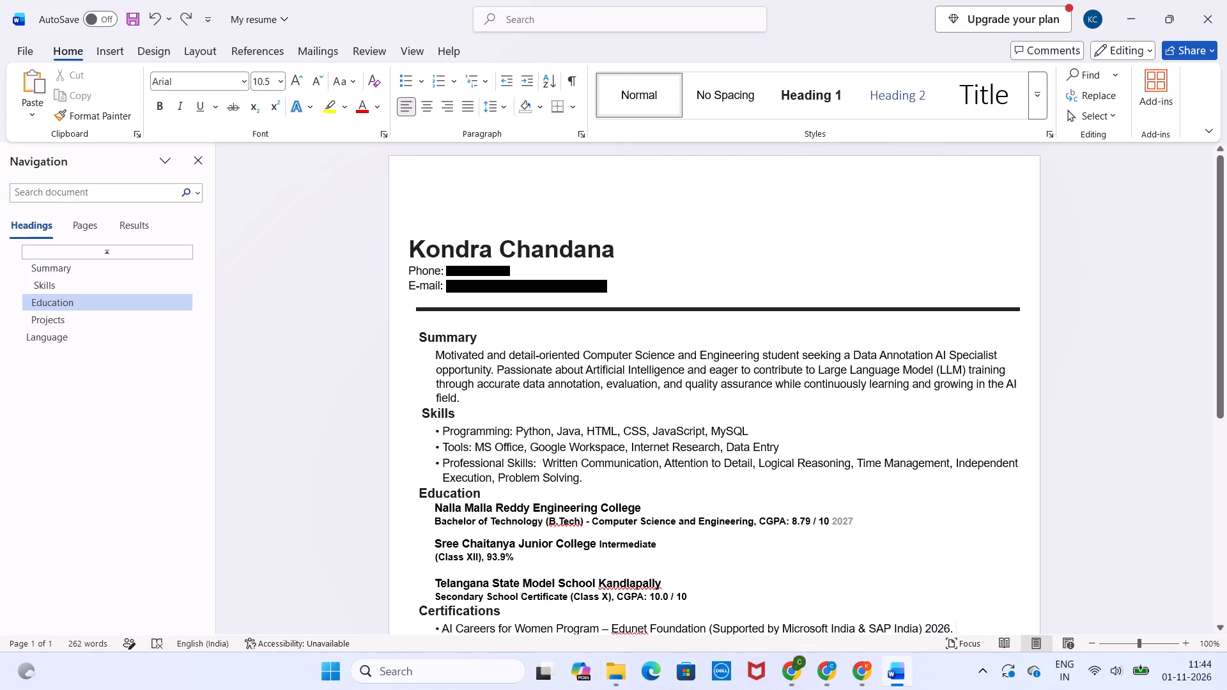
pyautogui.scroll(-1, 682, 450)
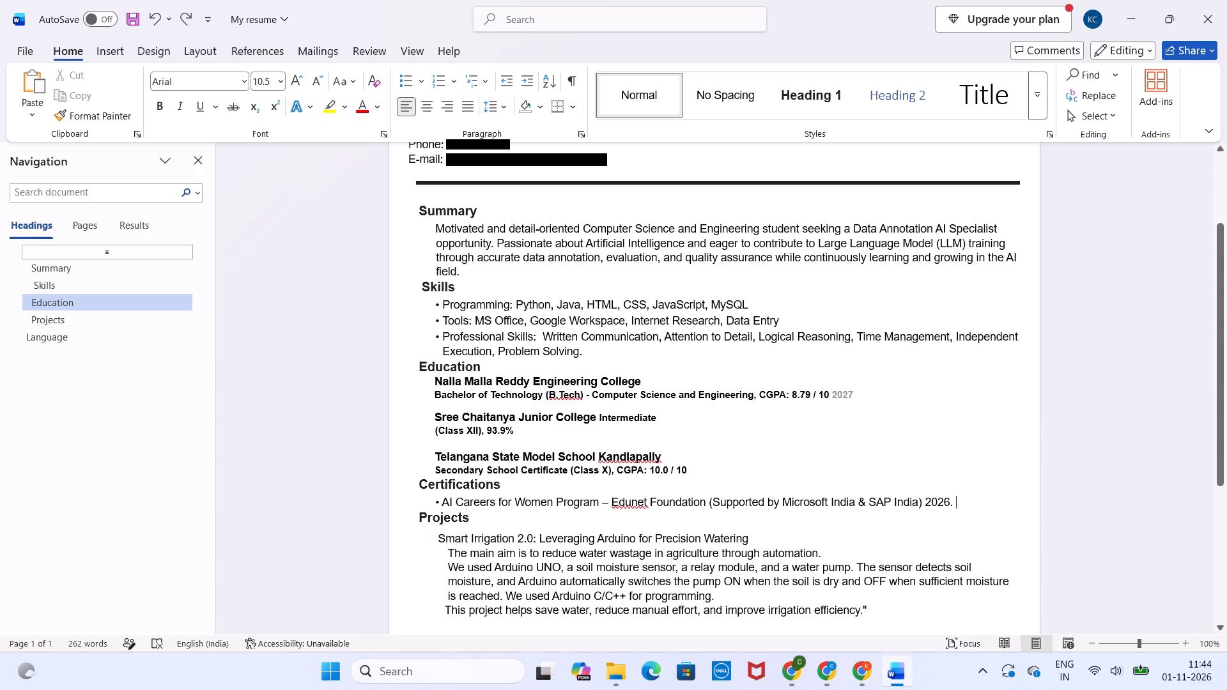
pyautogui.moveTo(703, 307); pyautogui.dragTo(672, 297)
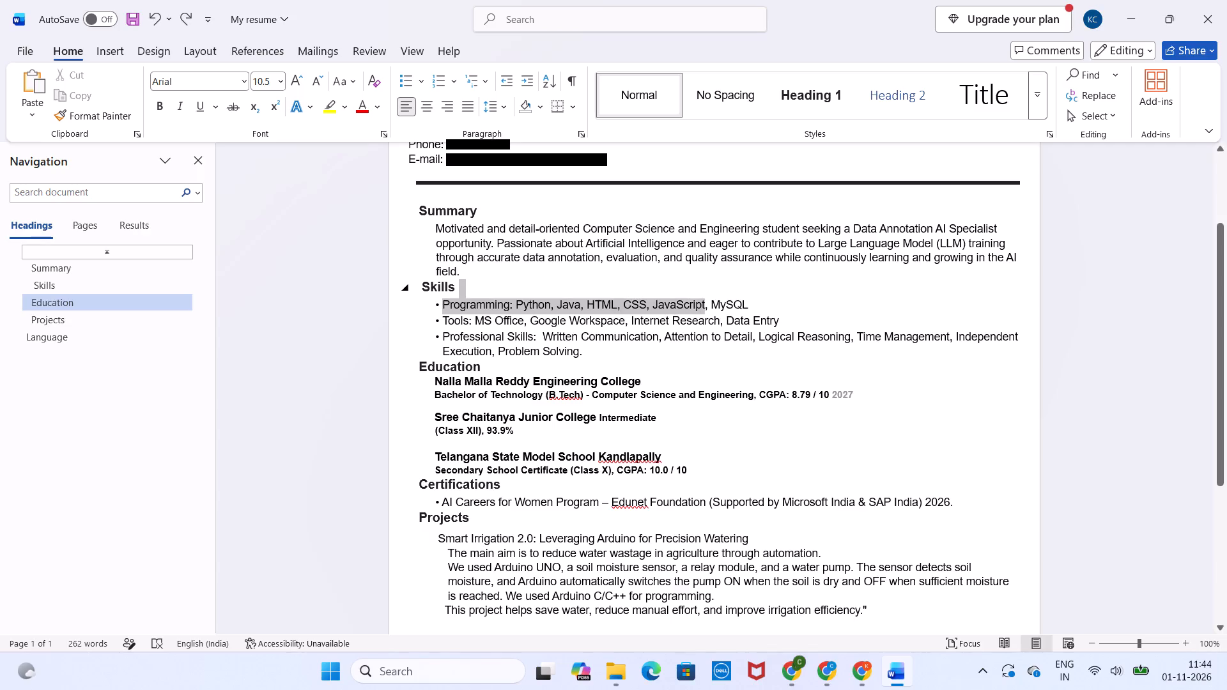
pyautogui.moveTo(672, 297); pyautogui.dragTo(649, 303)
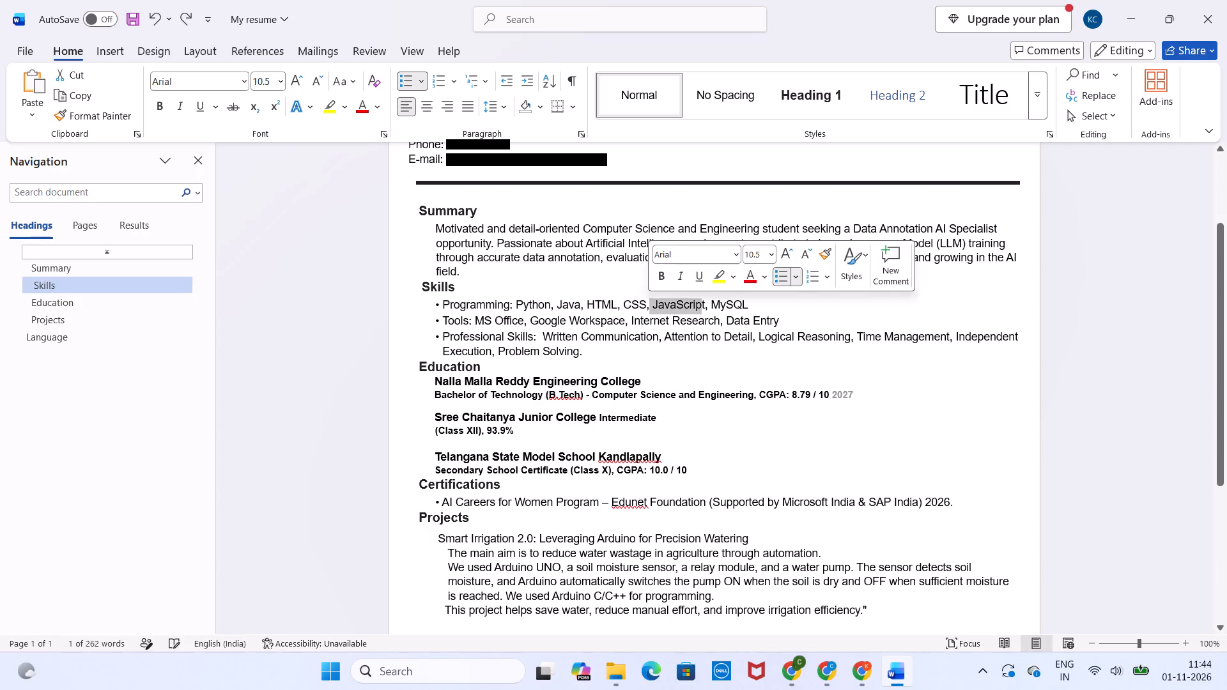
pyautogui.press('BackSpace')
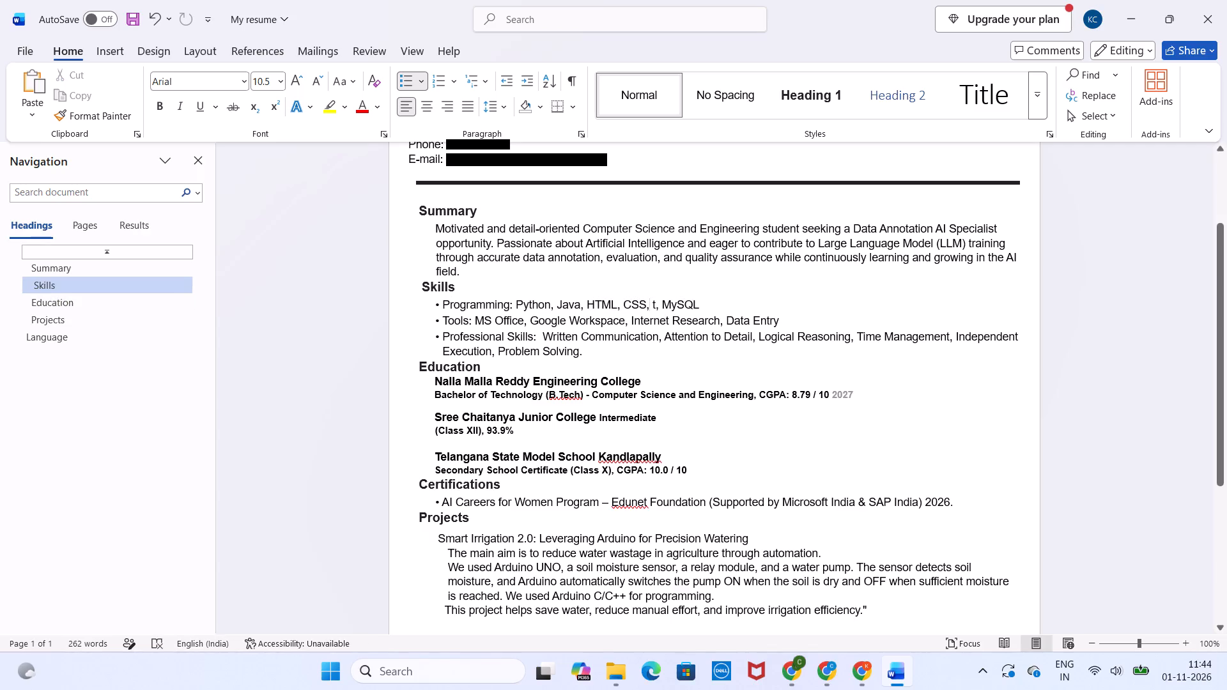
pyautogui.click(656, 303)
pyautogui.press('BackSpace')
pyautogui.press('BackSpace')
pyautogui.press('BackSpace')
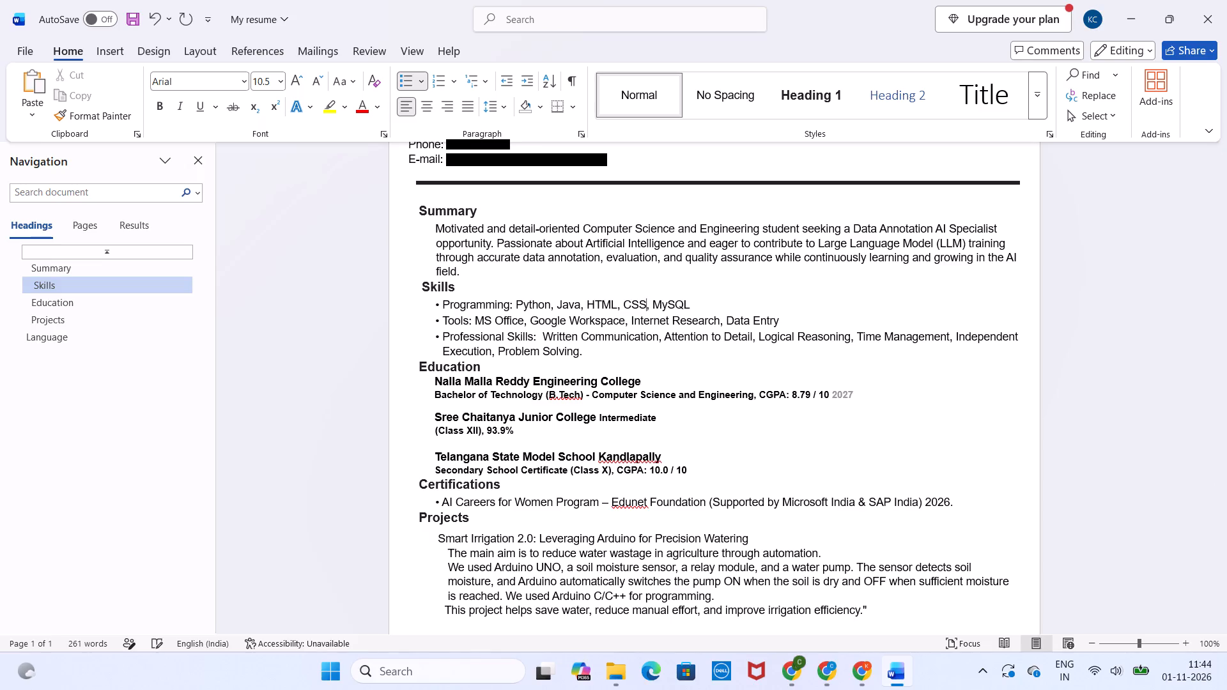
pyautogui.click(699, 302)
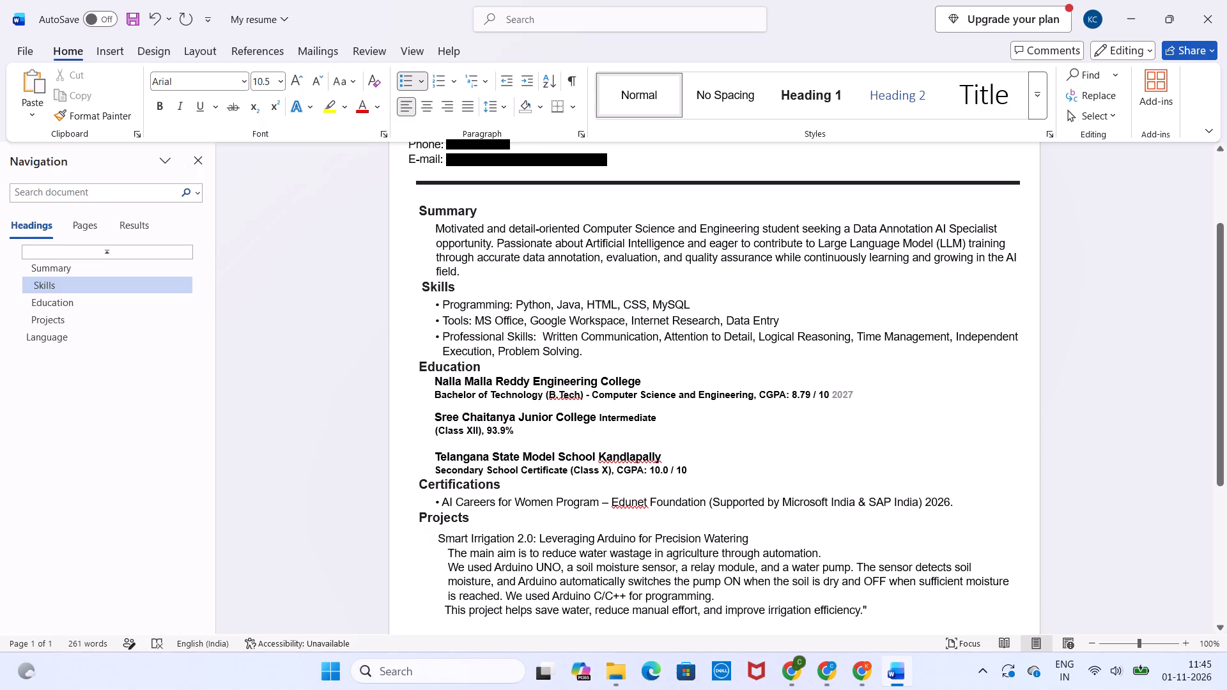
# Insert a line break after the AI Careers for Women Program certification to leave a blank line before the Projects heading.
pyautogui.scroll(-1, 606, 362)
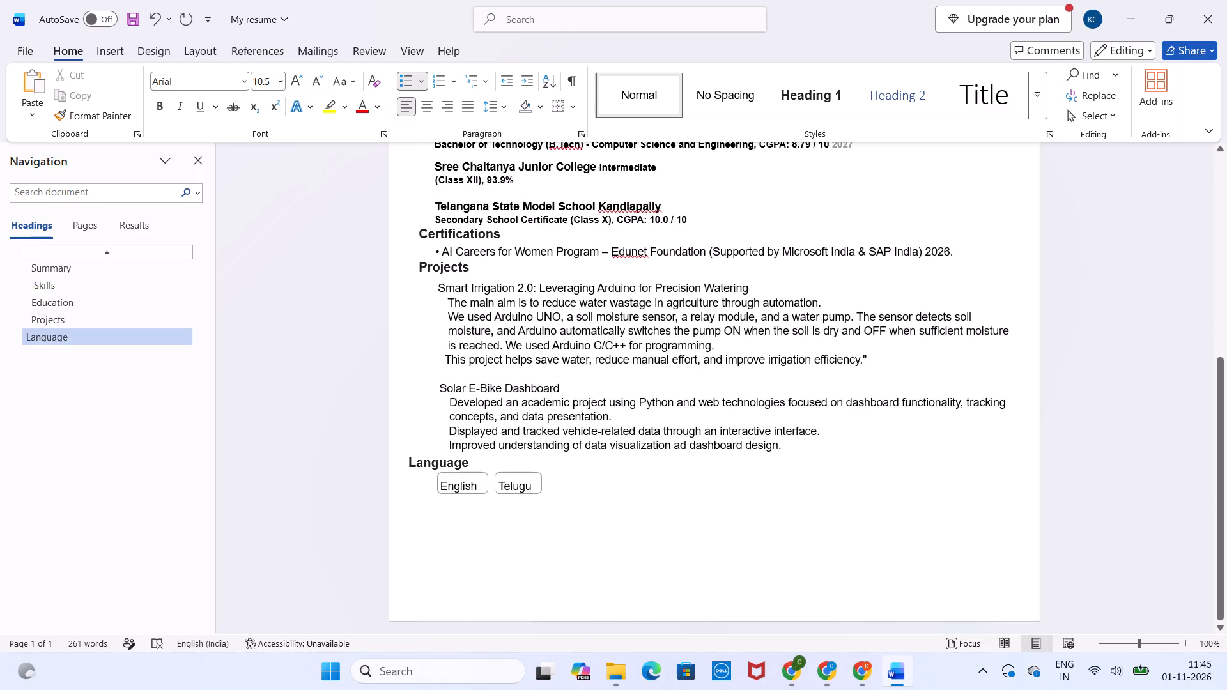
pyautogui.scroll(1, 557, 350)
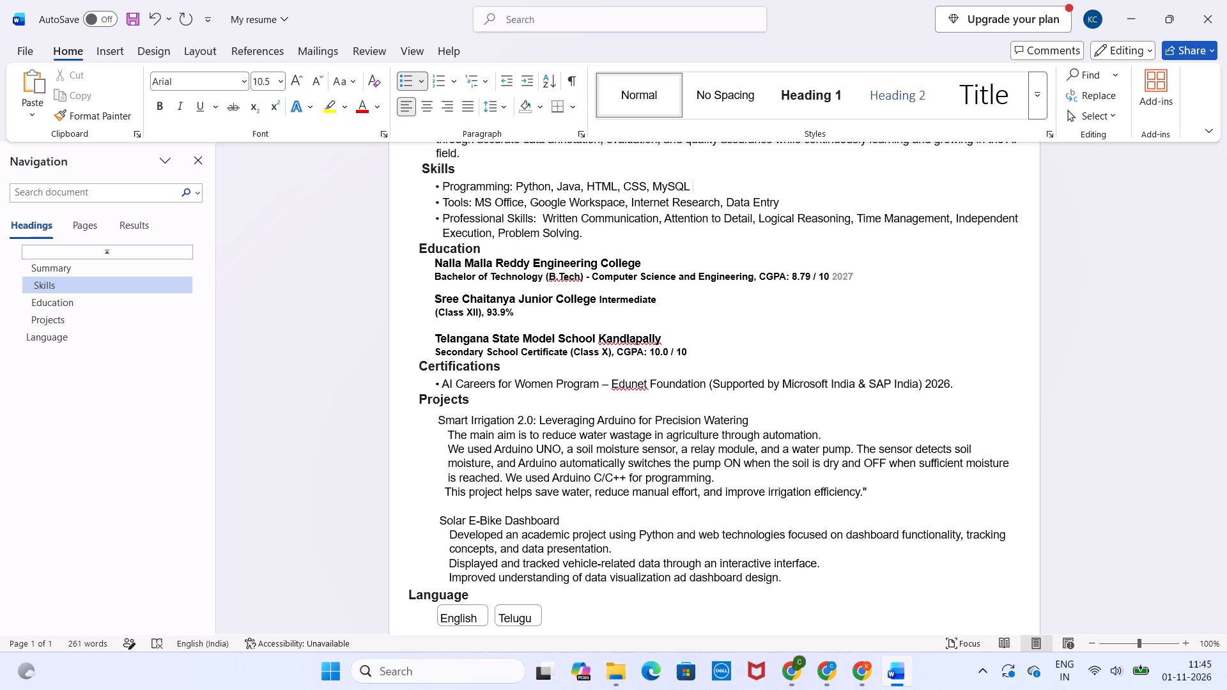
pyautogui.scroll(-1, 557, 350)
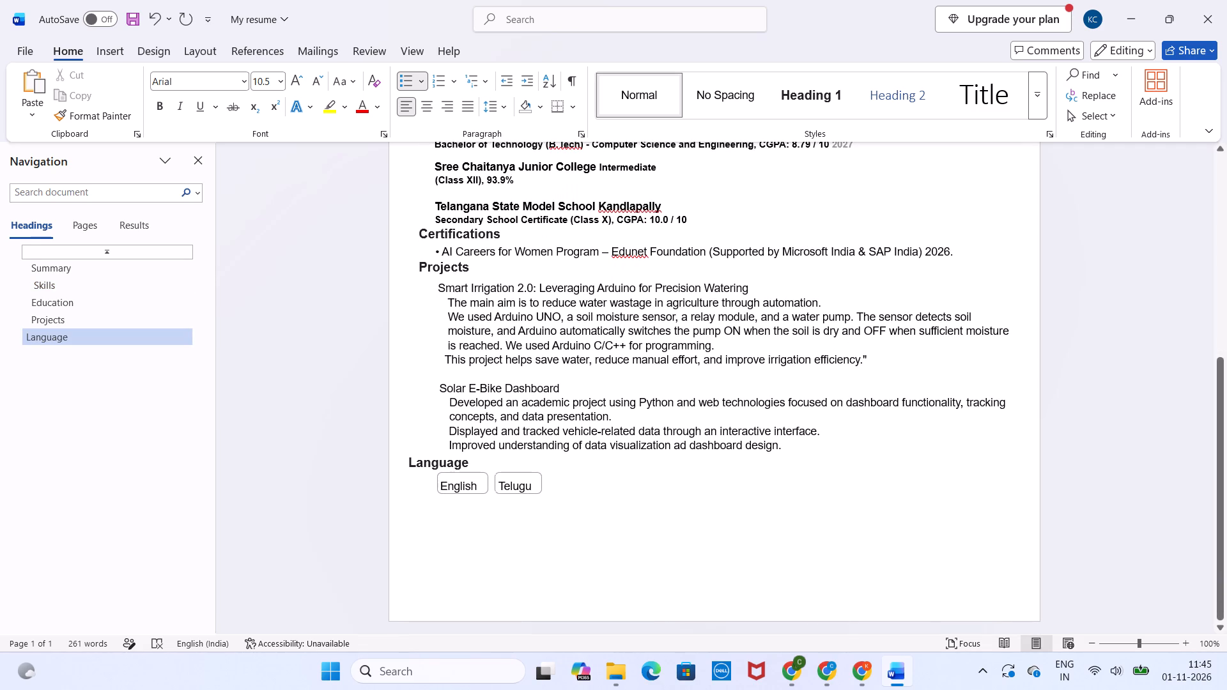
pyautogui.click(960, 256)
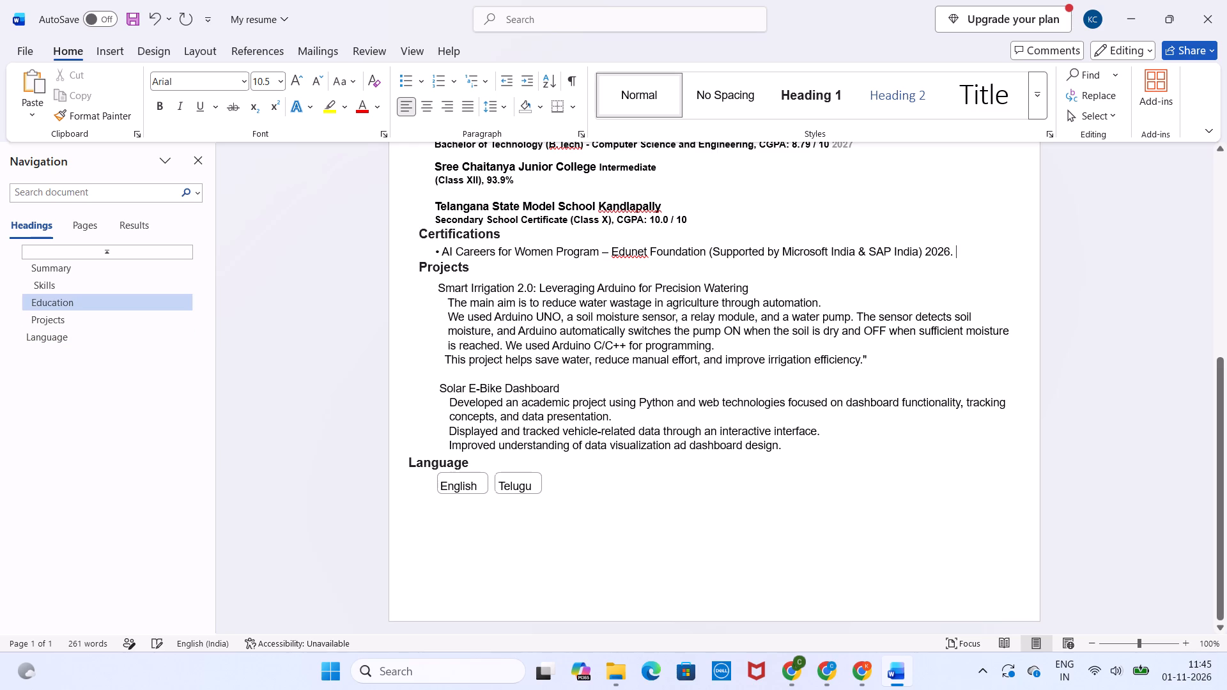
pyautogui.hotkey('shift', 'Return')
pyautogui.scroll(-3, 960, 256)
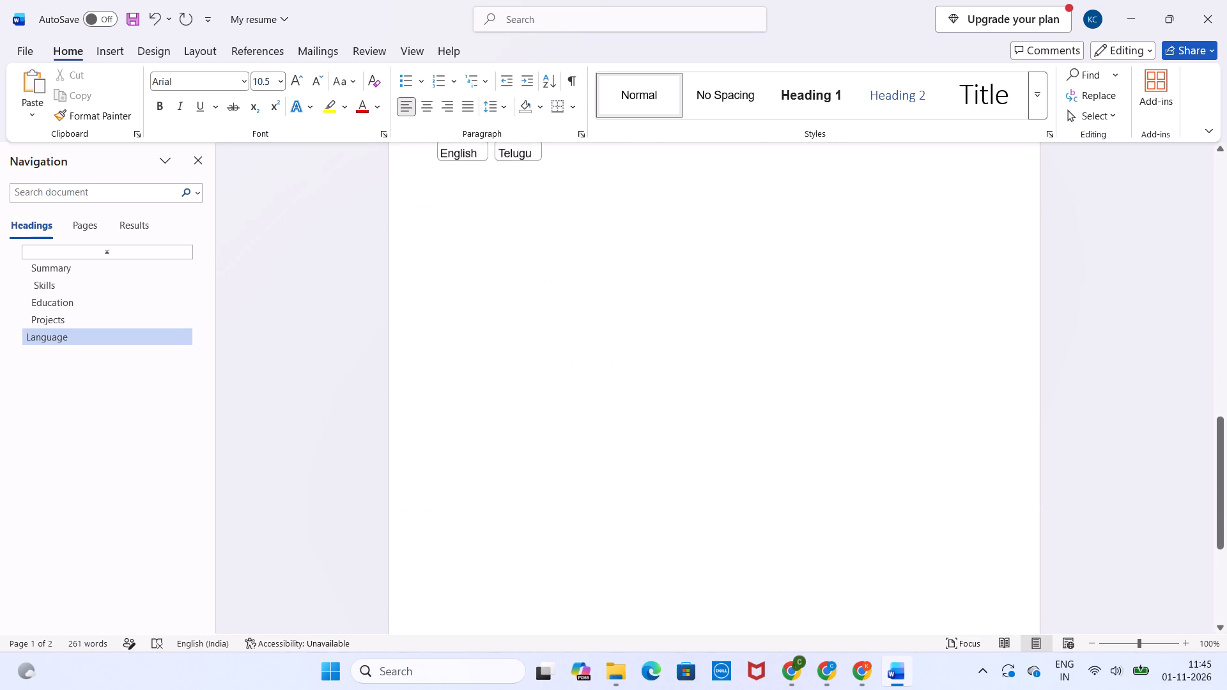
pyautogui.scroll(1, 960, 256)
pyautogui.scroll(2, 899, 138)
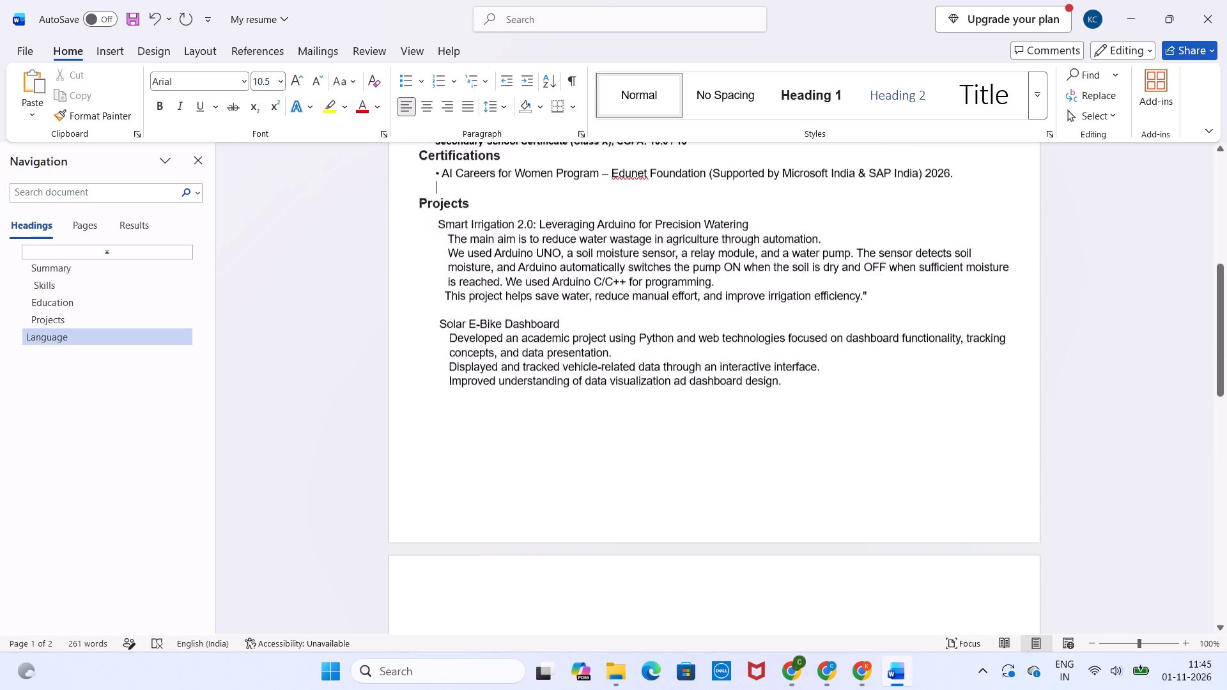
pyautogui.scroll(1, 879, 146)
pyautogui.moveTo(575, 438); pyautogui.dragTo(653, 568)
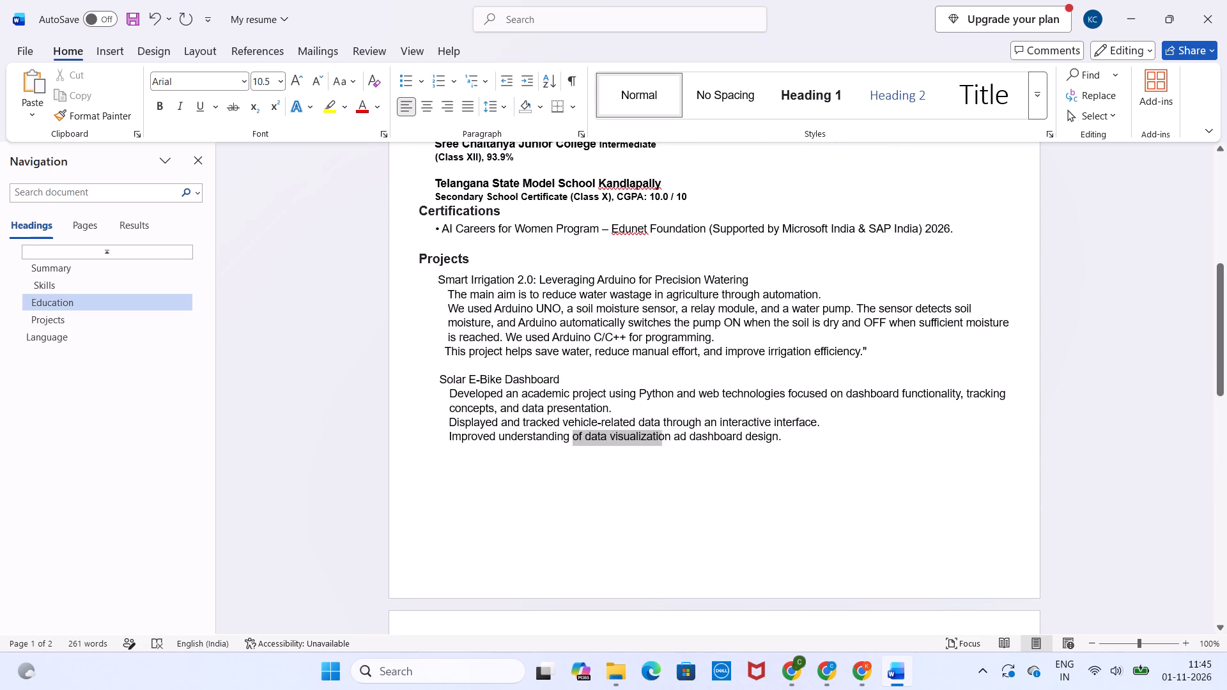
pyautogui.moveTo(653, 568); pyautogui.dragTo(496, 548)
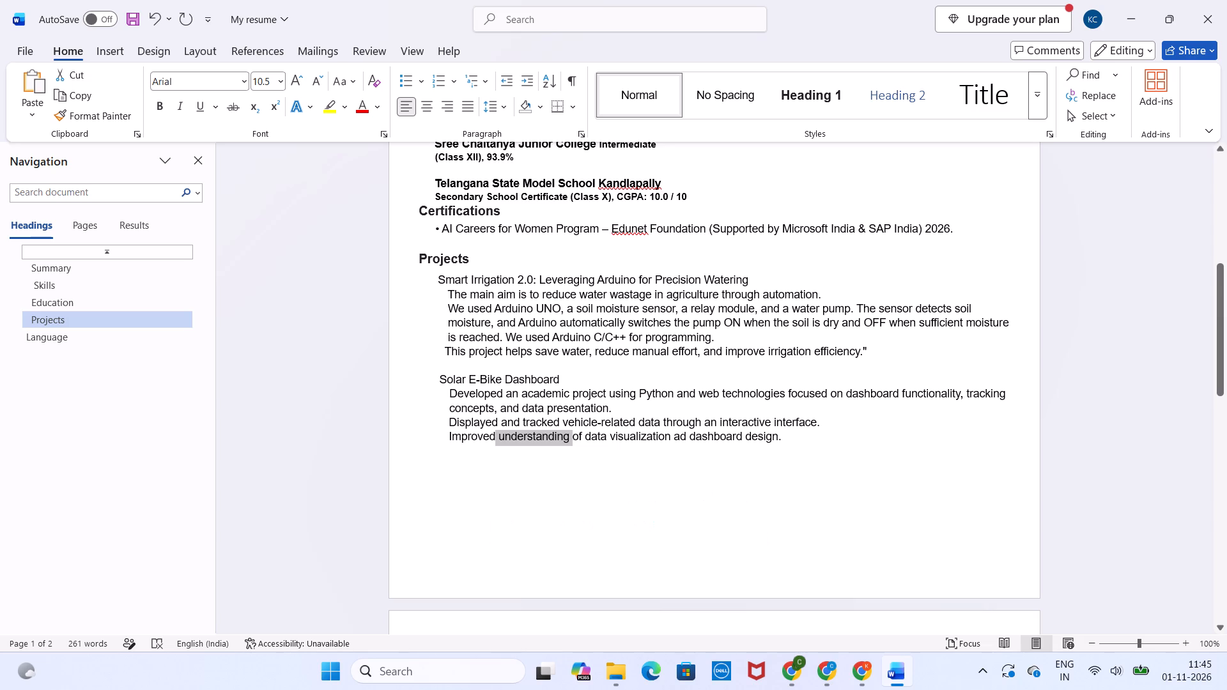
# Open the first page's footer and set its distance from the page bottom to 2.2 cm.
pyautogui.tripleClick(844, 516)
pyautogui.doubleClick(844, 516)
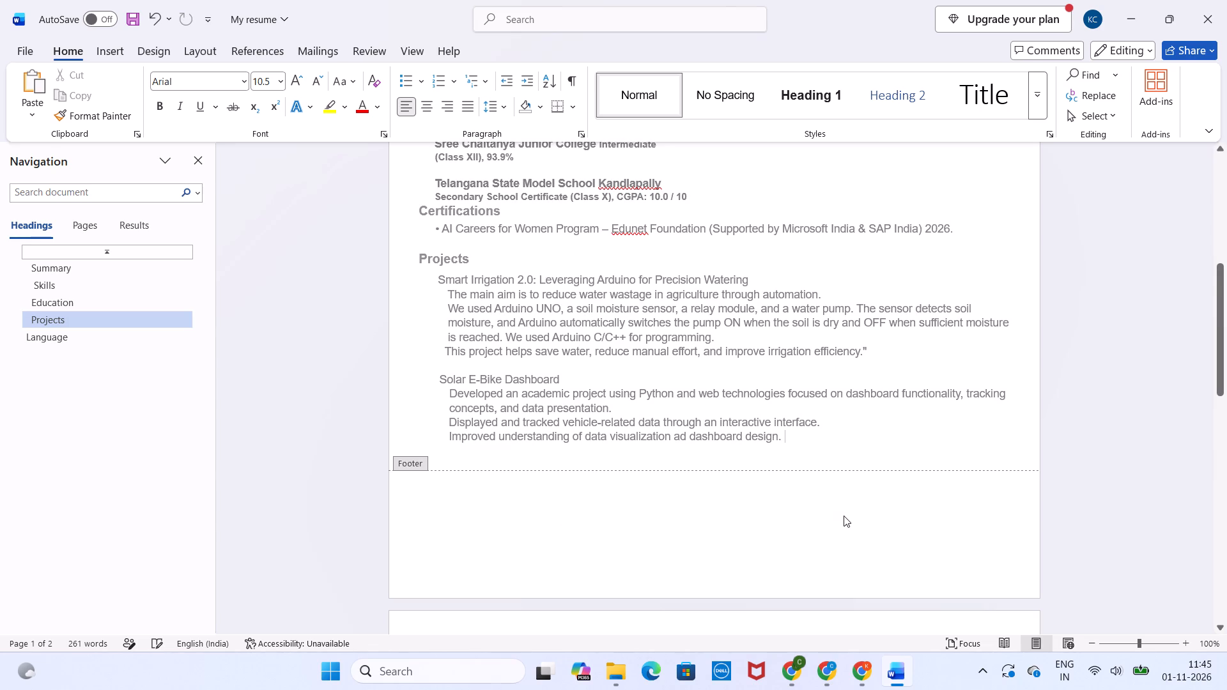
pyautogui.click(410, 463)
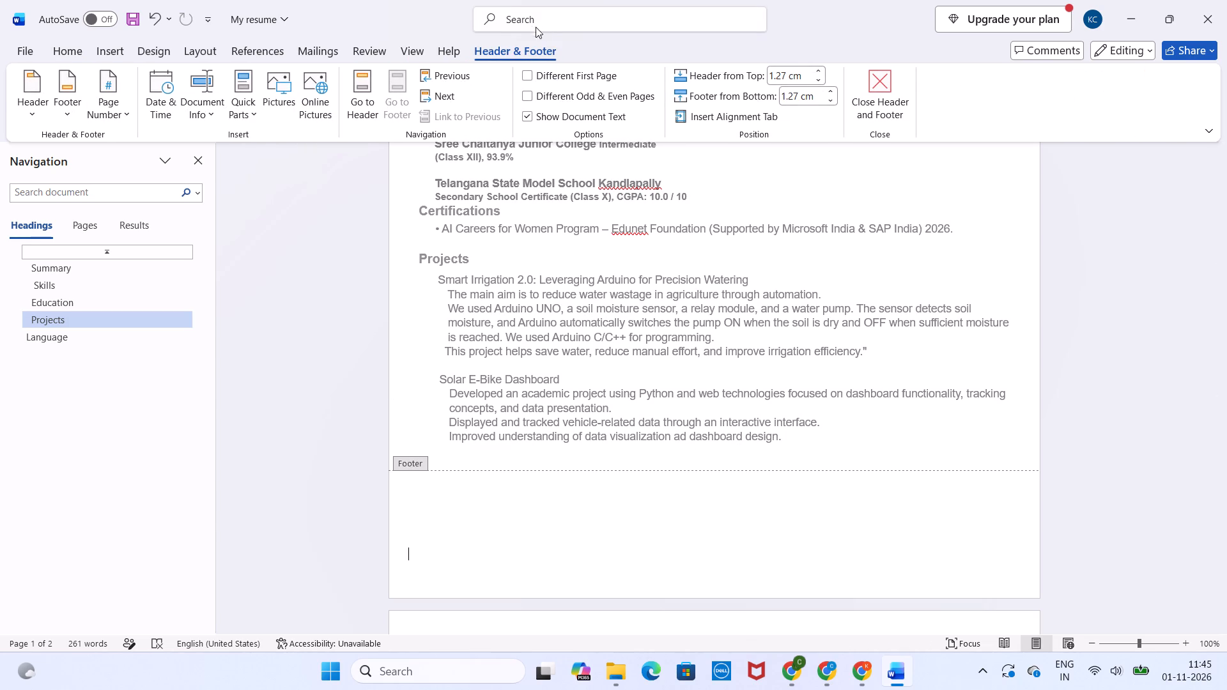
pyautogui.click(832, 103)
pyautogui.click(832, 103)
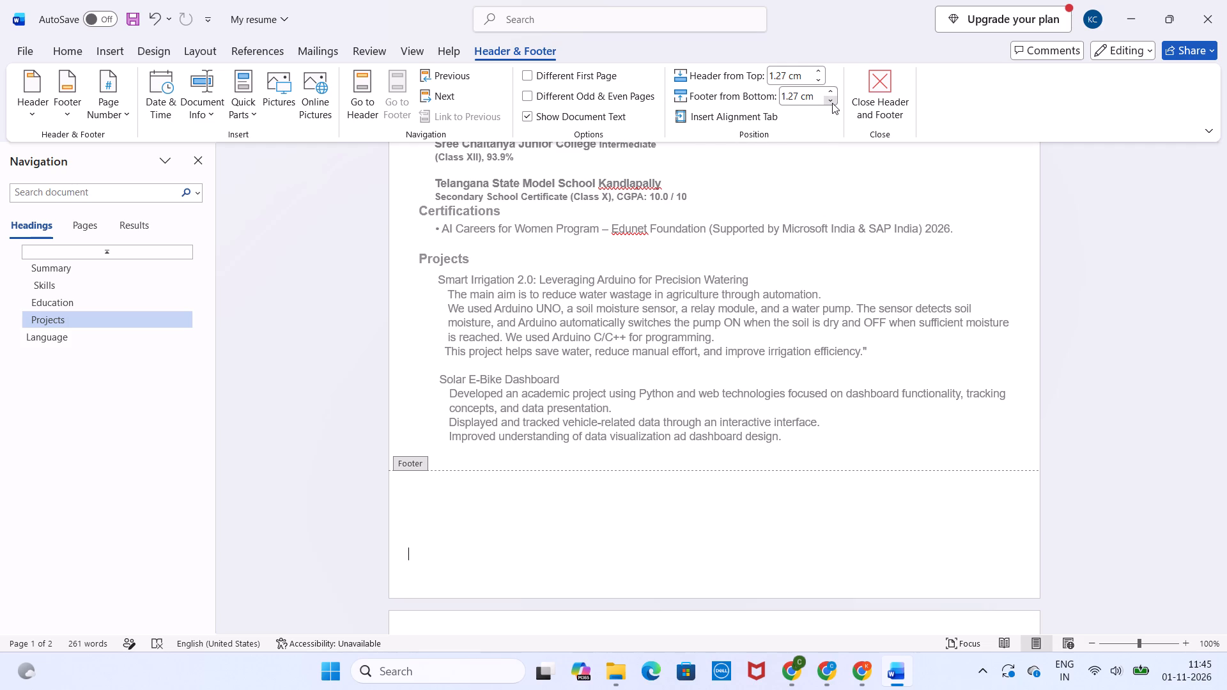
pyautogui.doubleClick(832, 103)
pyautogui.tripleClick(832, 91)
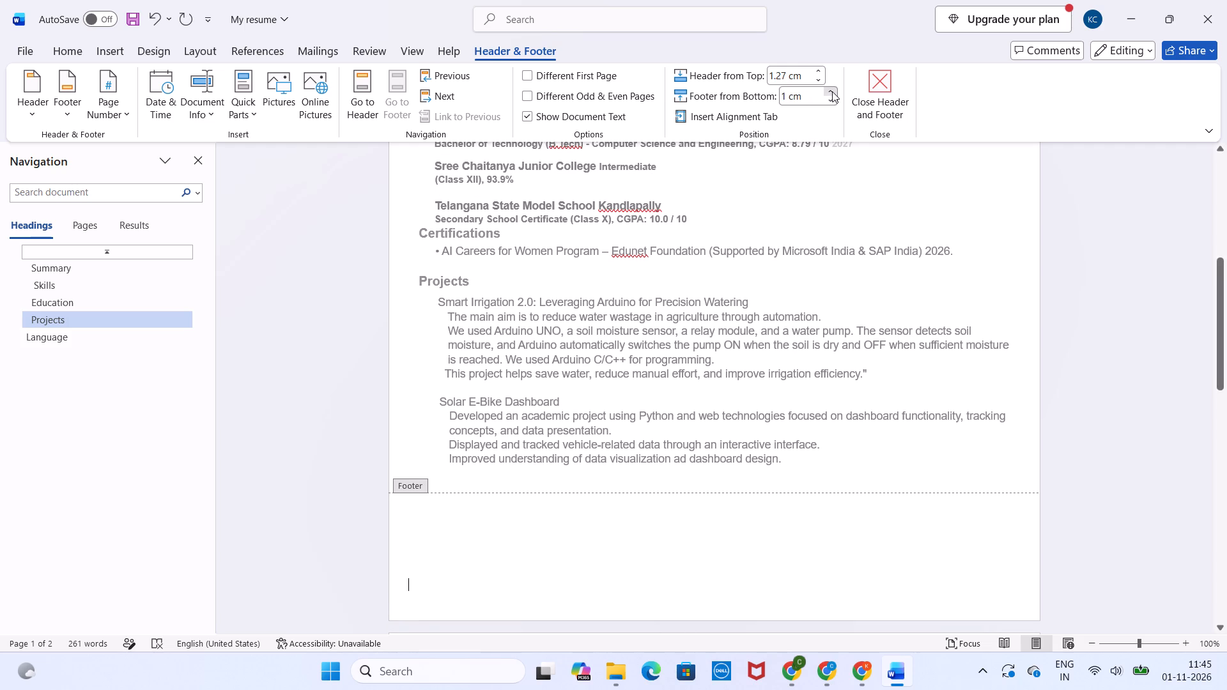
pyautogui.click(832, 91)
pyautogui.tripleClick(832, 91)
pyautogui.tripleClick(832, 91)
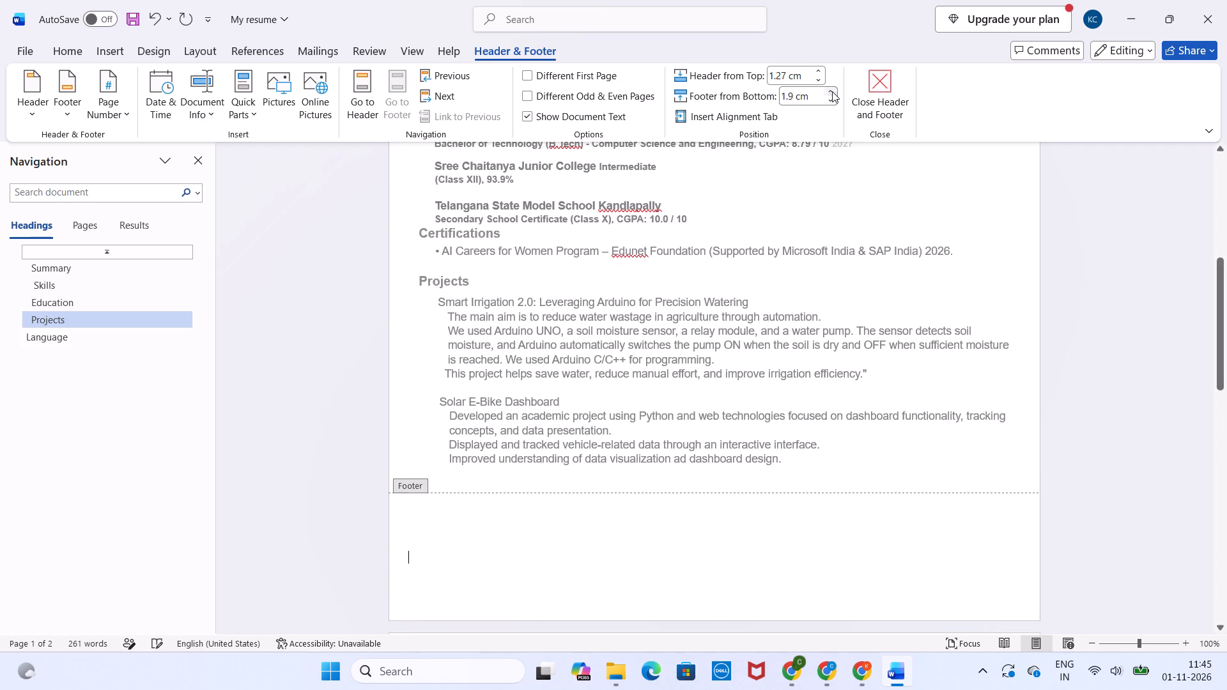
pyautogui.doubleClick(832, 91)
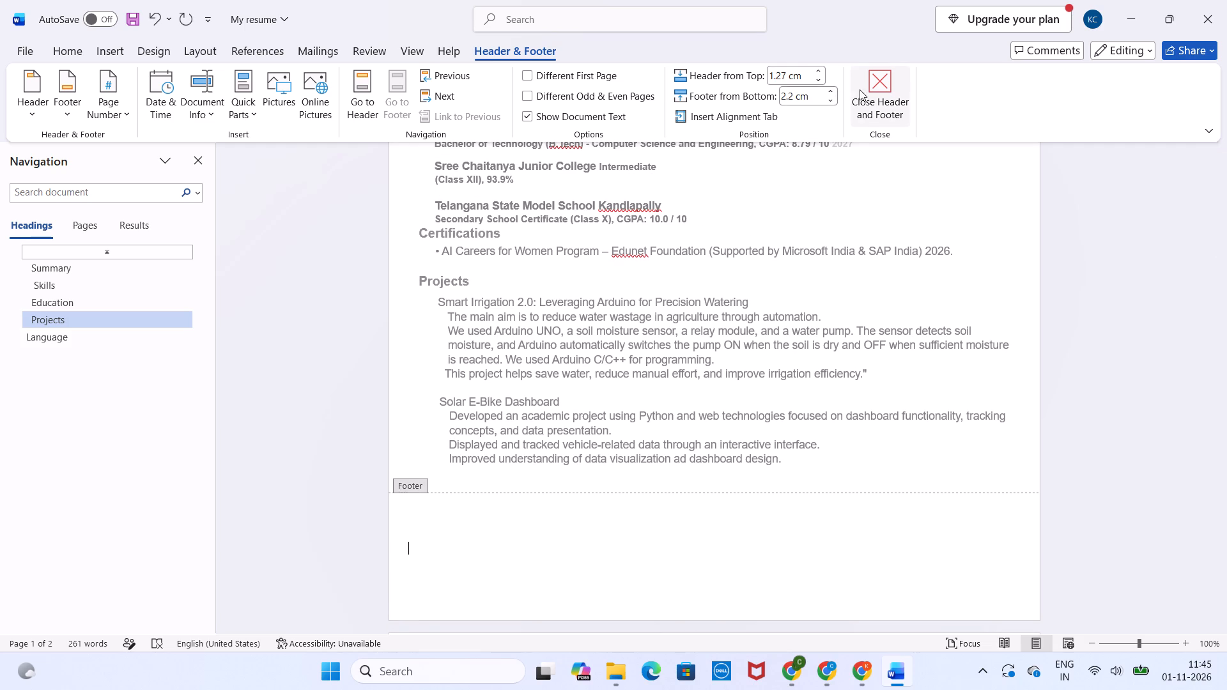
# Insert a center alignment tab in the footer, relative to the margin, with no leader.
pyautogui.click(765, 118)
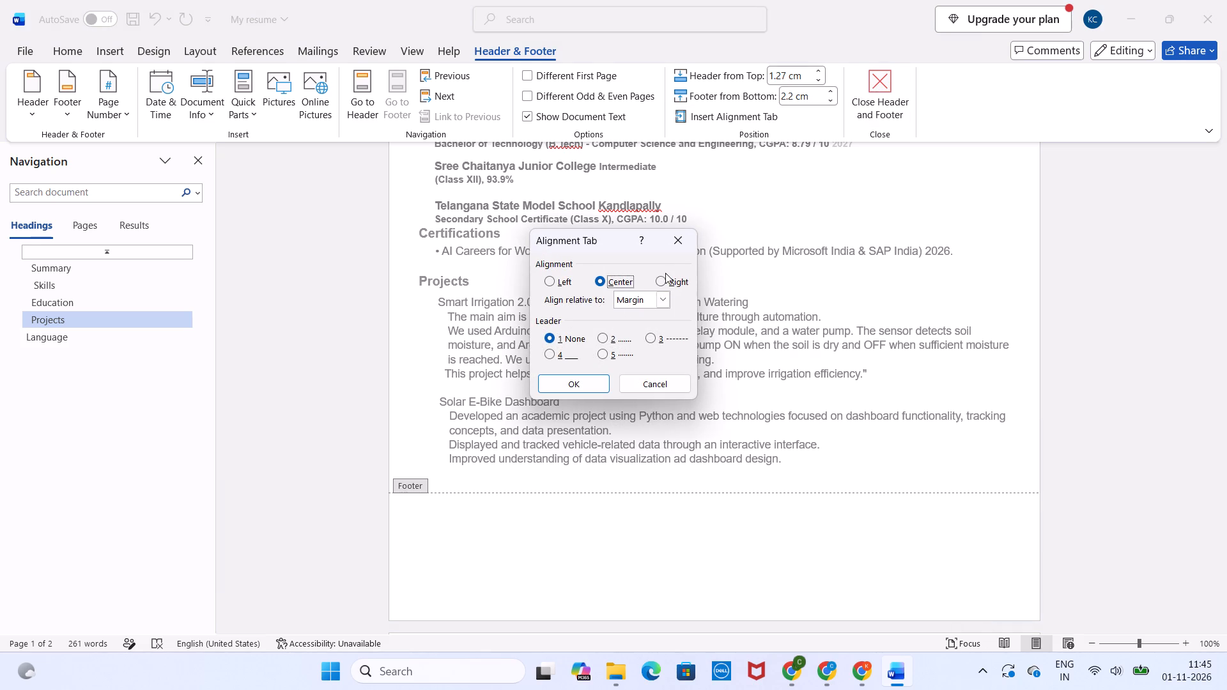
pyautogui.click(579, 387)
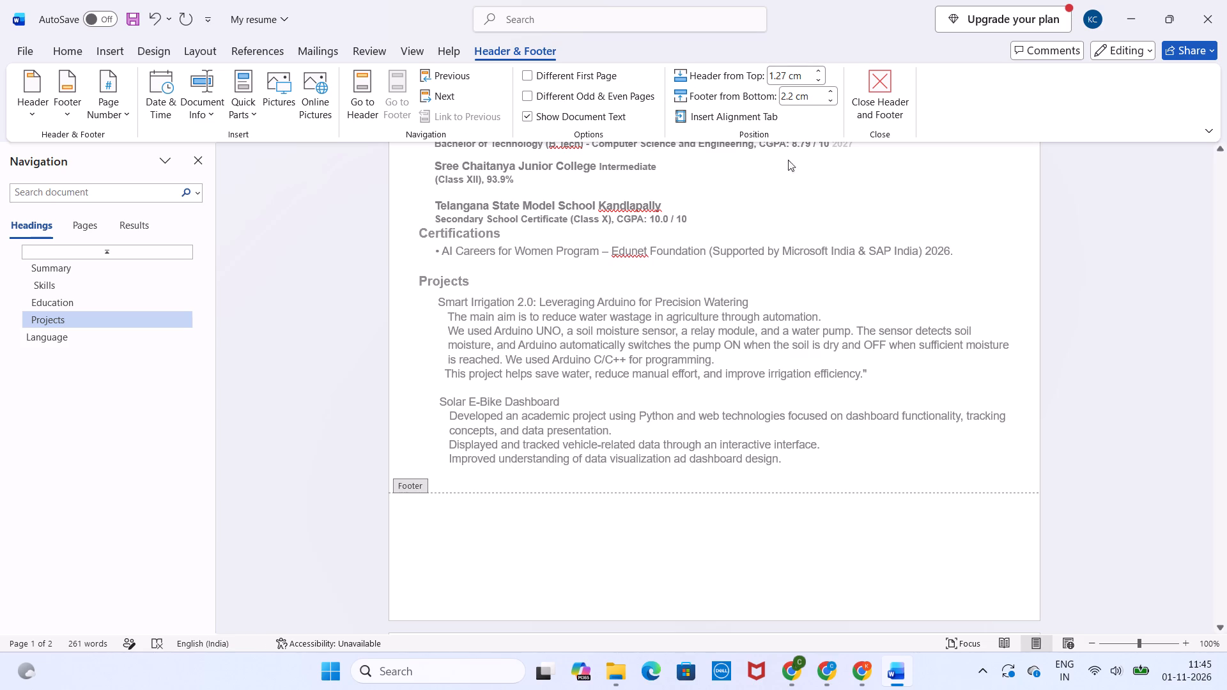
pyautogui.click(907, 204)
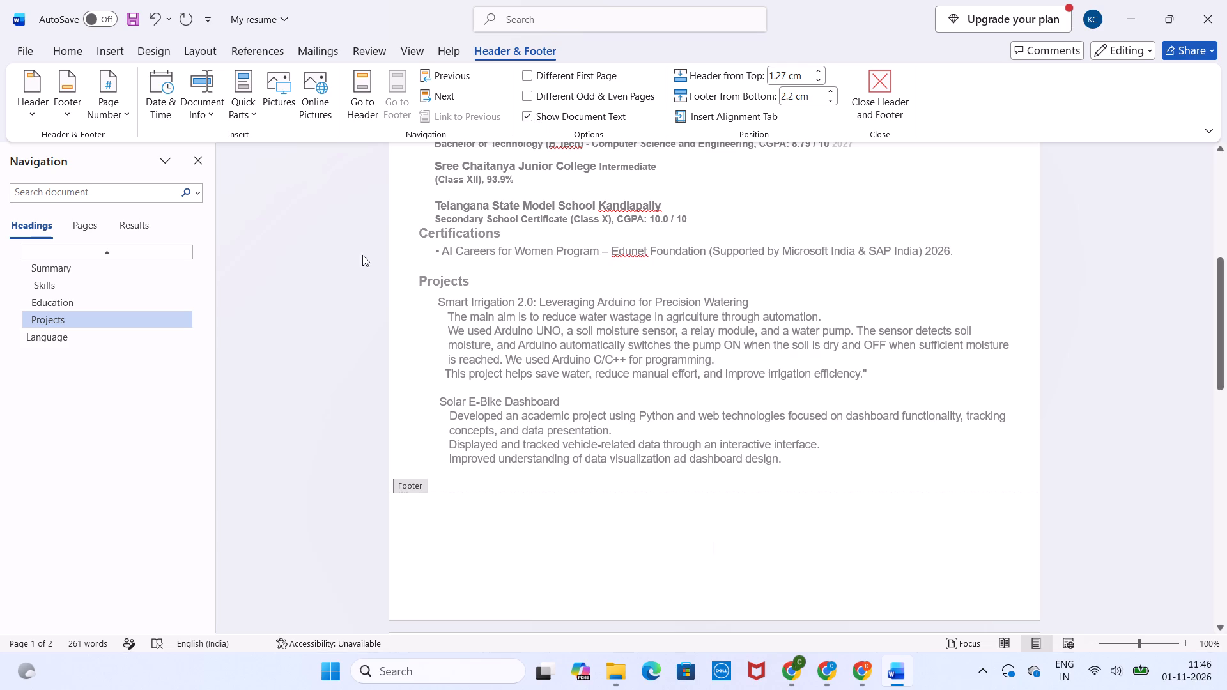
# Open the existing footer for editing with the Edit Footer command.
pyautogui.click(66, 110)
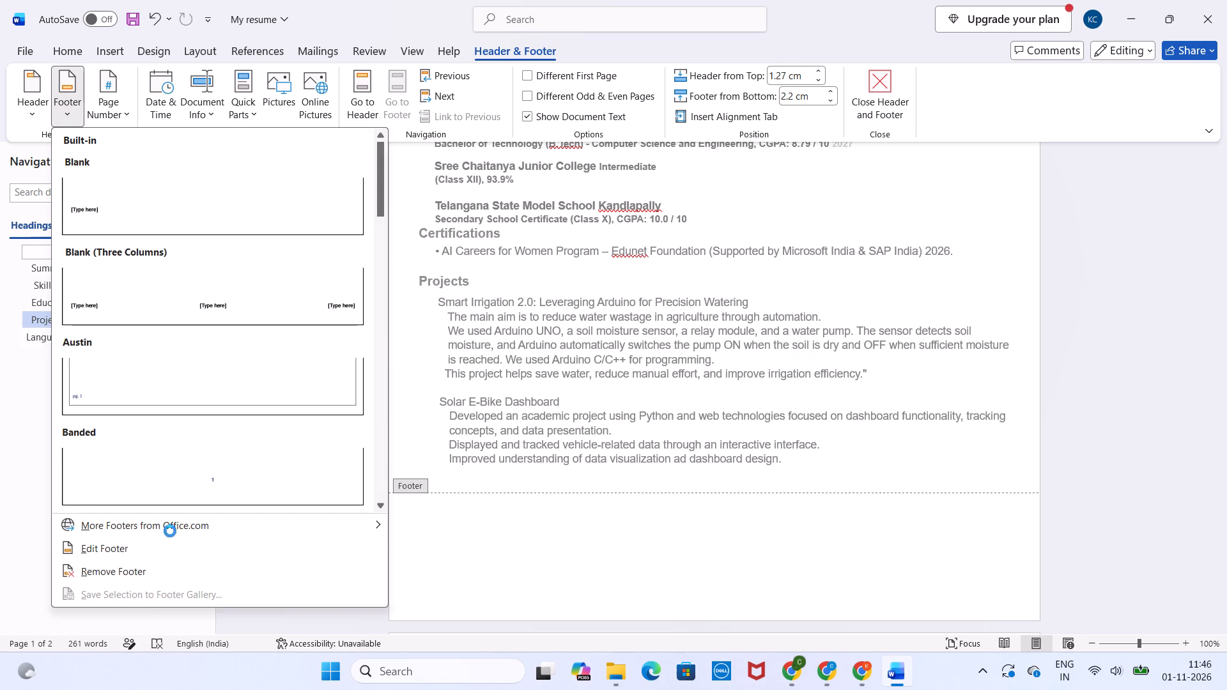
pyautogui.click(164, 550)
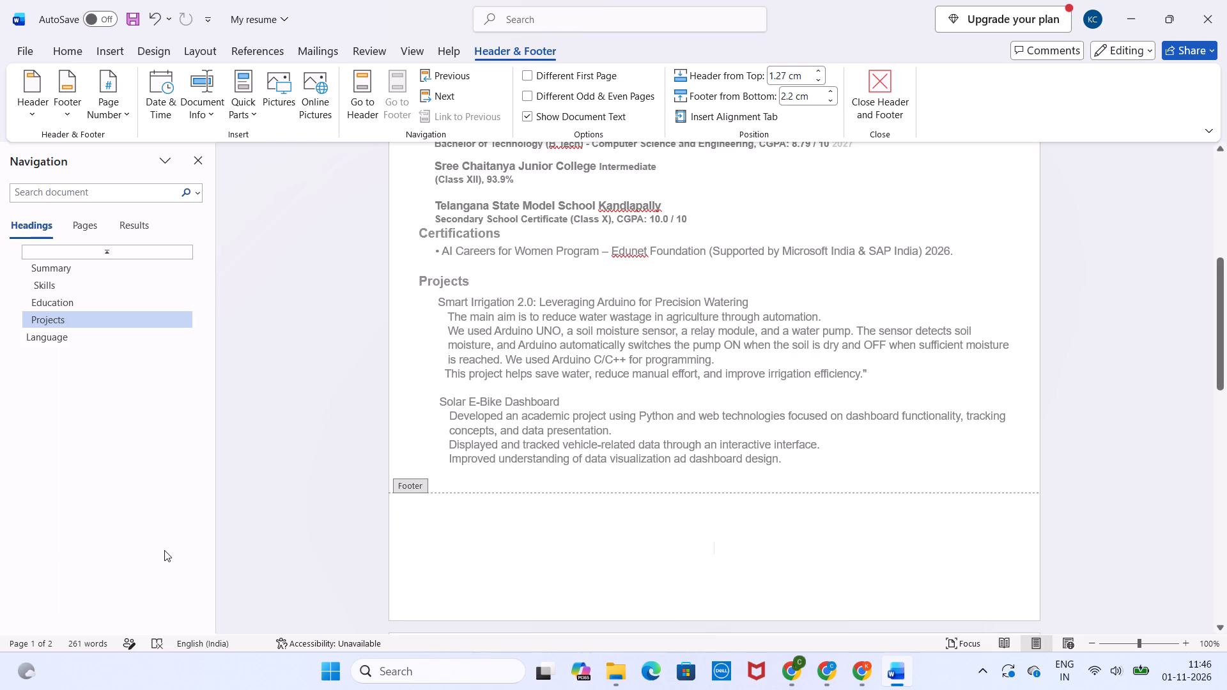
# Remove the footer from the resume with the Remove Footer command.
pyautogui.tripleClick(596, 488)
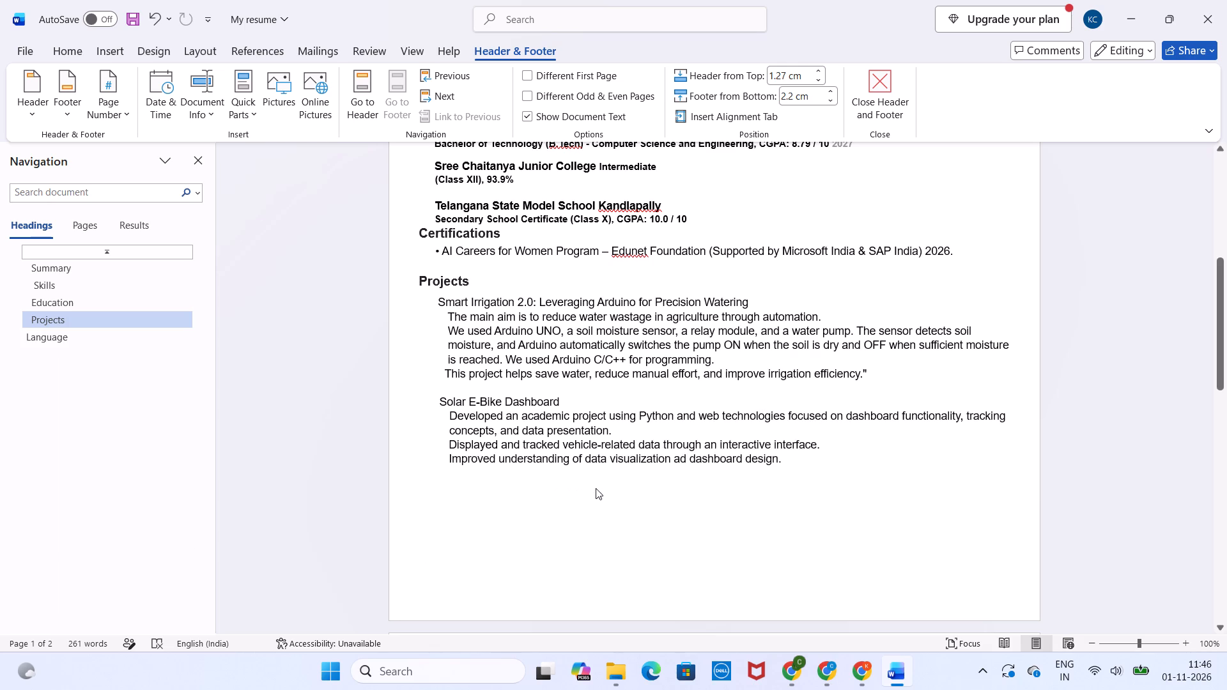
pyautogui.click(596, 488)
pyautogui.doubleClick(596, 488)
pyautogui.doubleClick(588, 503)
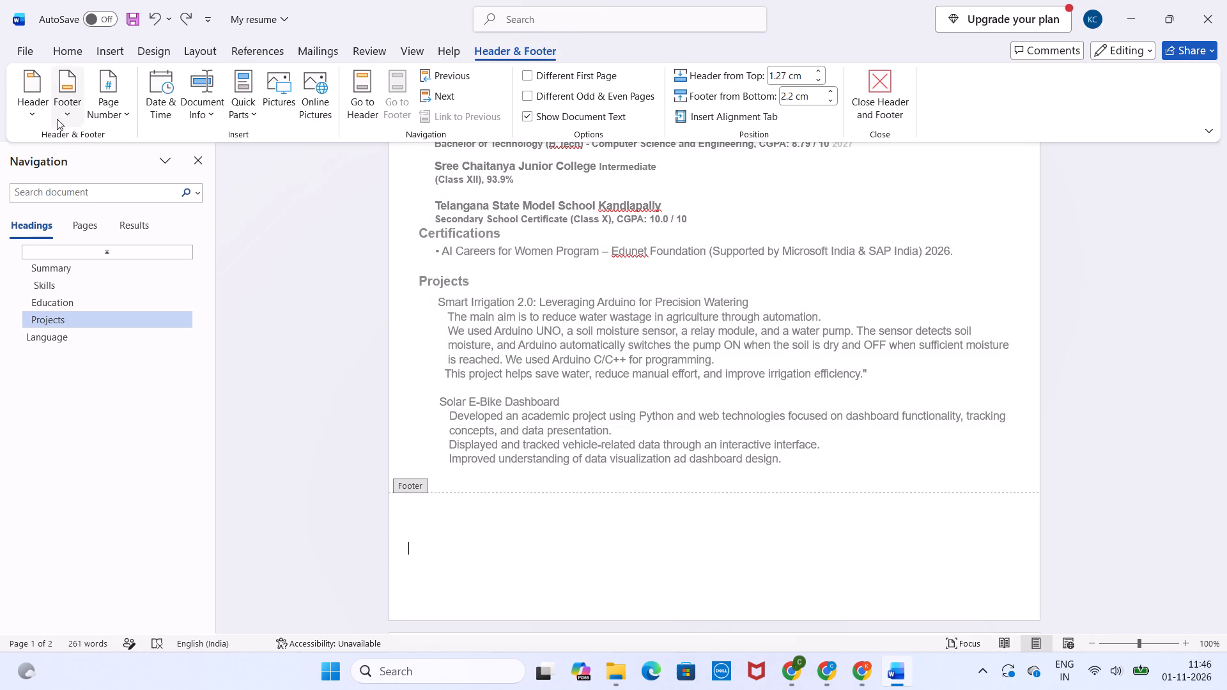
pyautogui.click(68, 116)
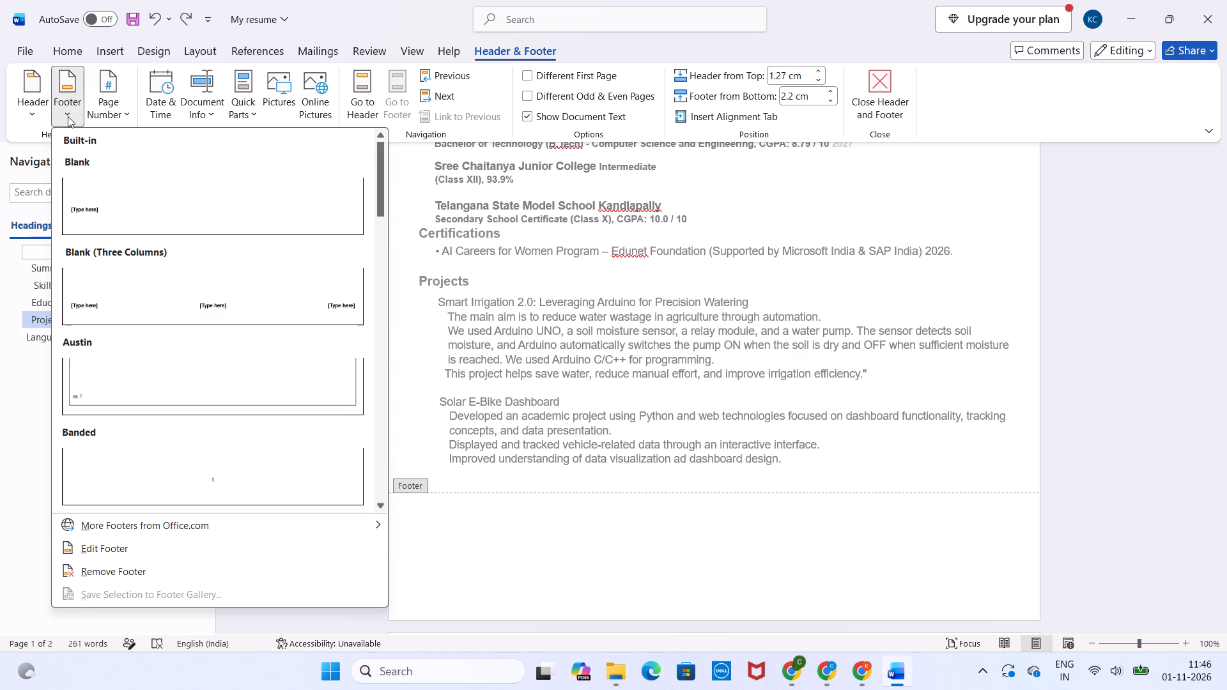
pyautogui.click(198, 568)
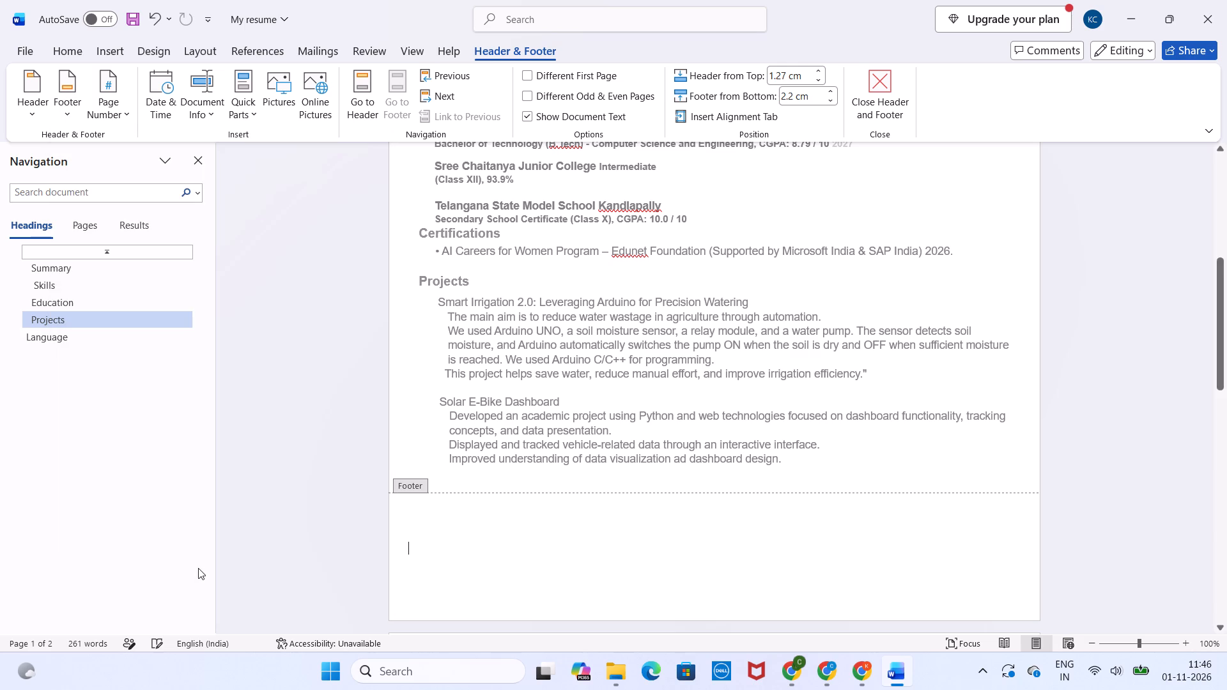
pyautogui.click(401, 487)
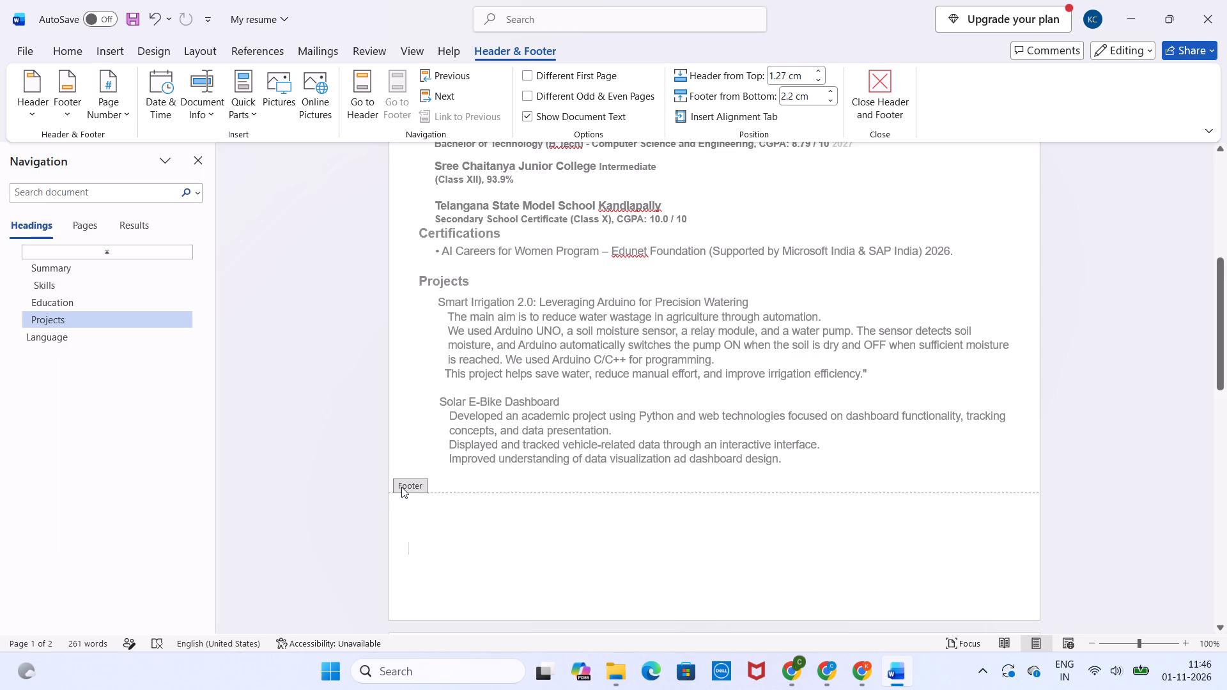
pyautogui.rightClick(401, 487)
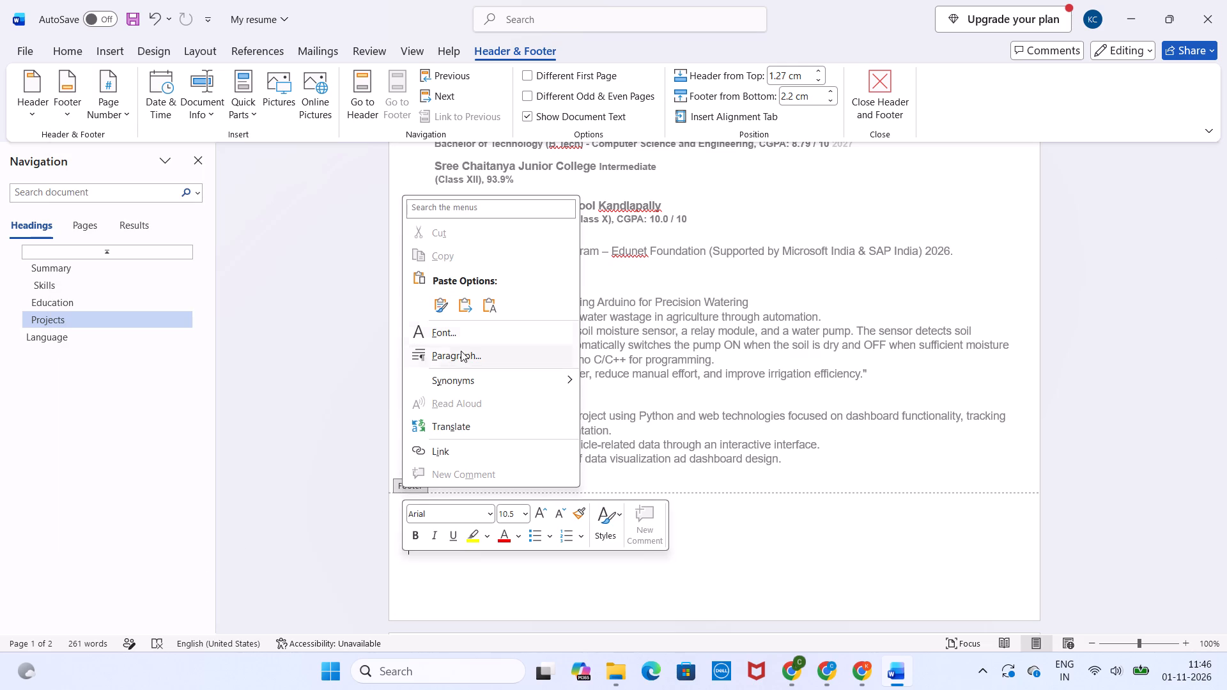
pyautogui.click(318, 351)
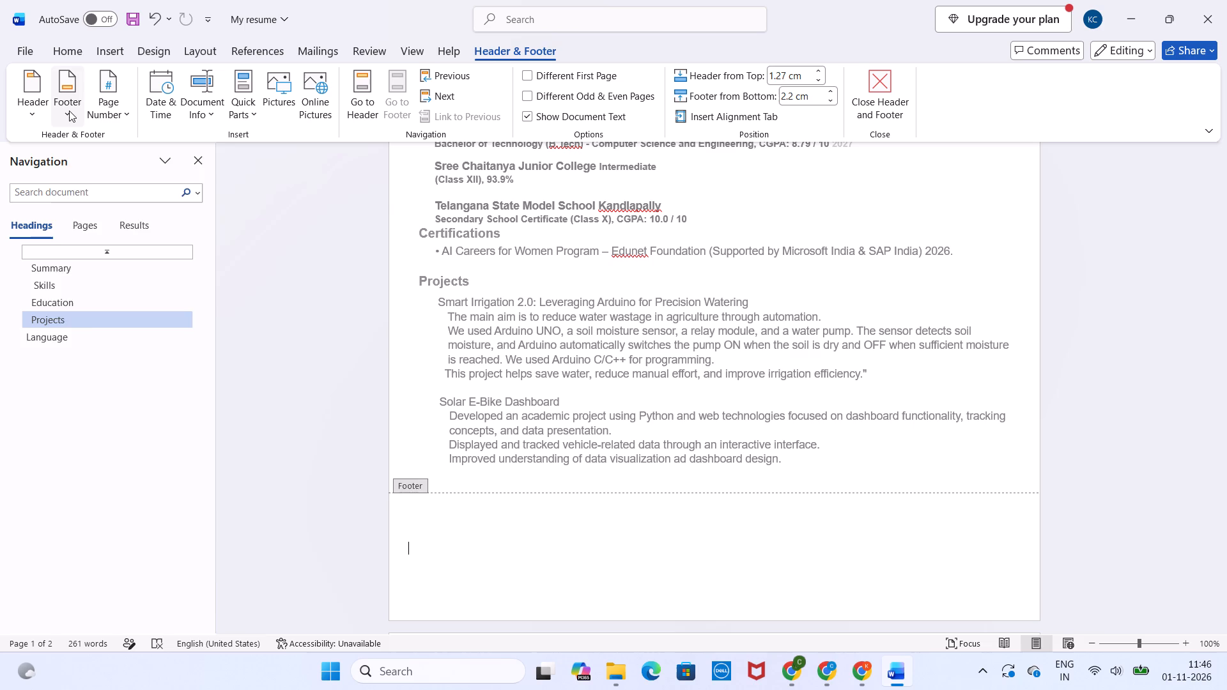
pyautogui.click(69, 111)
pyautogui.click(146, 574)
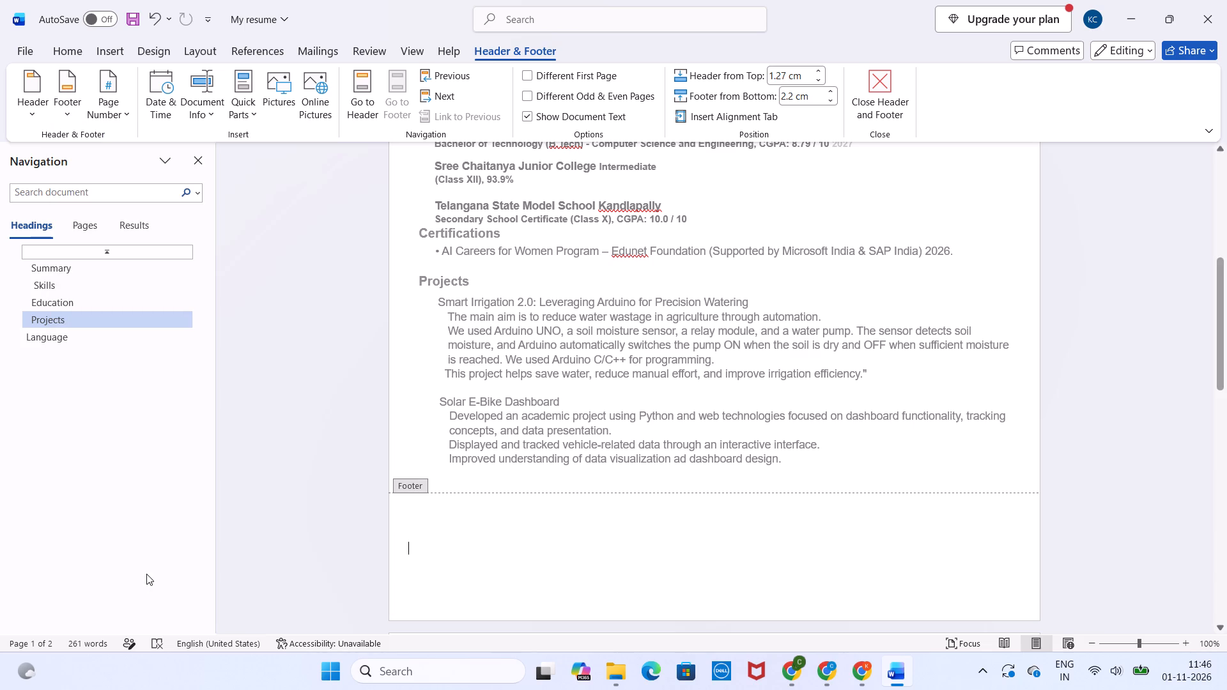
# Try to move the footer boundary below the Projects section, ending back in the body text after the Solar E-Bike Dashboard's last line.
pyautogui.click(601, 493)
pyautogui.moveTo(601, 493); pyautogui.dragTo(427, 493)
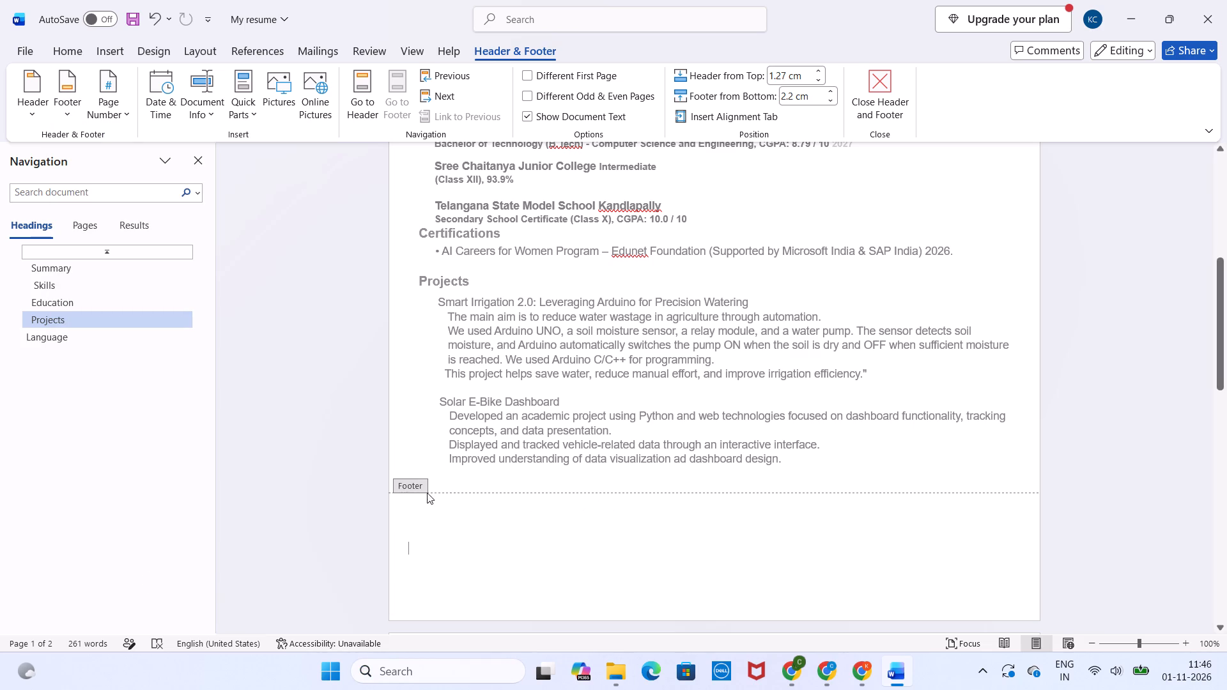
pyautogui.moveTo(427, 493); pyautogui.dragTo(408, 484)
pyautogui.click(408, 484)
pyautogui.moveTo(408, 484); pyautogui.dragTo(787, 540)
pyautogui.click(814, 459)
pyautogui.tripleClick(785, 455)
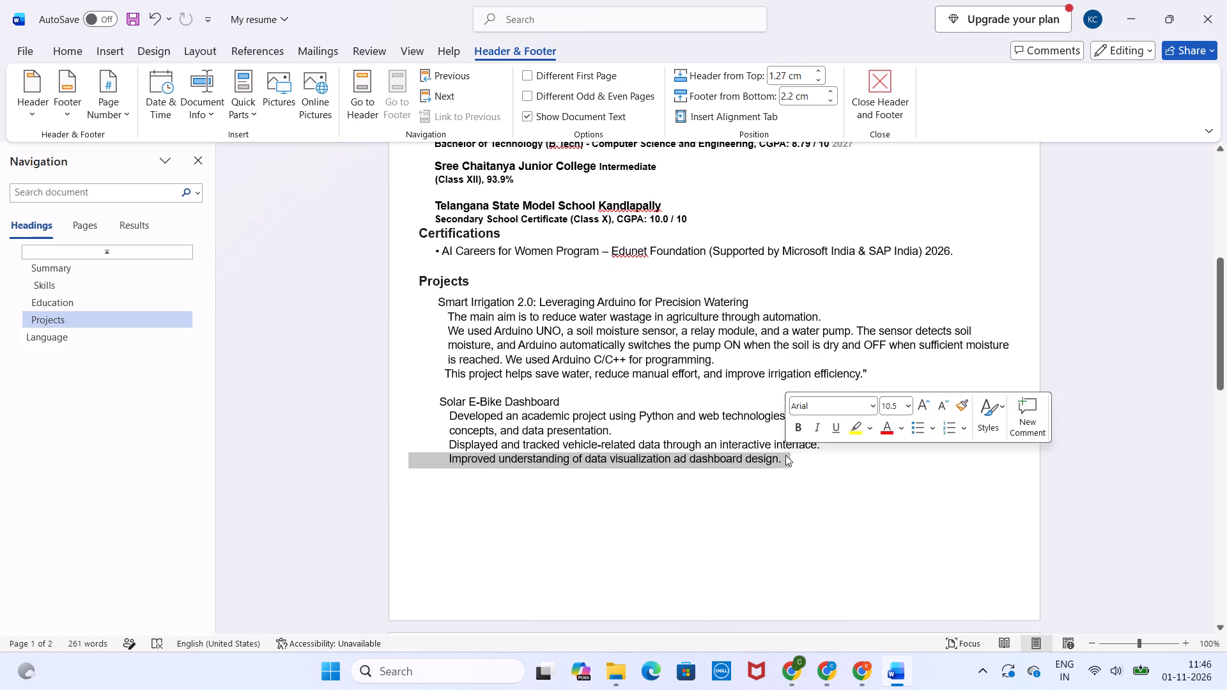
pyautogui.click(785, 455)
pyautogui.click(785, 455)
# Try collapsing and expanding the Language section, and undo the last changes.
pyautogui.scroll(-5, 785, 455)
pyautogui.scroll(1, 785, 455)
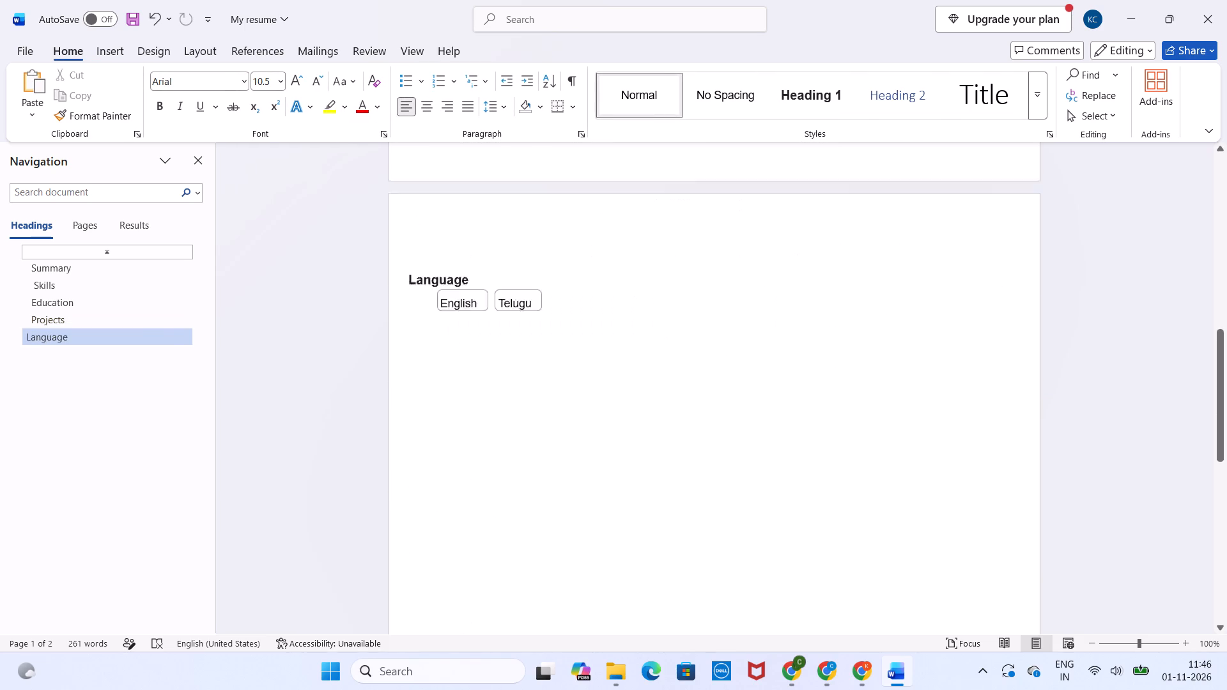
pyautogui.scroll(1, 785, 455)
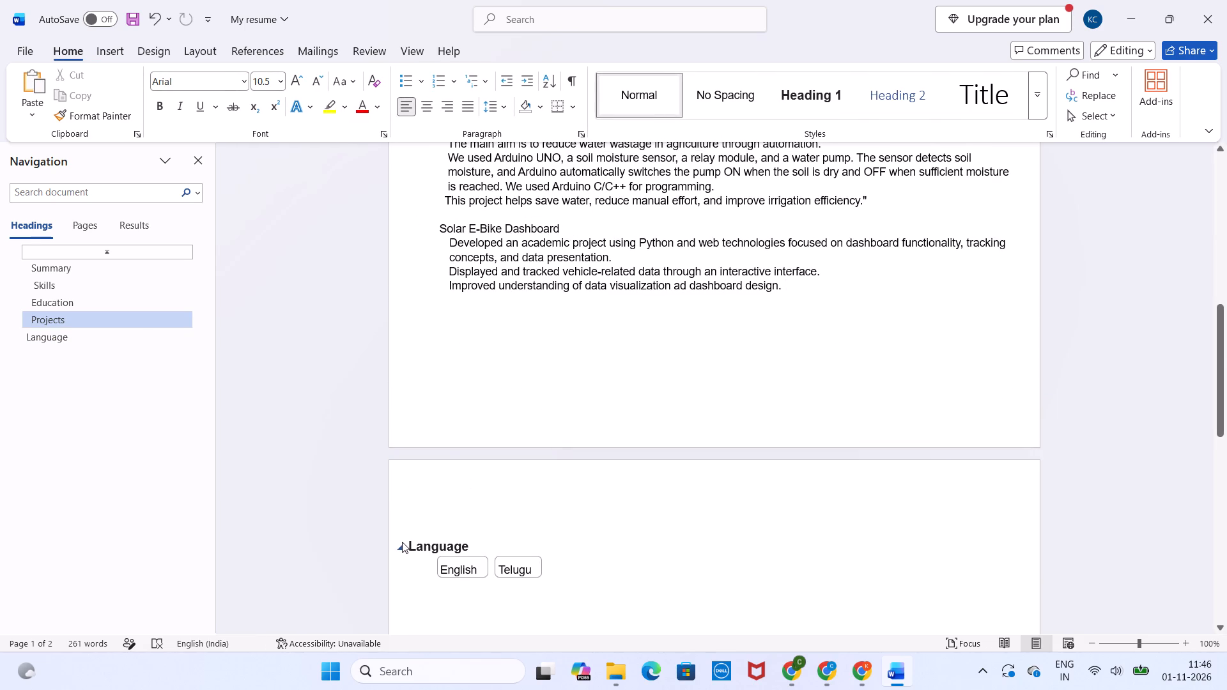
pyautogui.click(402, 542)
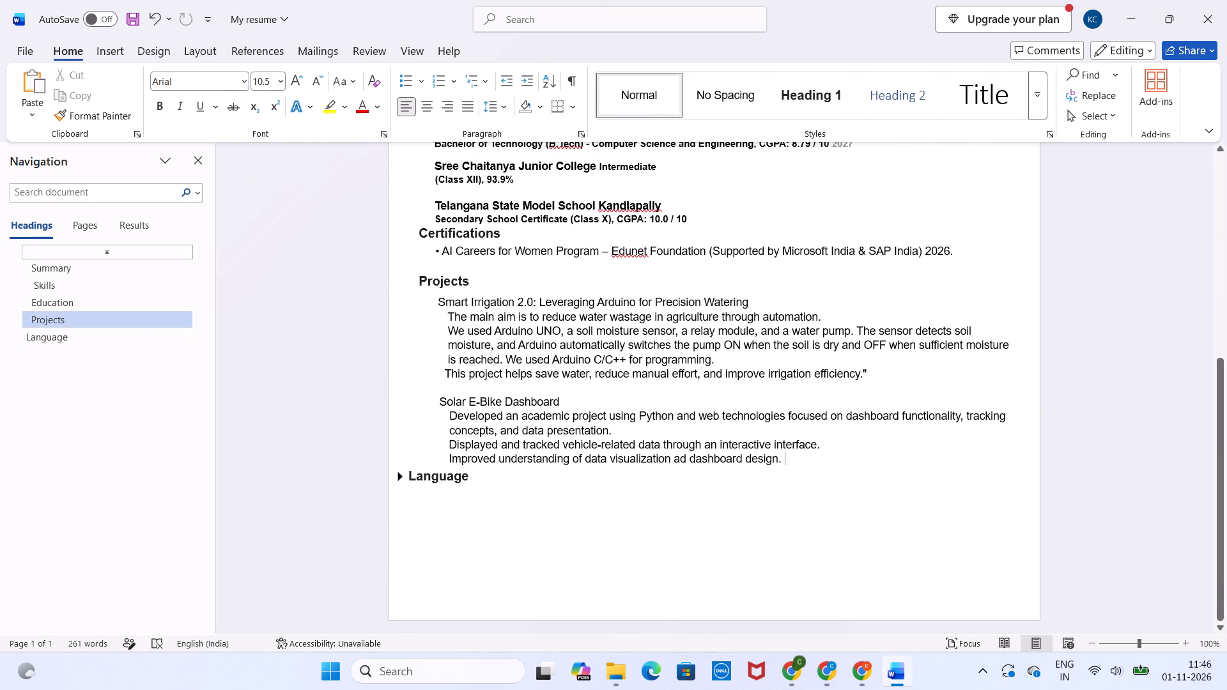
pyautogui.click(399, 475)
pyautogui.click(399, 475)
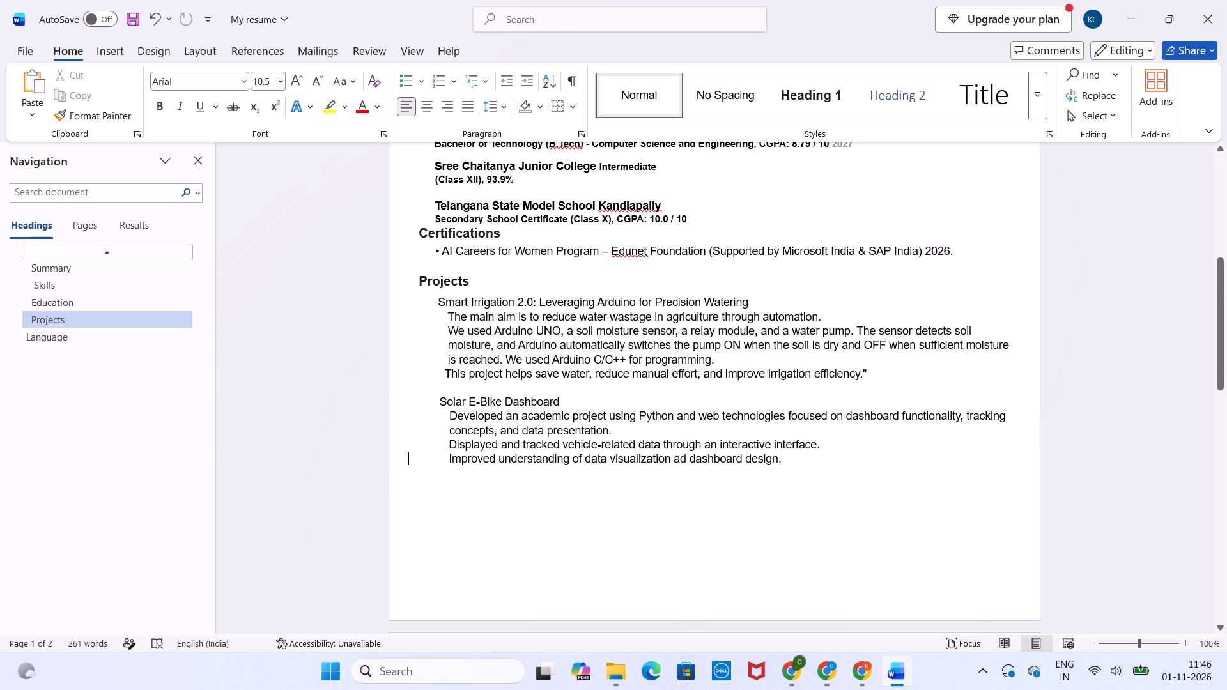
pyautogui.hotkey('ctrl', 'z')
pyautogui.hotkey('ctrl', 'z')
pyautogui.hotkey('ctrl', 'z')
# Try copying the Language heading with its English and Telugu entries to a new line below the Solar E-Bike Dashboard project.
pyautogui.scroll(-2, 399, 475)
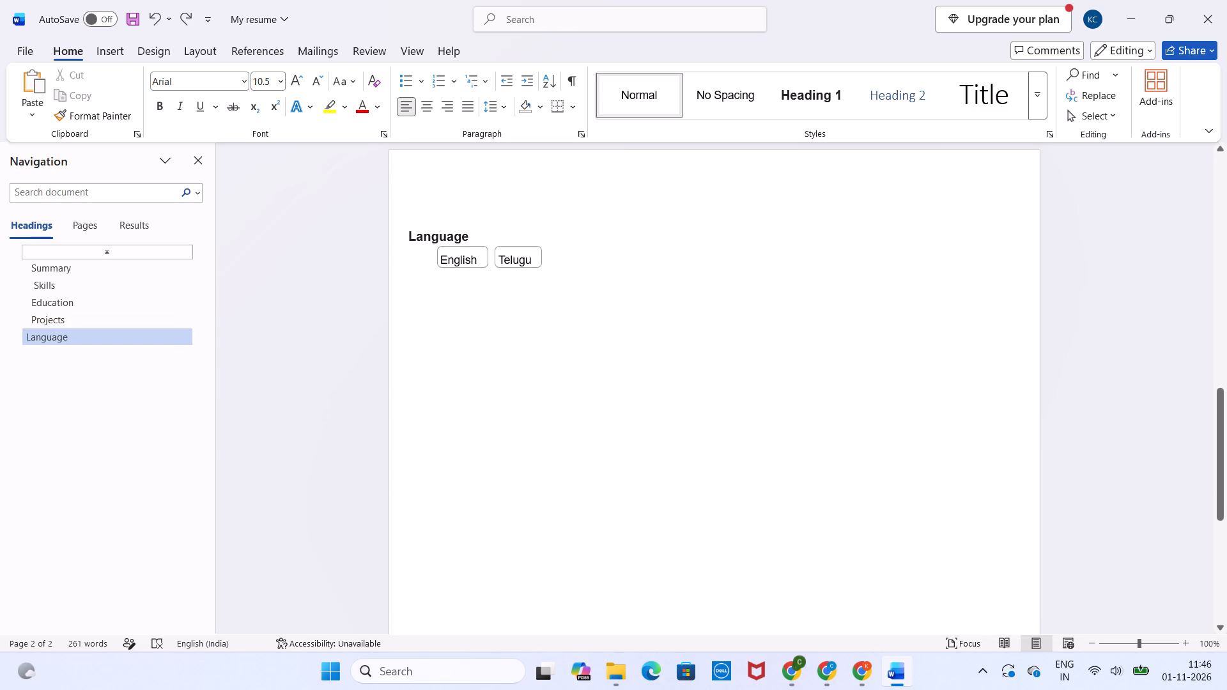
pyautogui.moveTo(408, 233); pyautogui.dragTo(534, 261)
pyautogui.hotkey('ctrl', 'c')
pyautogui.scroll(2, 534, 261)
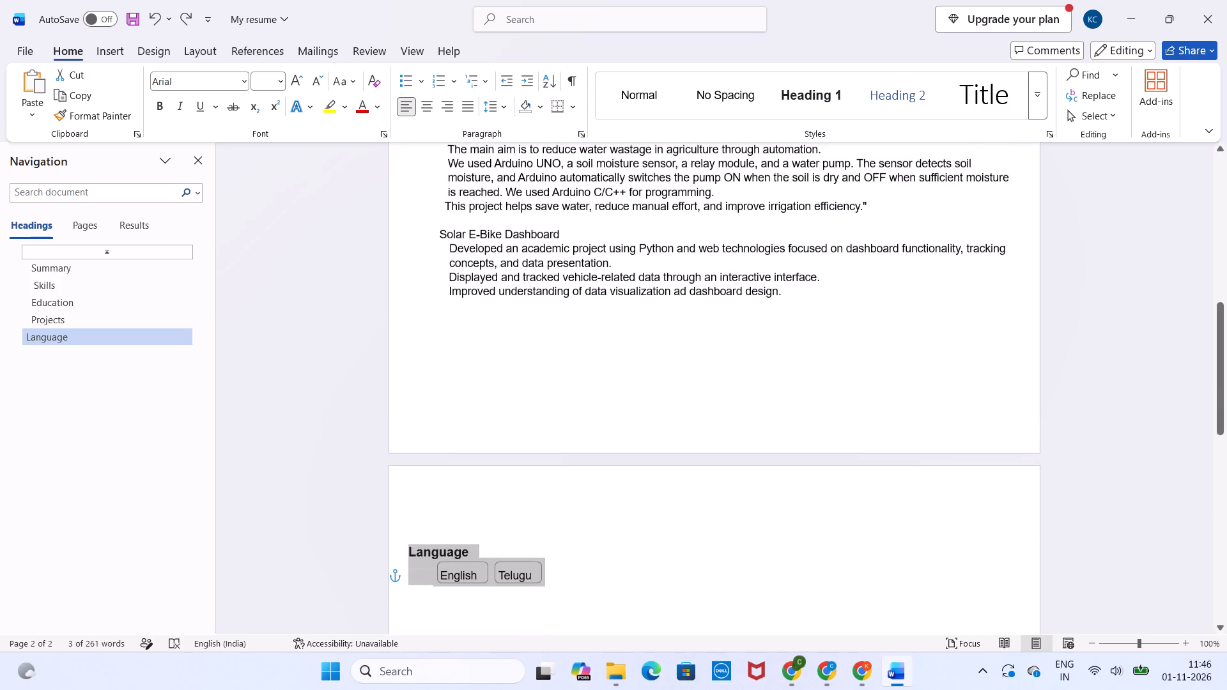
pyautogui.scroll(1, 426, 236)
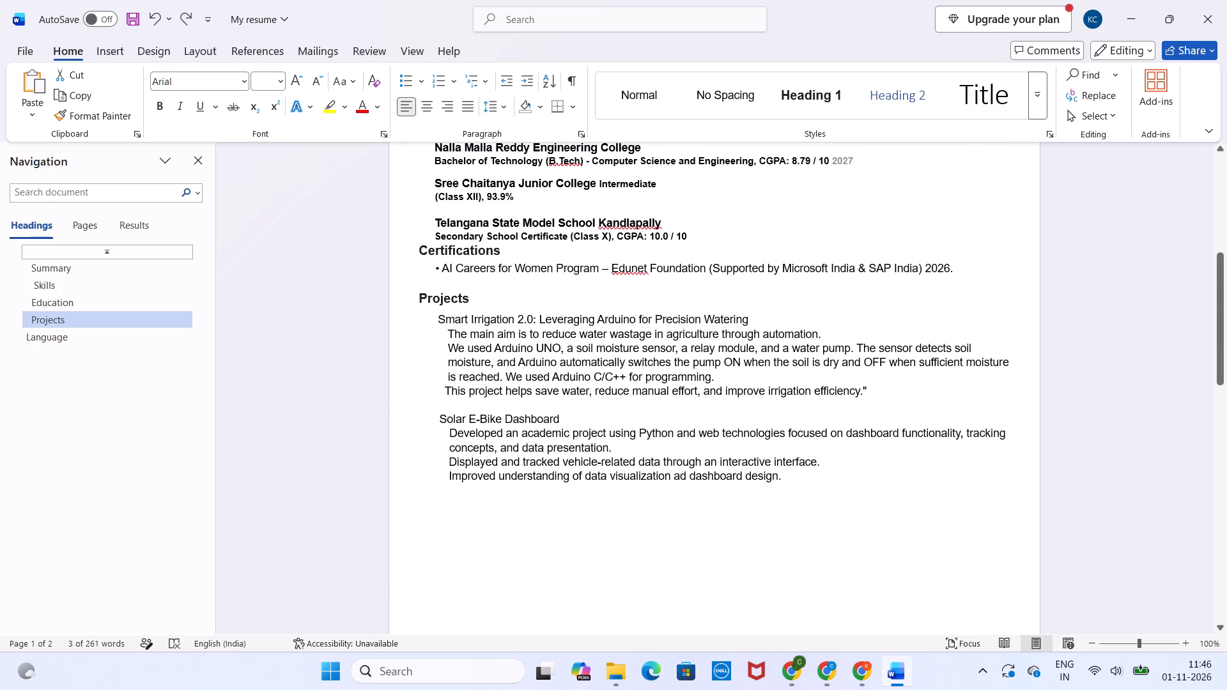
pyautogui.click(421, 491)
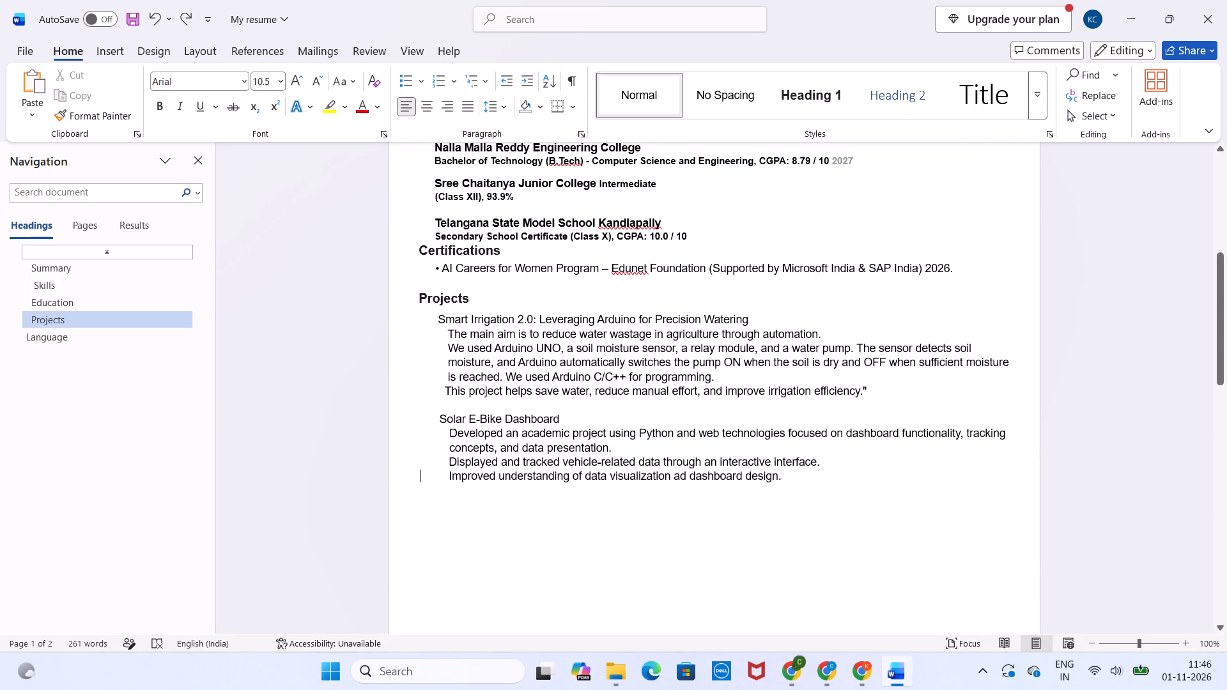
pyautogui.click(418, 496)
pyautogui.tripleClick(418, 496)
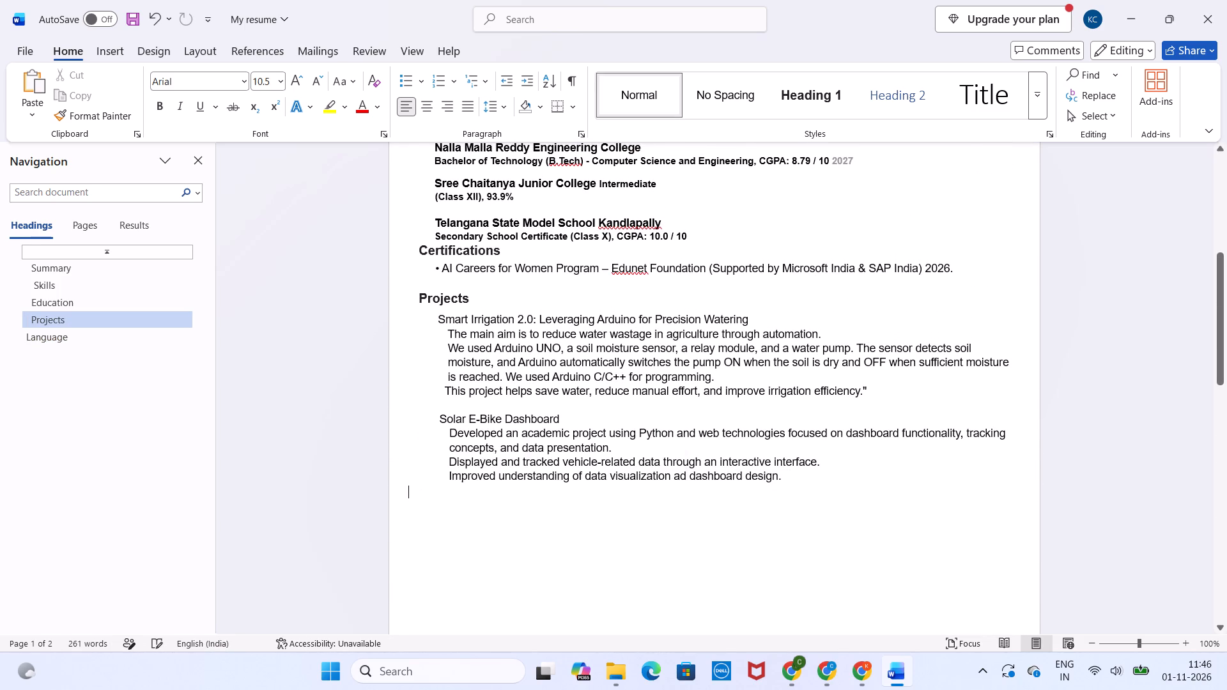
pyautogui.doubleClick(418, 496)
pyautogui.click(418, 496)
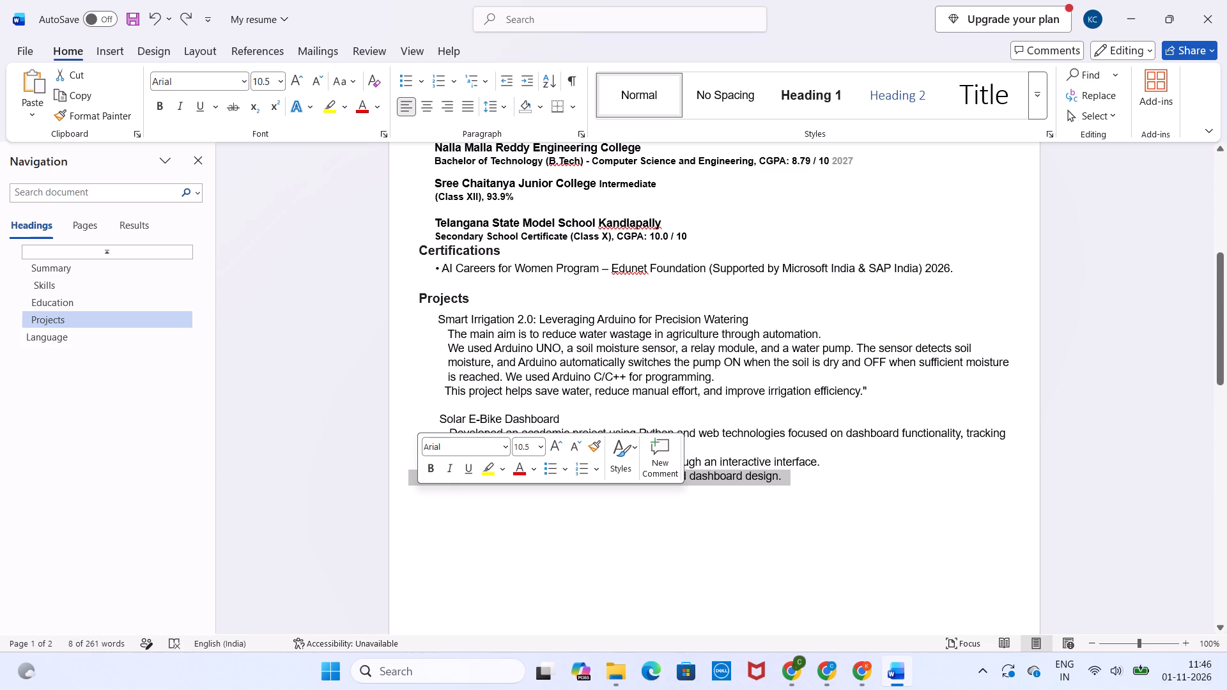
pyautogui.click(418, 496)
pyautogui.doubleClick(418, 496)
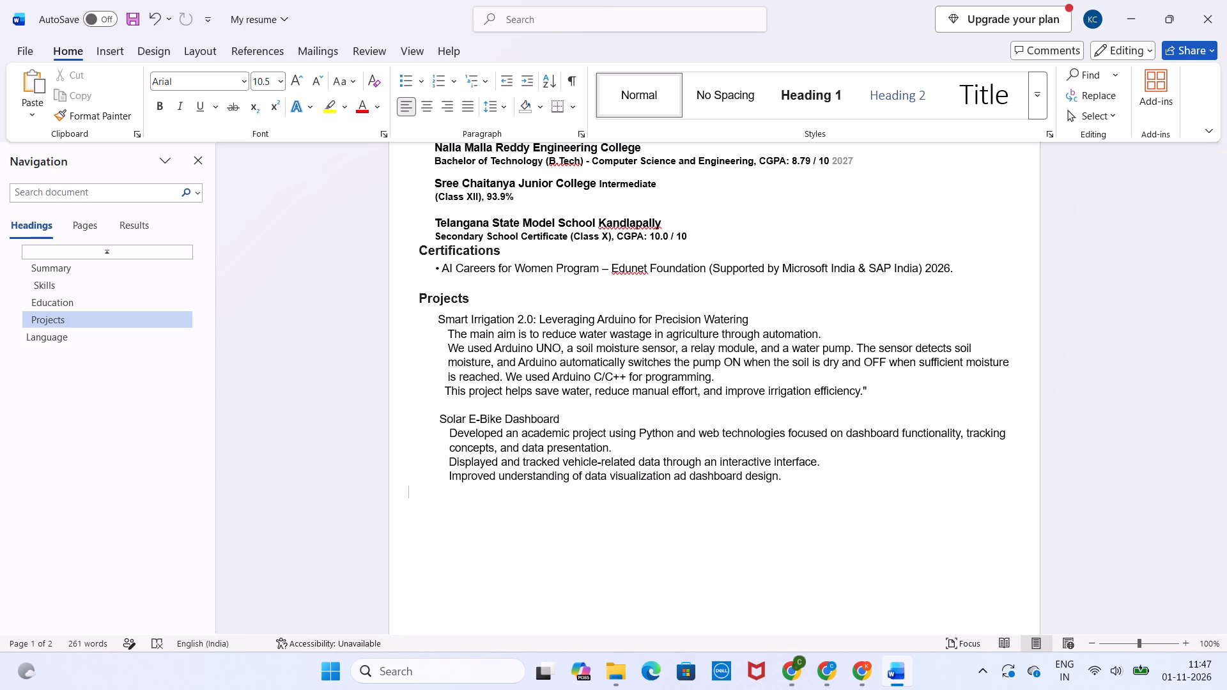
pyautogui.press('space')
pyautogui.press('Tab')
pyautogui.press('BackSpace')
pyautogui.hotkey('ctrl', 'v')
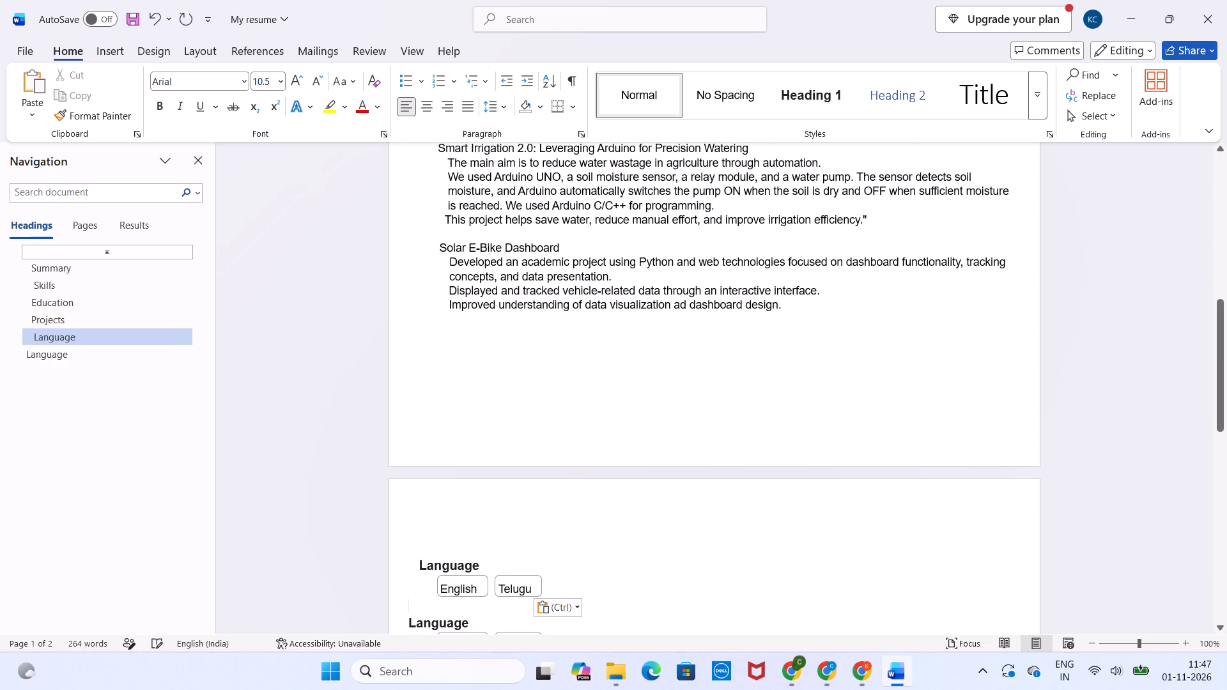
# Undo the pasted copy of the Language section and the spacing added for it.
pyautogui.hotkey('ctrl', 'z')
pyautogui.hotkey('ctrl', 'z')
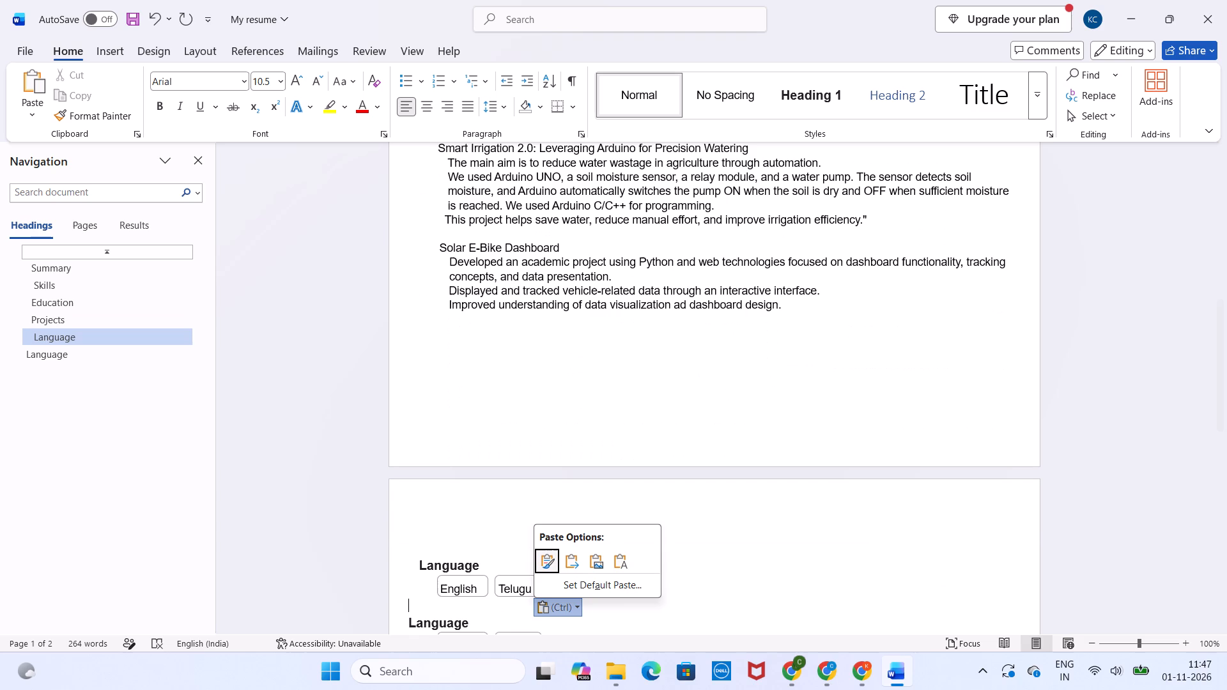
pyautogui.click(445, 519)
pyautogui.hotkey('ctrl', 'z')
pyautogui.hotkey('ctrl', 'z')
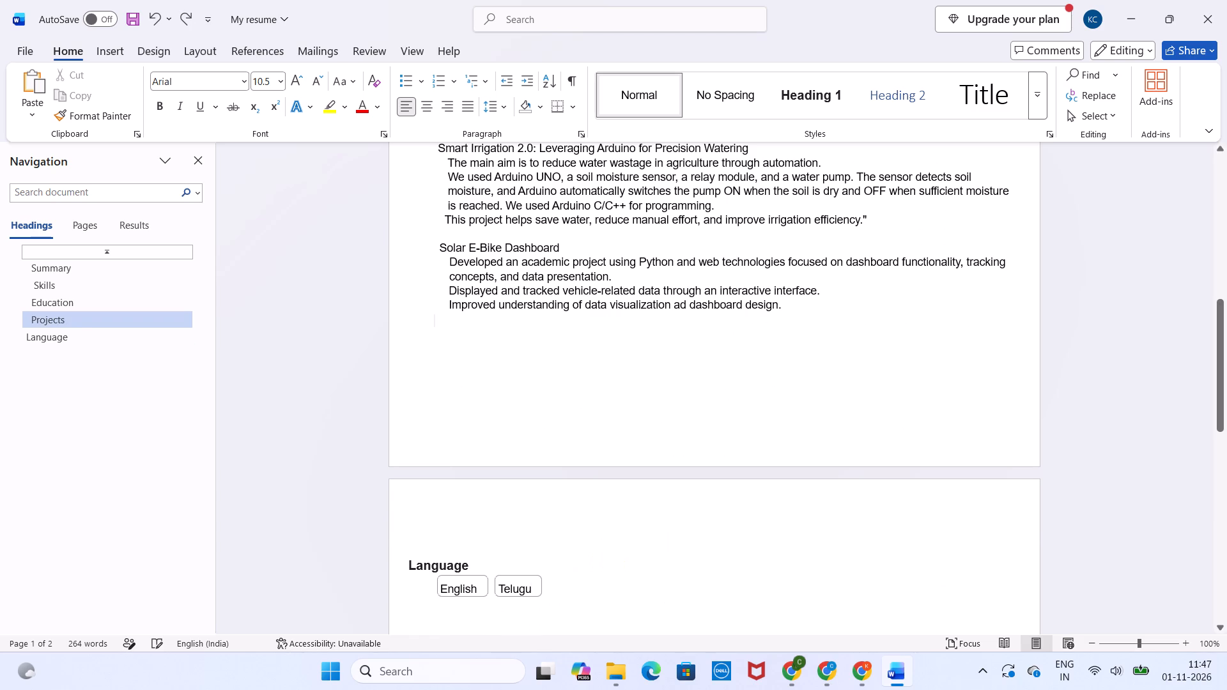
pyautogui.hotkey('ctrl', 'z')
# Indent the Language heading on page 2 by two spaces to align it with the other section headings.
pyautogui.scroll(-1, 445, 519)
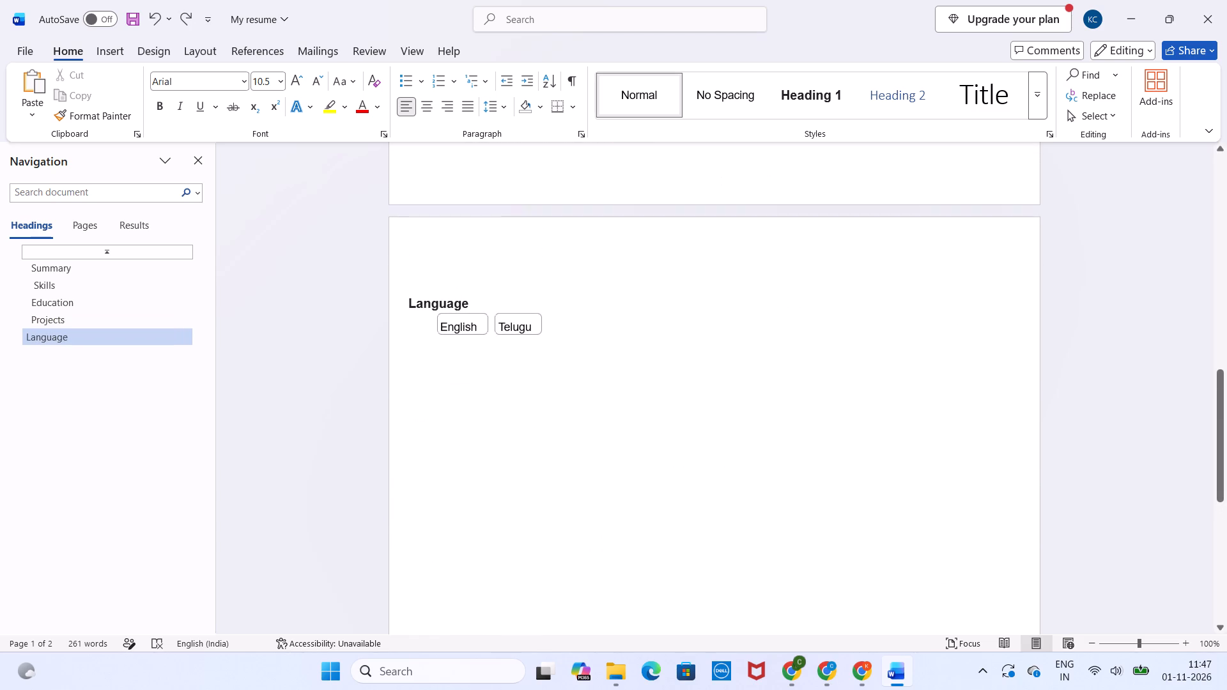
pyautogui.click(401, 298)
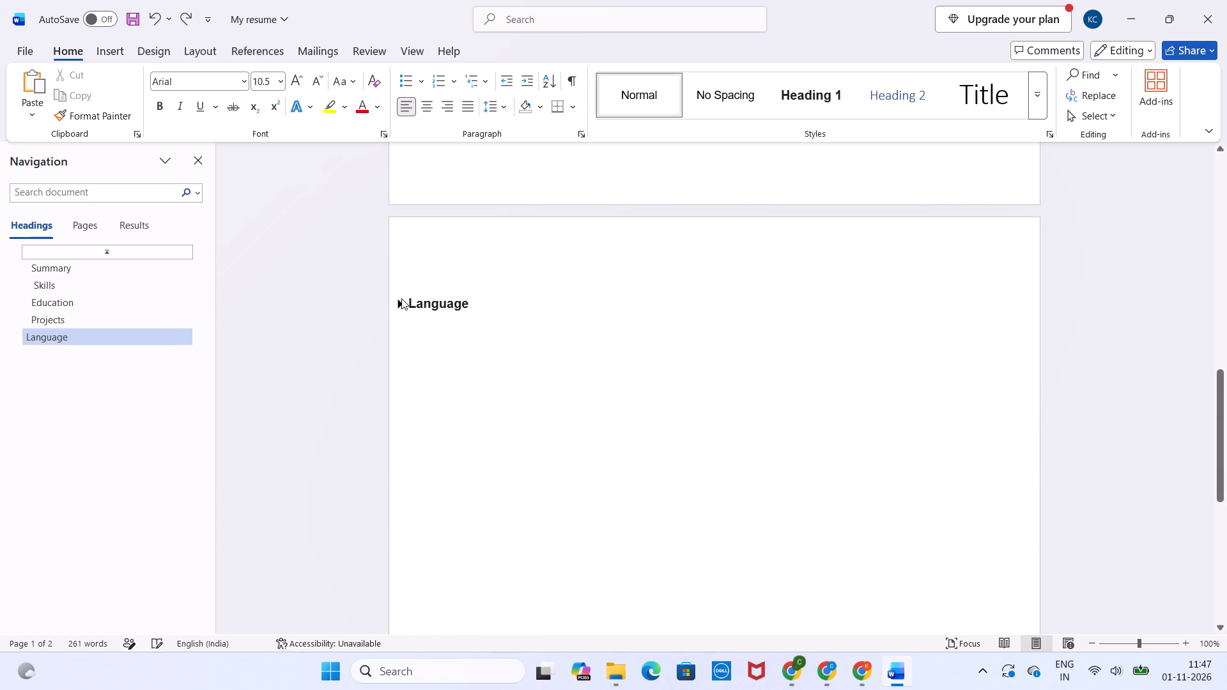
pyautogui.click(401, 298)
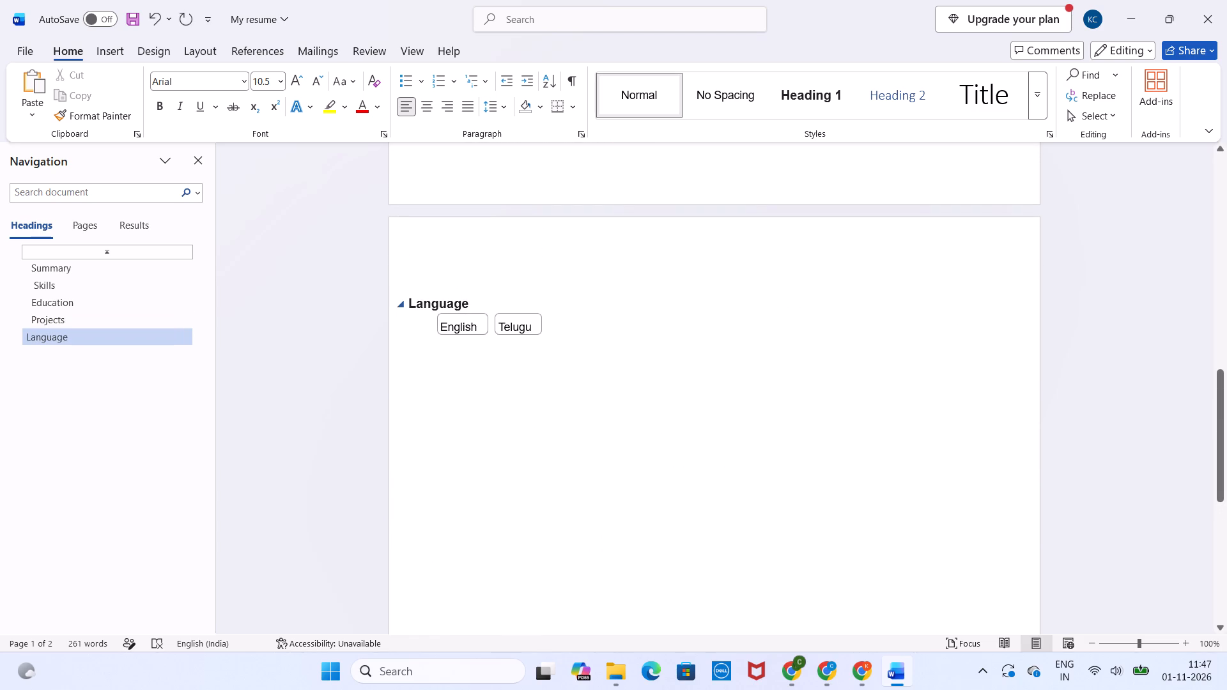
pyautogui.click(407, 303)
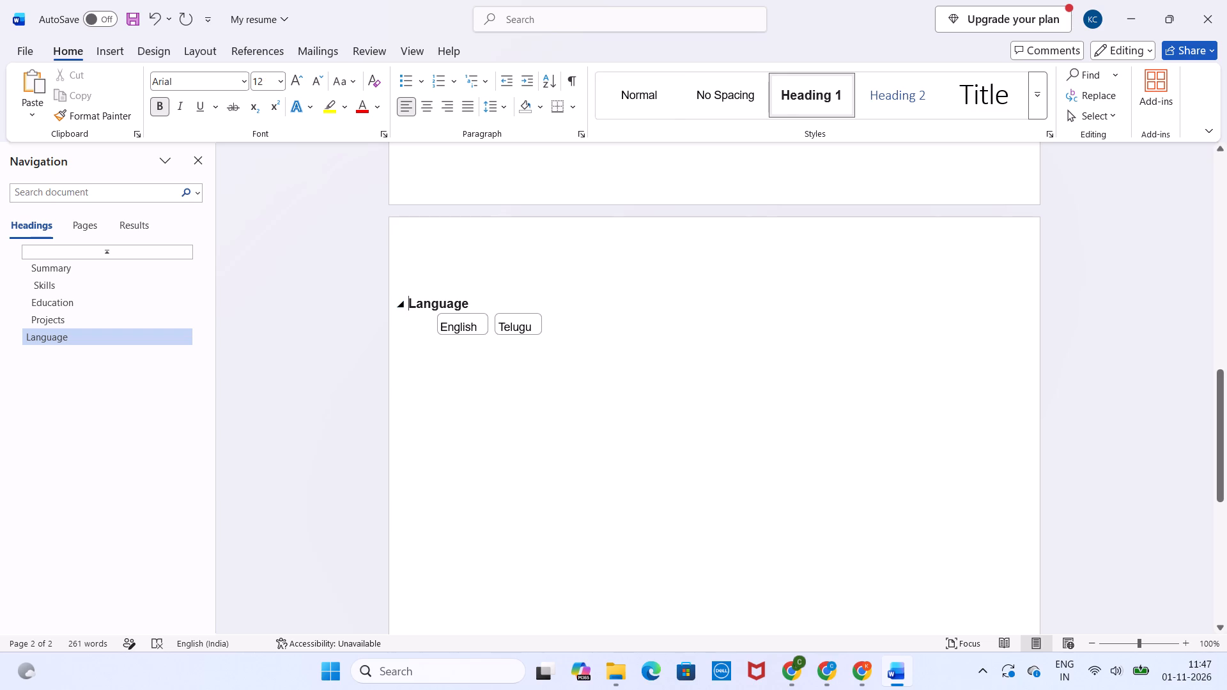
pyautogui.press('space')
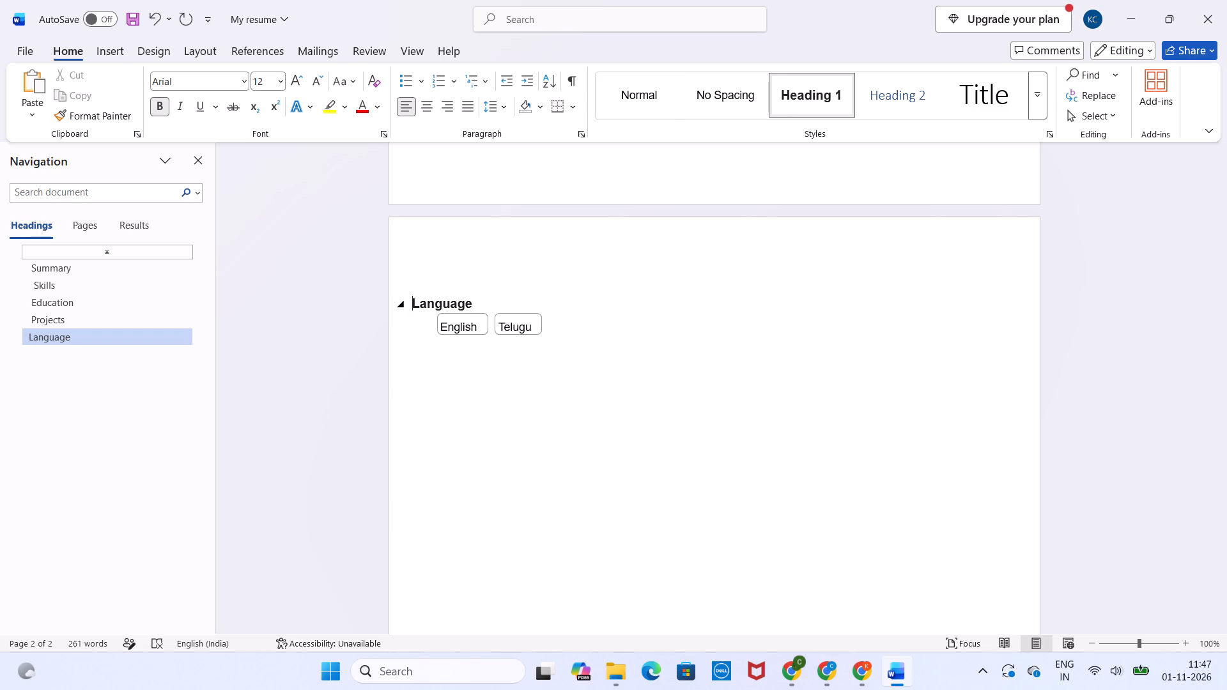
pyautogui.click(413, 300)
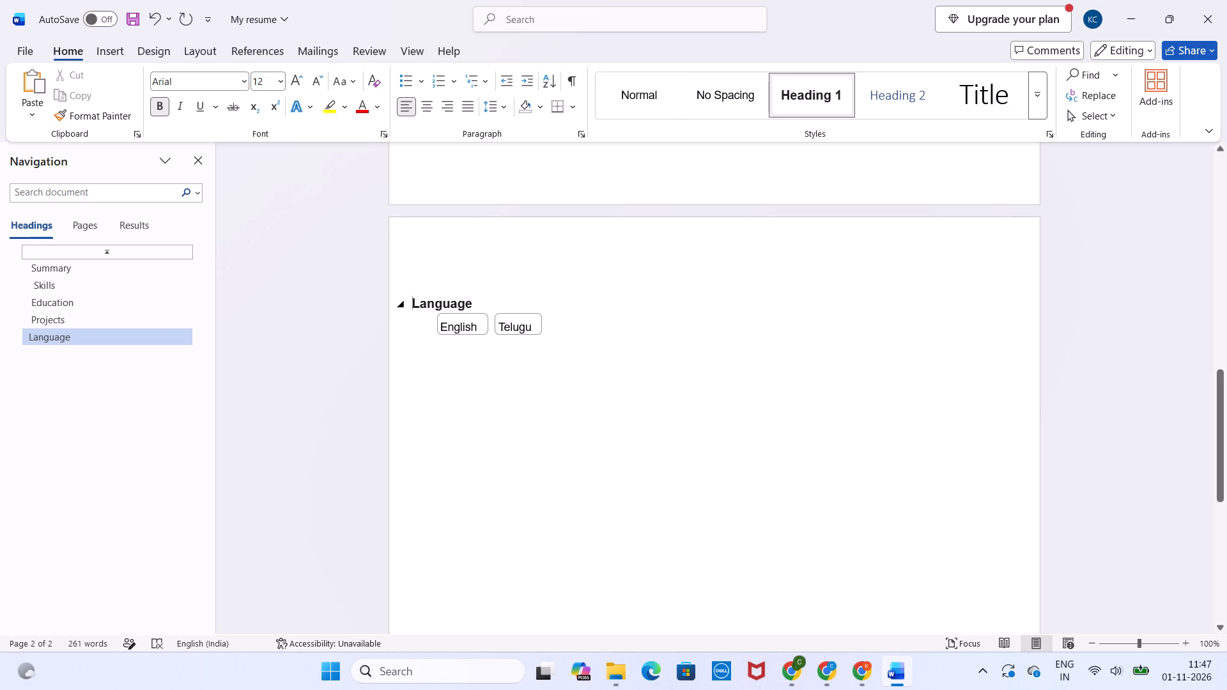
pyautogui.press('space')
# Open the footer area below the Projects section and set the footer's distance from the bottom to 0.6 cm.
pyautogui.scroll(2, 413, 300)
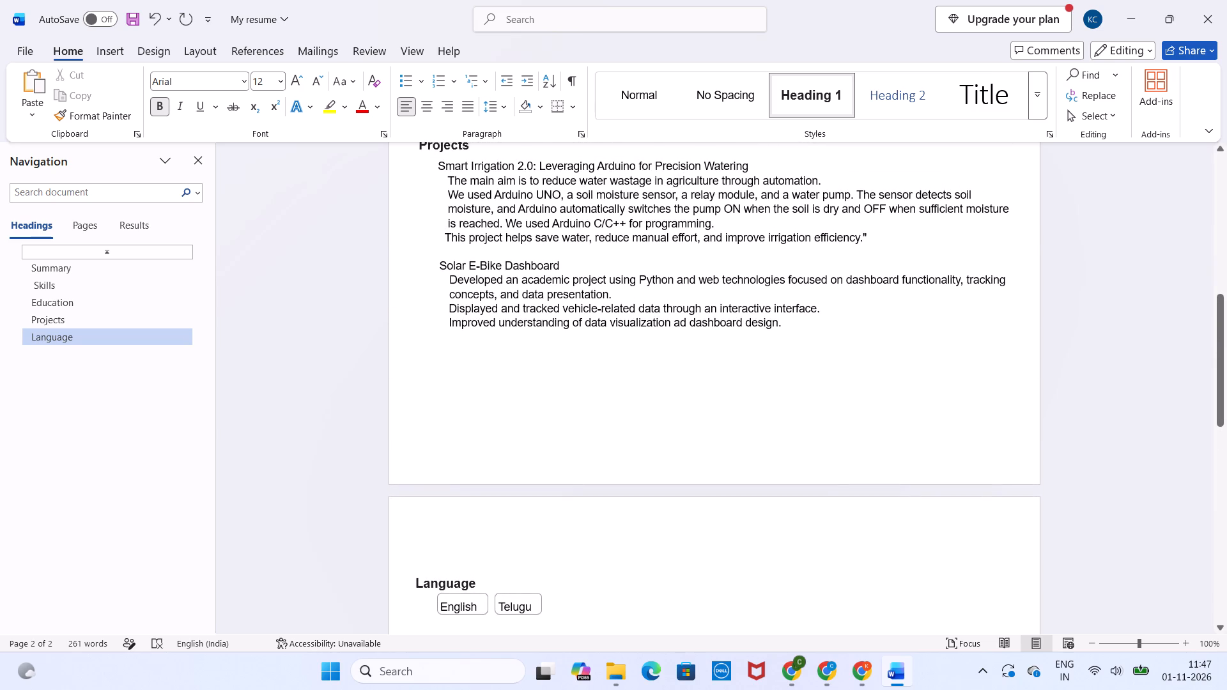
pyautogui.doubleClick(463, 351)
pyautogui.click(459, 364)
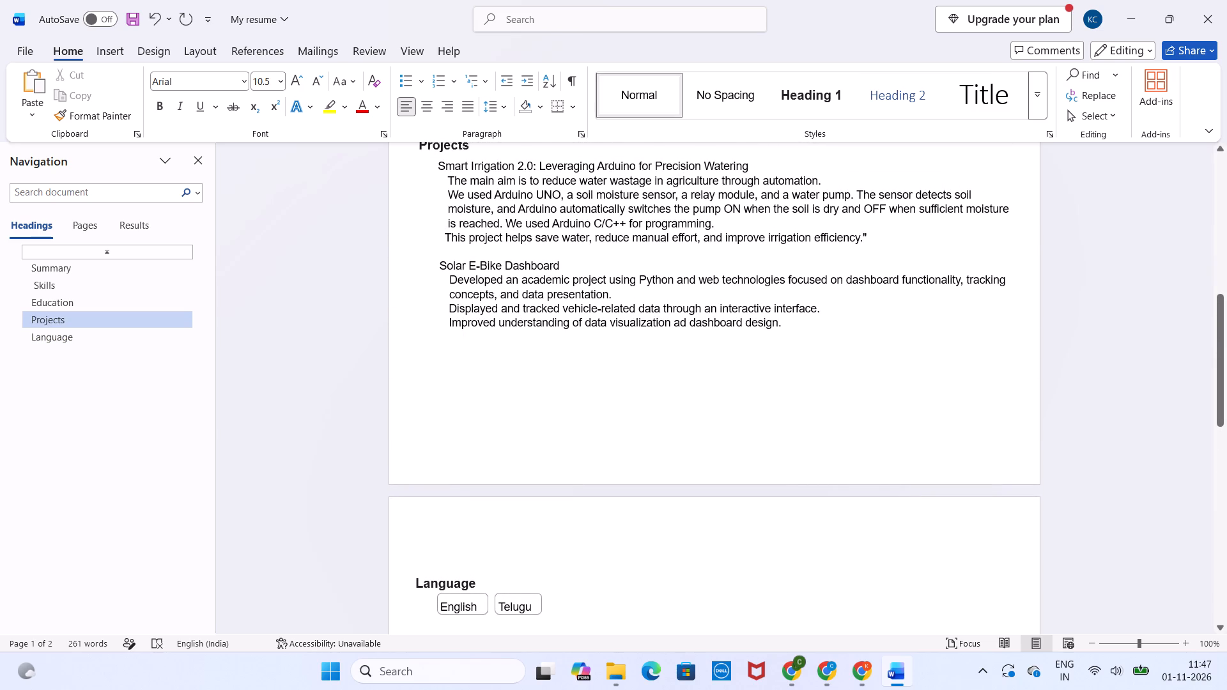
pyautogui.tripleClick(459, 364)
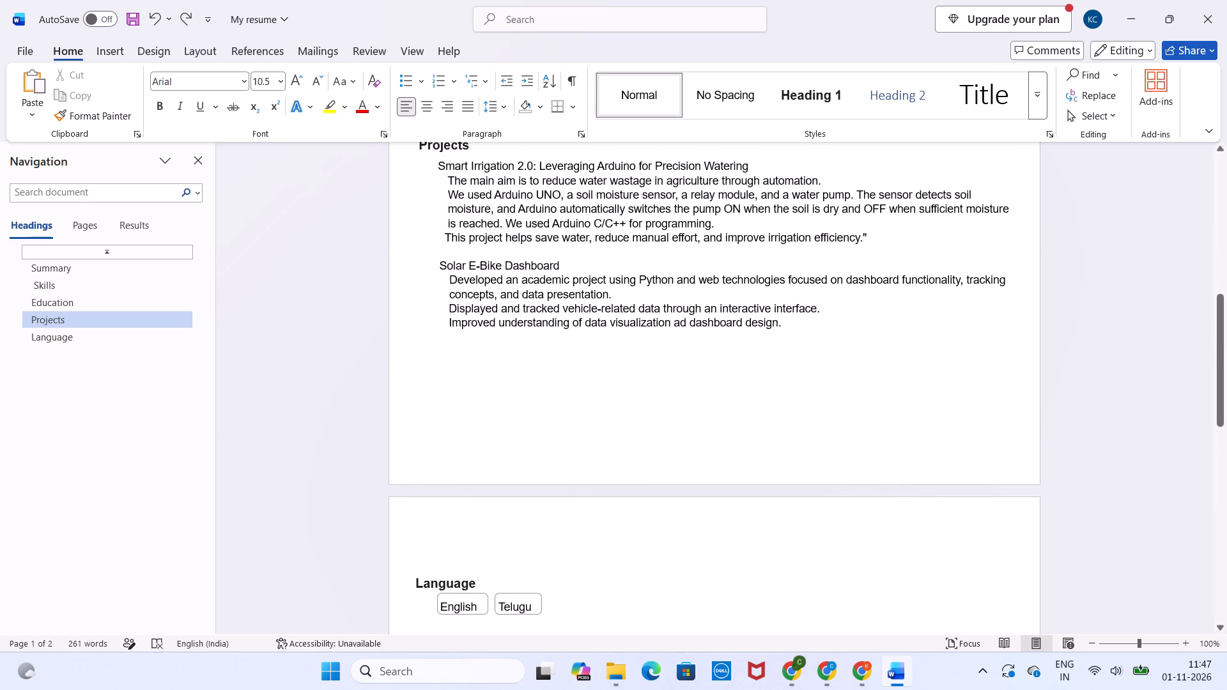
pyautogui.doubleClick(432, 358)
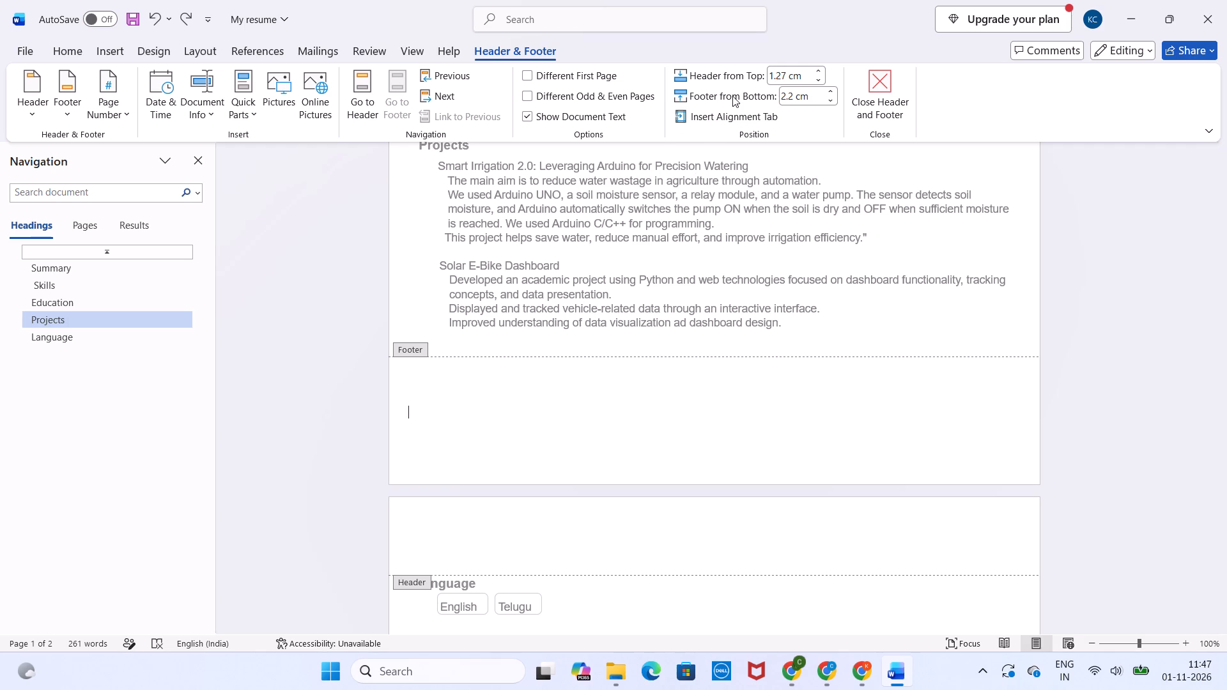
pyautogui.click(834, 93)
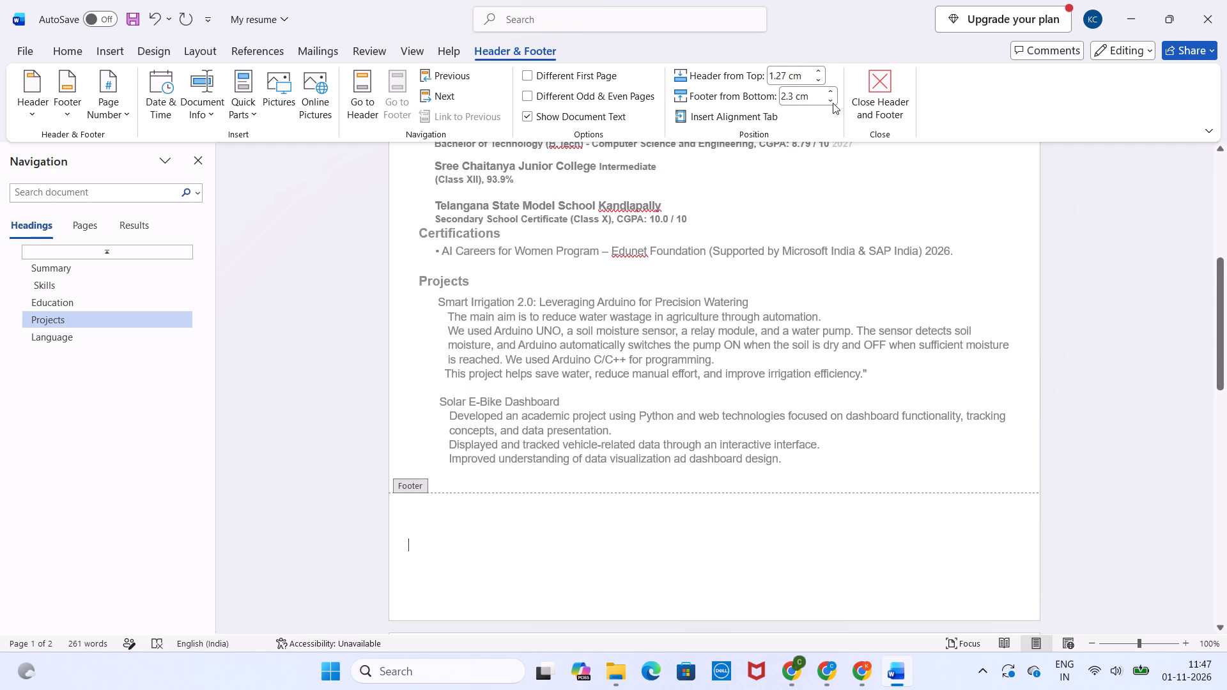
pyautogui.tripleClick(833, 103)
pyautogui.tripleClick(833, 103)
pyautogui.tripleClick(833, 103)
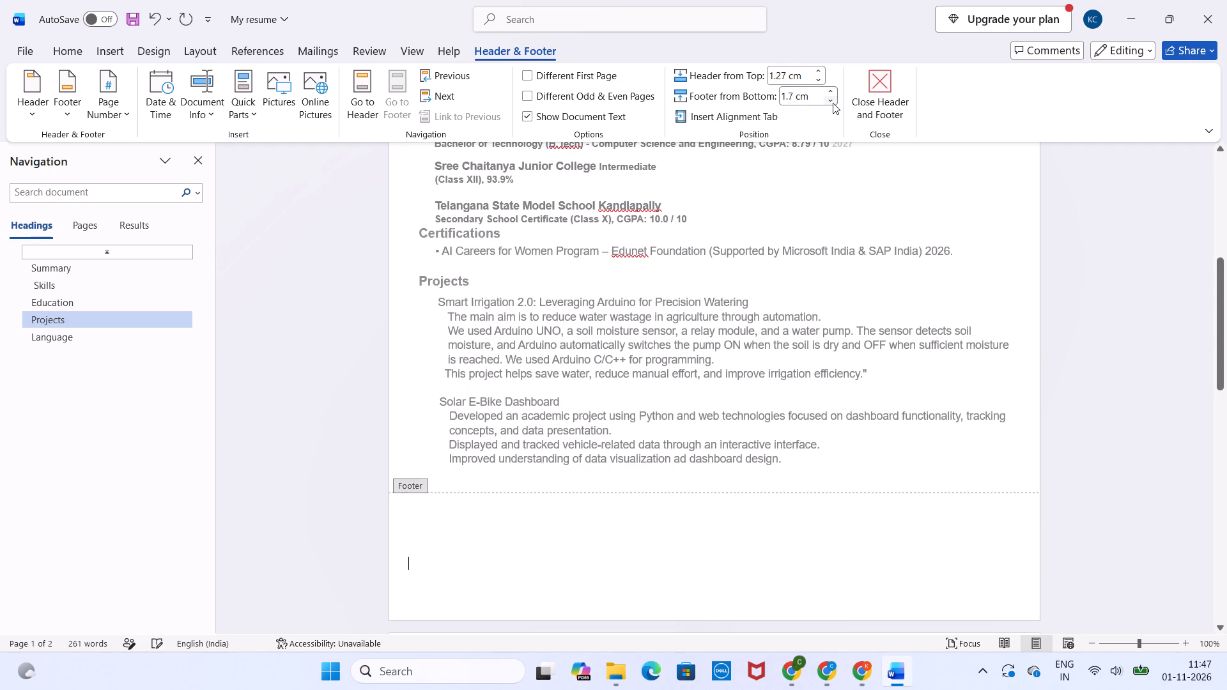
pyautogui.tripleClick(833, 103)
pyautogui.tripleClick(833, 103)
pyautogui.tripleClick(833, 103)
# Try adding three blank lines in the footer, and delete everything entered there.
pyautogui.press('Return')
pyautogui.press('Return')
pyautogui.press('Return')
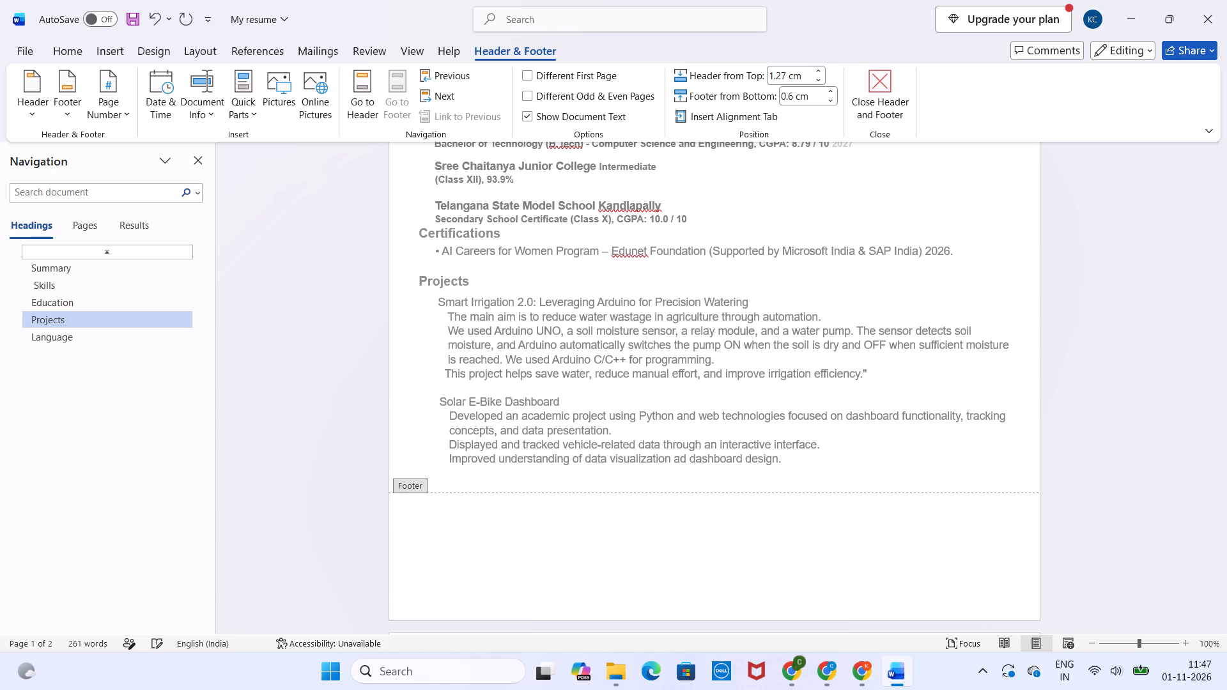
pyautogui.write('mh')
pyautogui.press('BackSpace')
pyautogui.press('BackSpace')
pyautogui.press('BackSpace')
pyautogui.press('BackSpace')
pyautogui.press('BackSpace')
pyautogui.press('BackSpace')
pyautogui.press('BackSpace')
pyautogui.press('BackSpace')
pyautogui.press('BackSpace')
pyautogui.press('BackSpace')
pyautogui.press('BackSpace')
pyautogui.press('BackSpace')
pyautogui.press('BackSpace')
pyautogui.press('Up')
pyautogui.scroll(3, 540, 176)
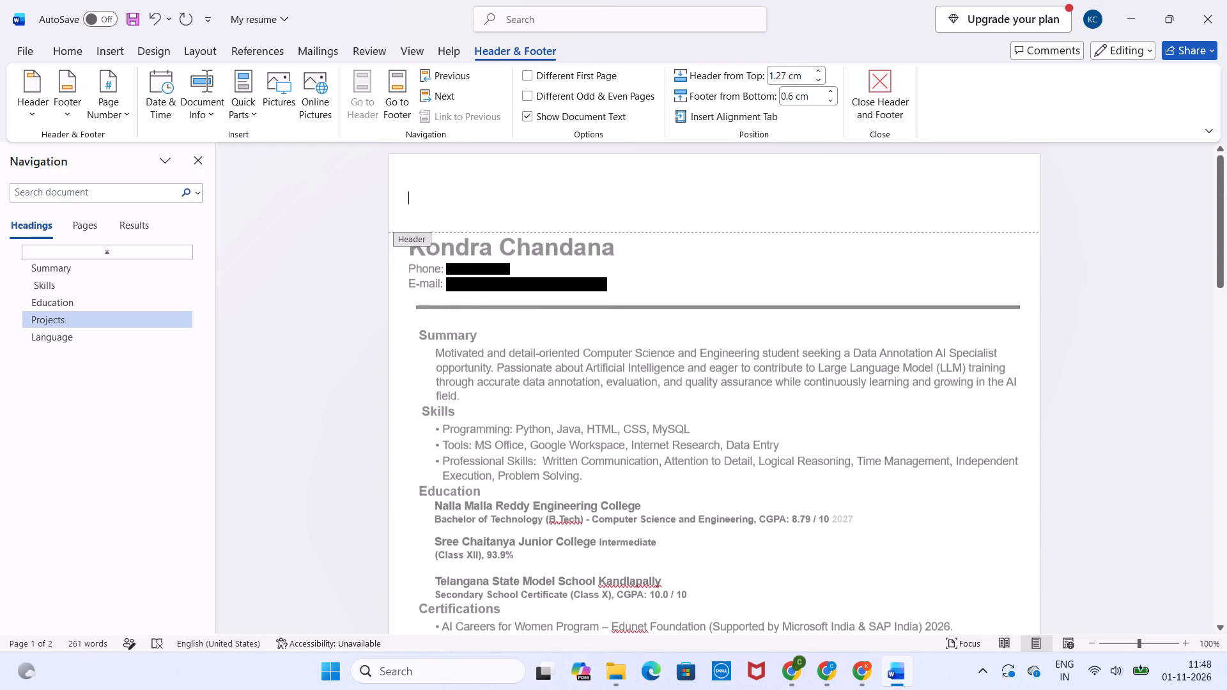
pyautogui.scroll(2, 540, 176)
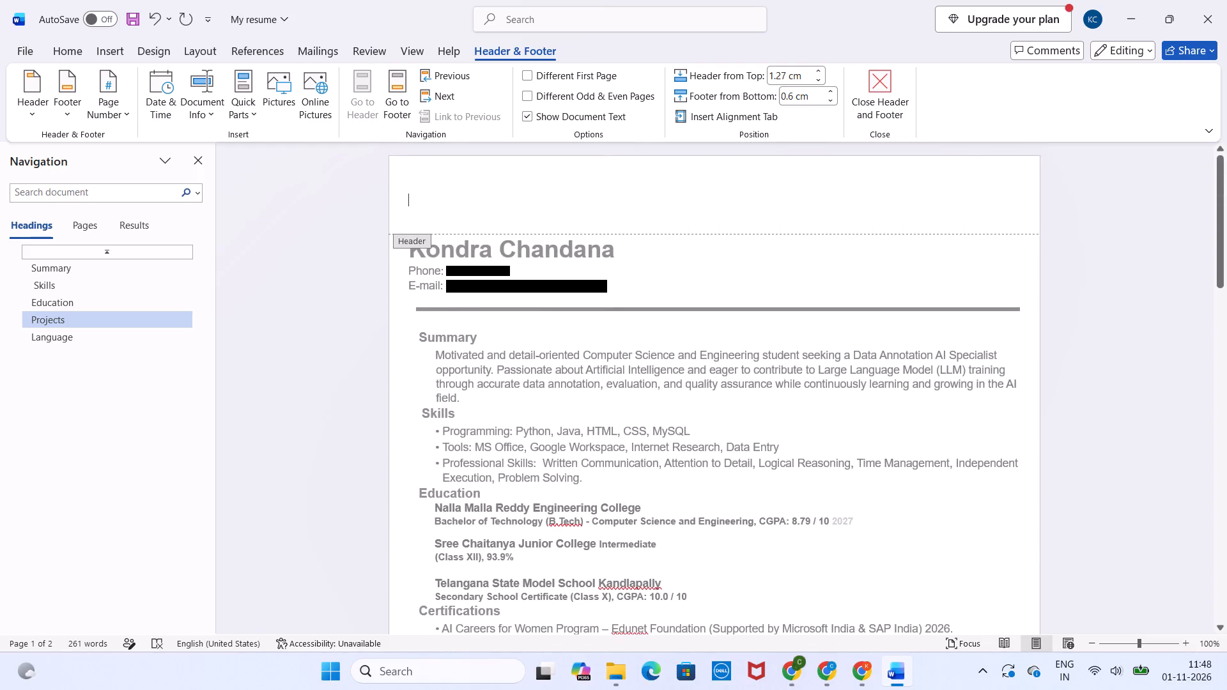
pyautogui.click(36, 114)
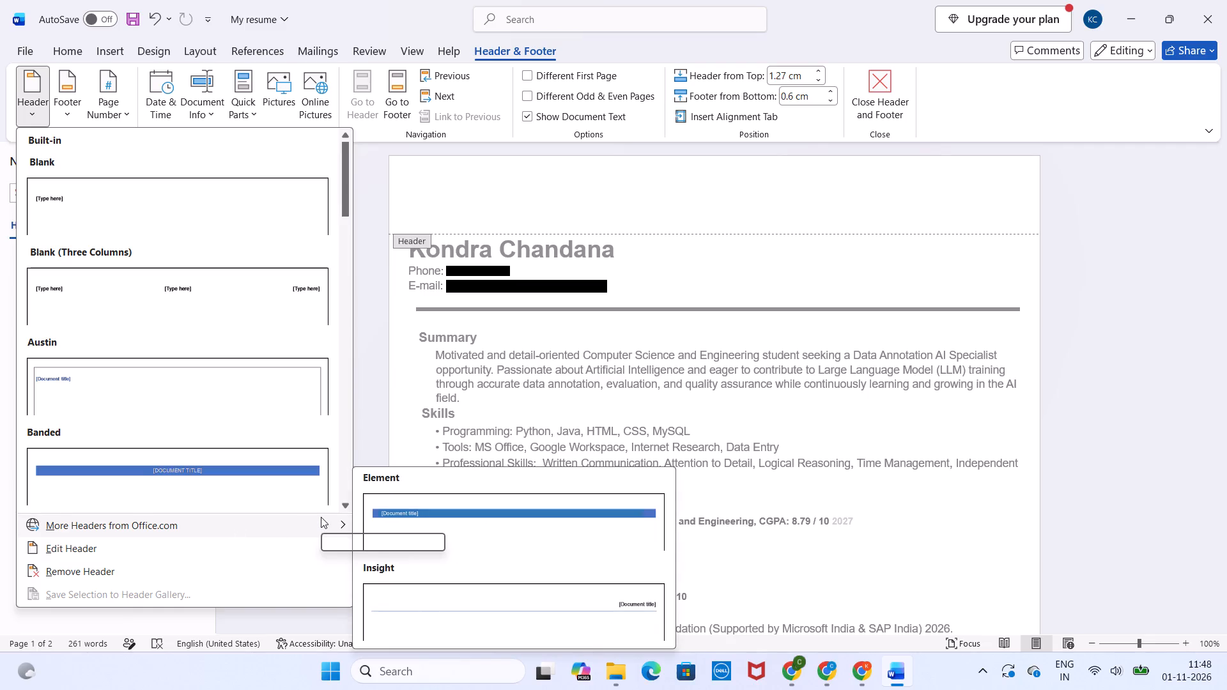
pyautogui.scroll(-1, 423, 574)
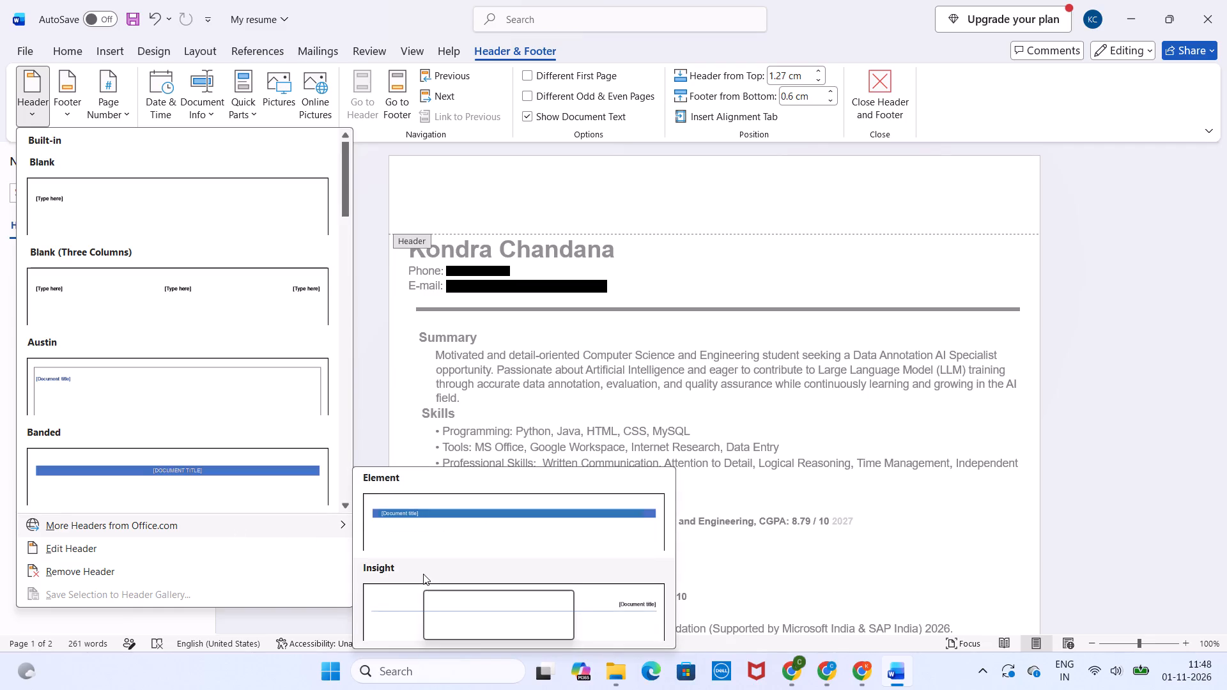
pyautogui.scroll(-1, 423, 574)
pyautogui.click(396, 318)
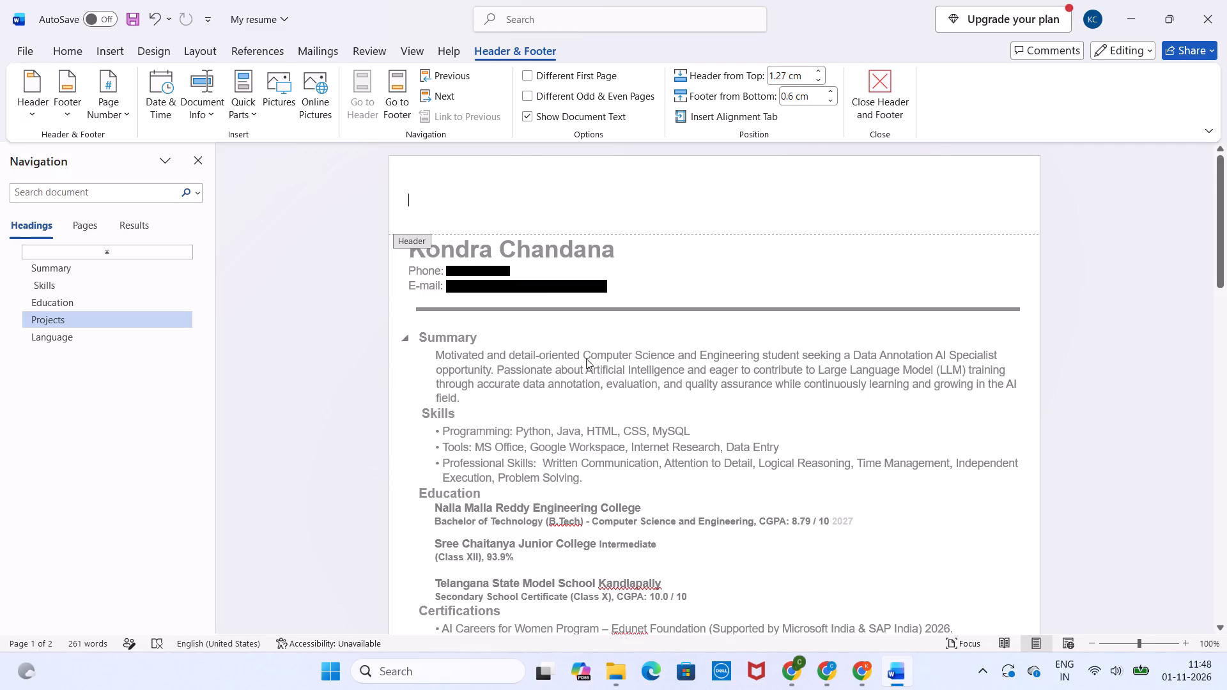
# Open the page 1 footer below the Projects section for editing.
pyautogui.scroll(-5, 598, 359)
pyautogui.scroll(1, 598, 359)
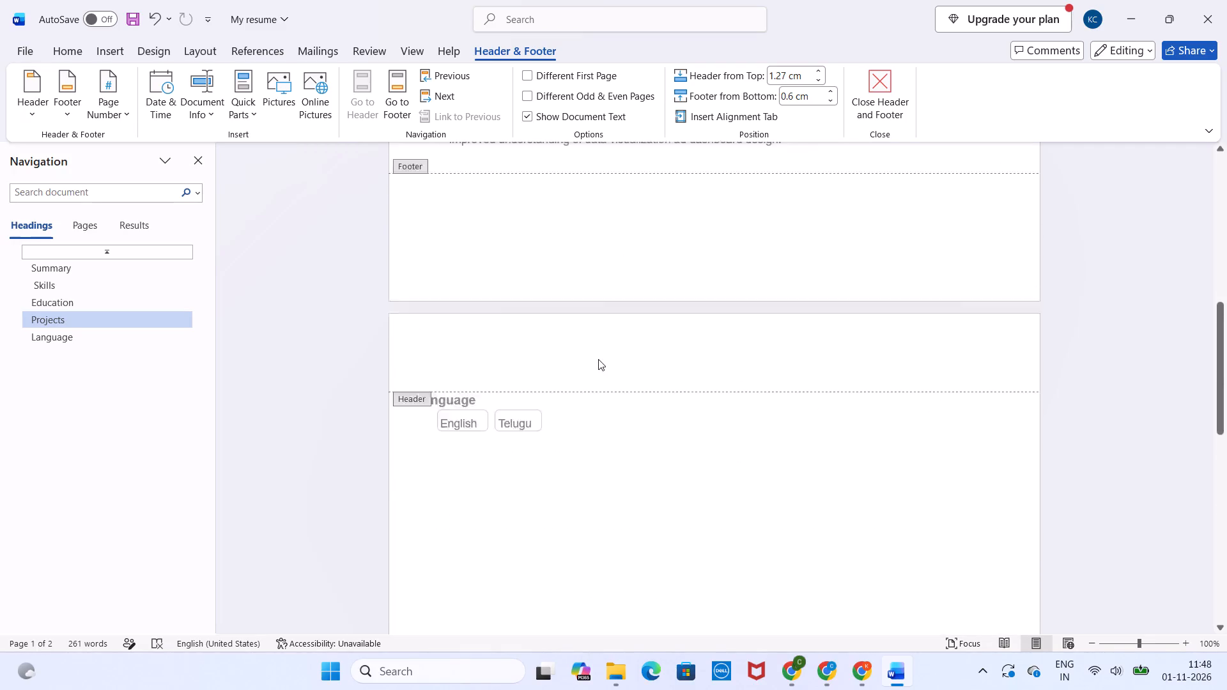
pyautogui.scroll(2, 598, 359)
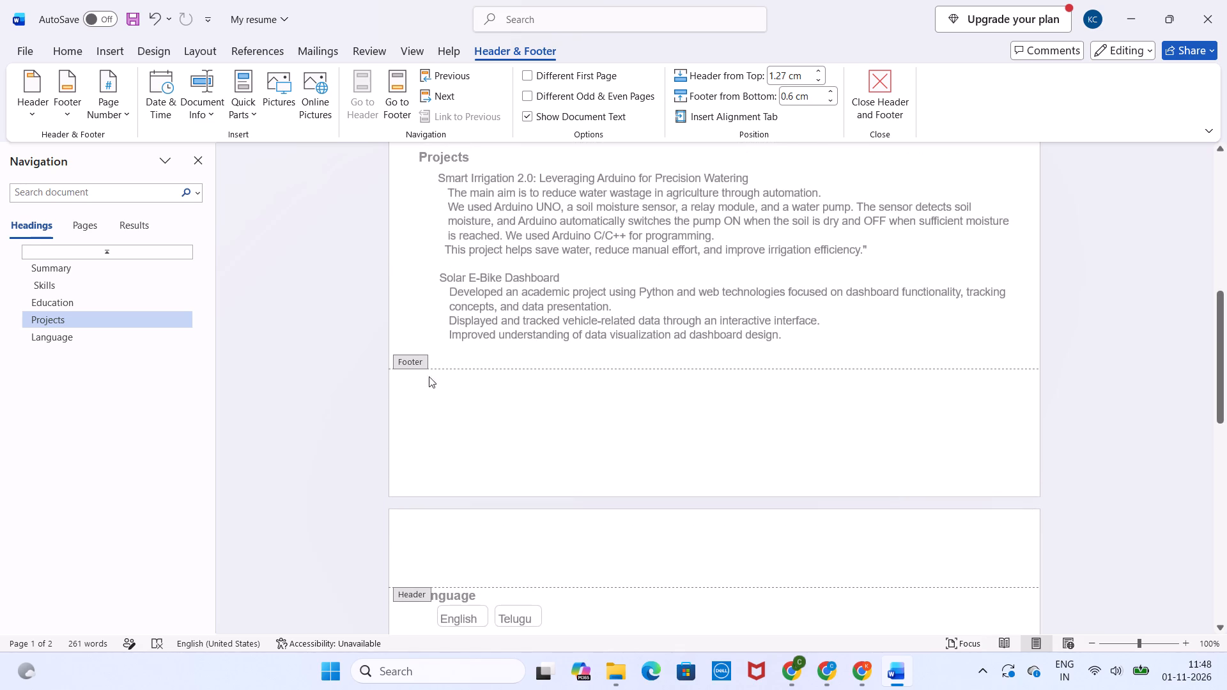
pyautogui.click(410, 364)
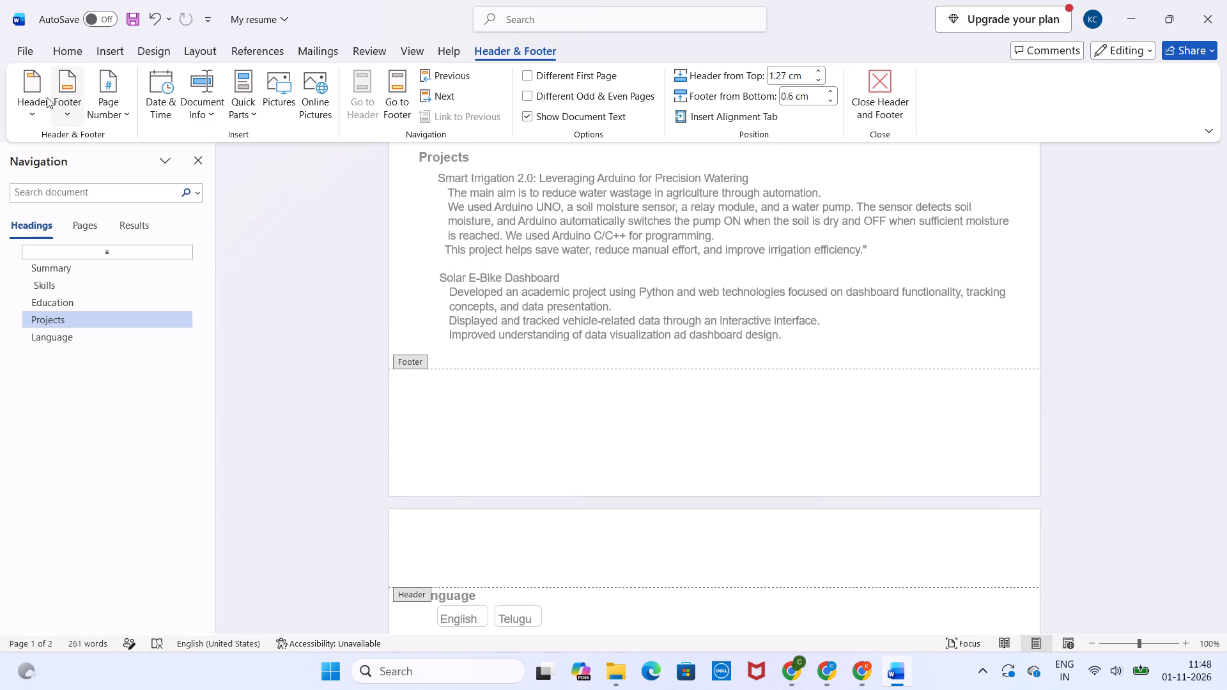
pyautogui.click(70, 116)
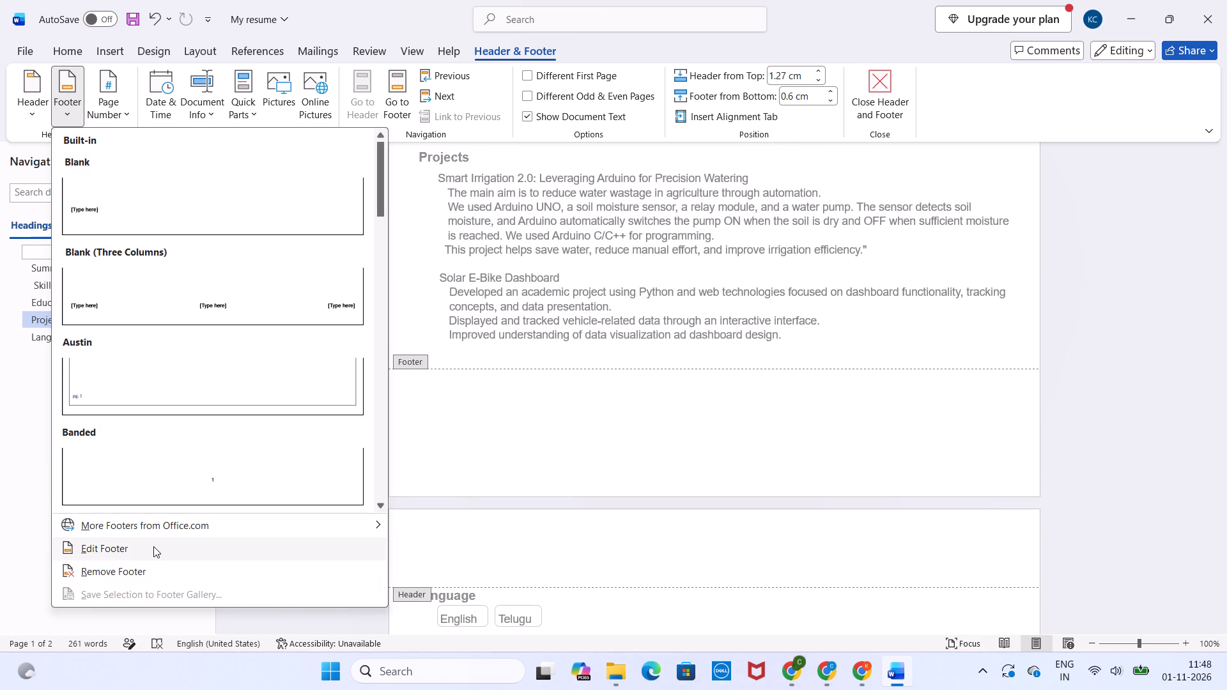
pyautogui.click(153, 546)
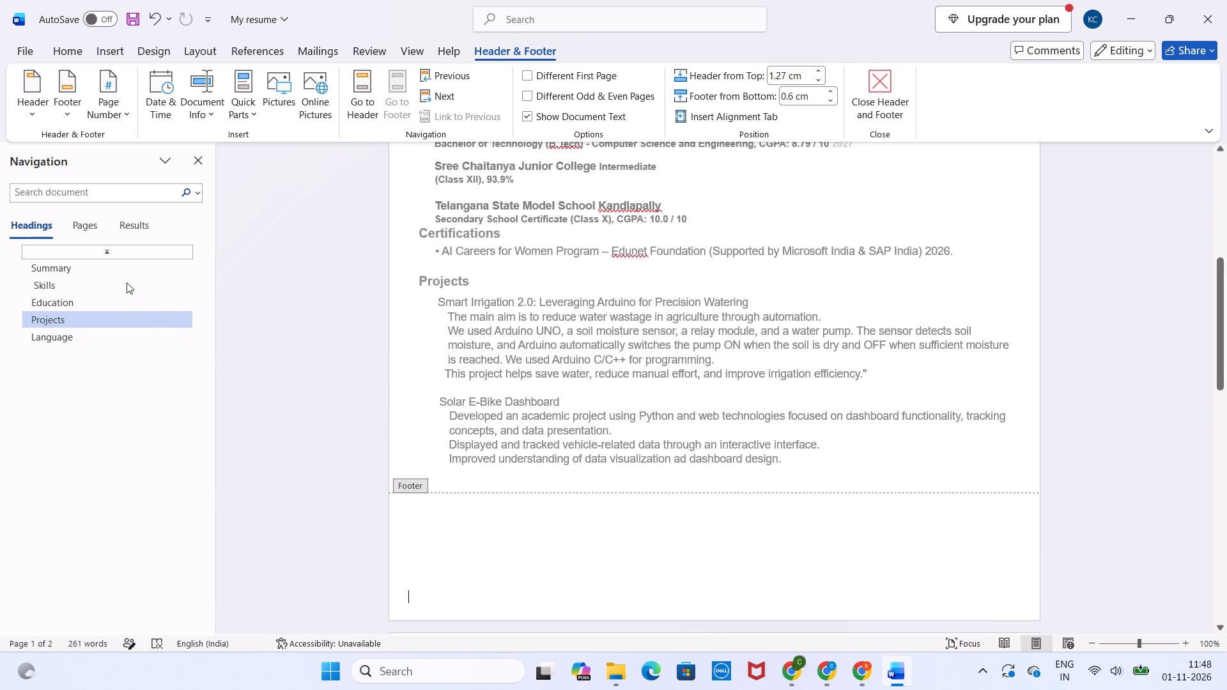
# Look through the additional footer designs from Office.com, and return to editing the current footer.
pyautogui.click(66, 119)
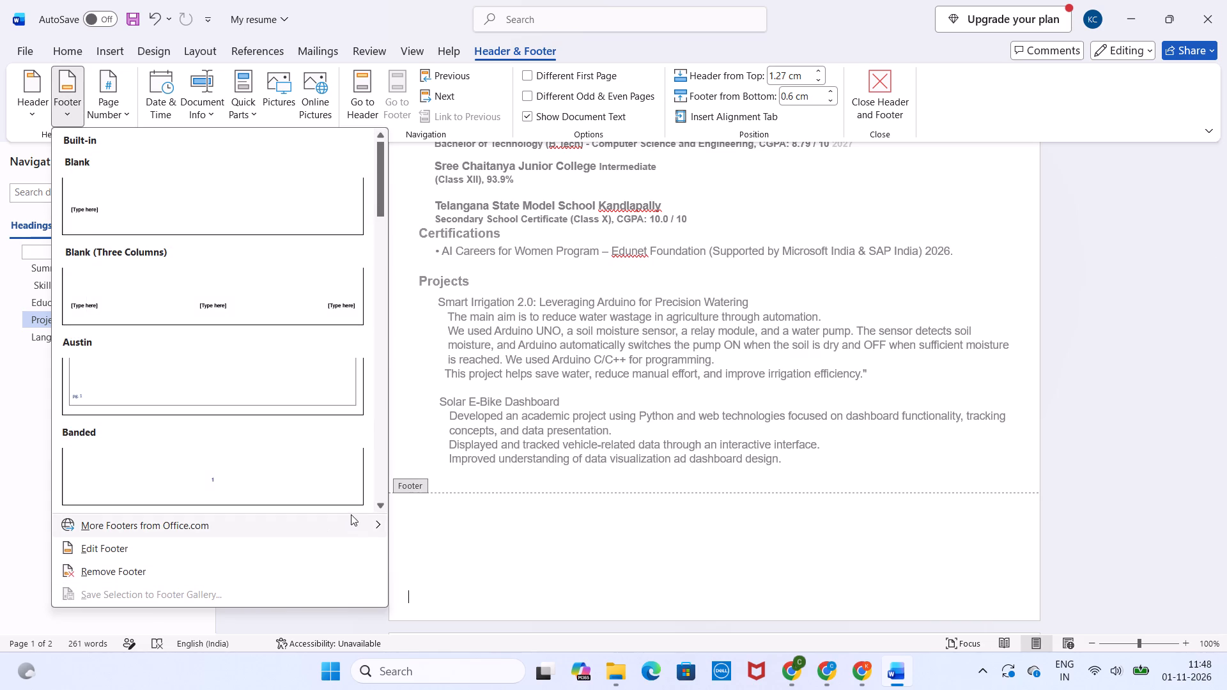
pyautogui.scroll(-1, 510, 544)
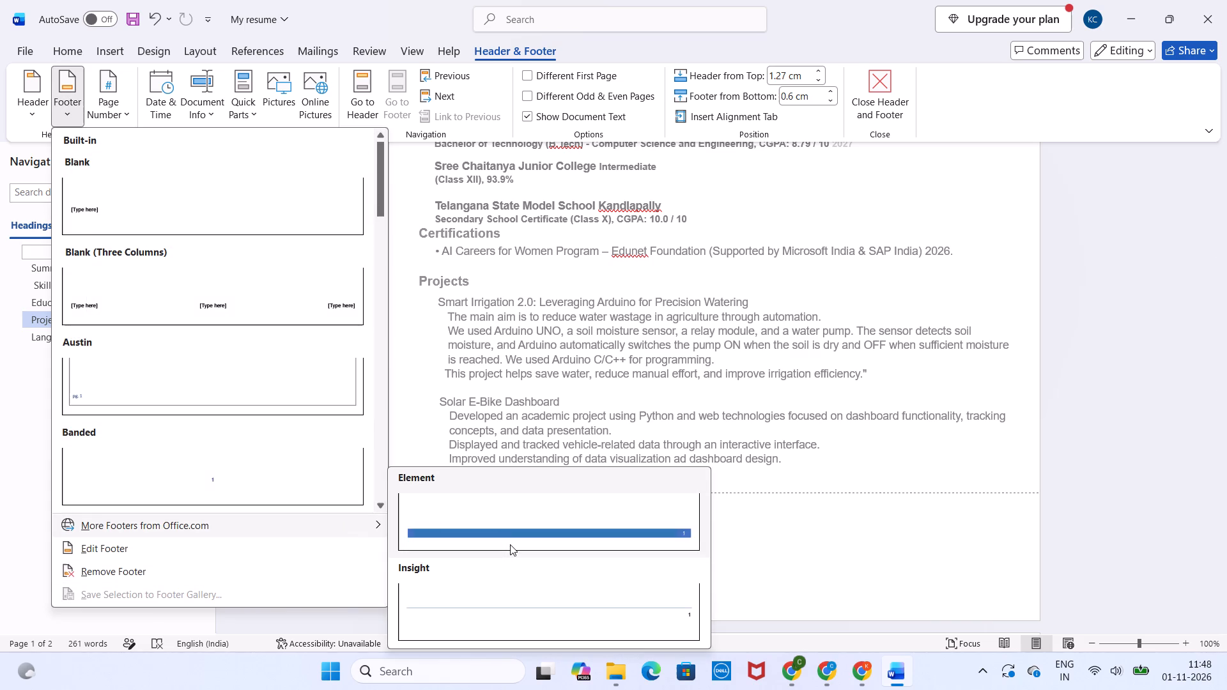
pyautogui.scroll(-1, 510, 544)
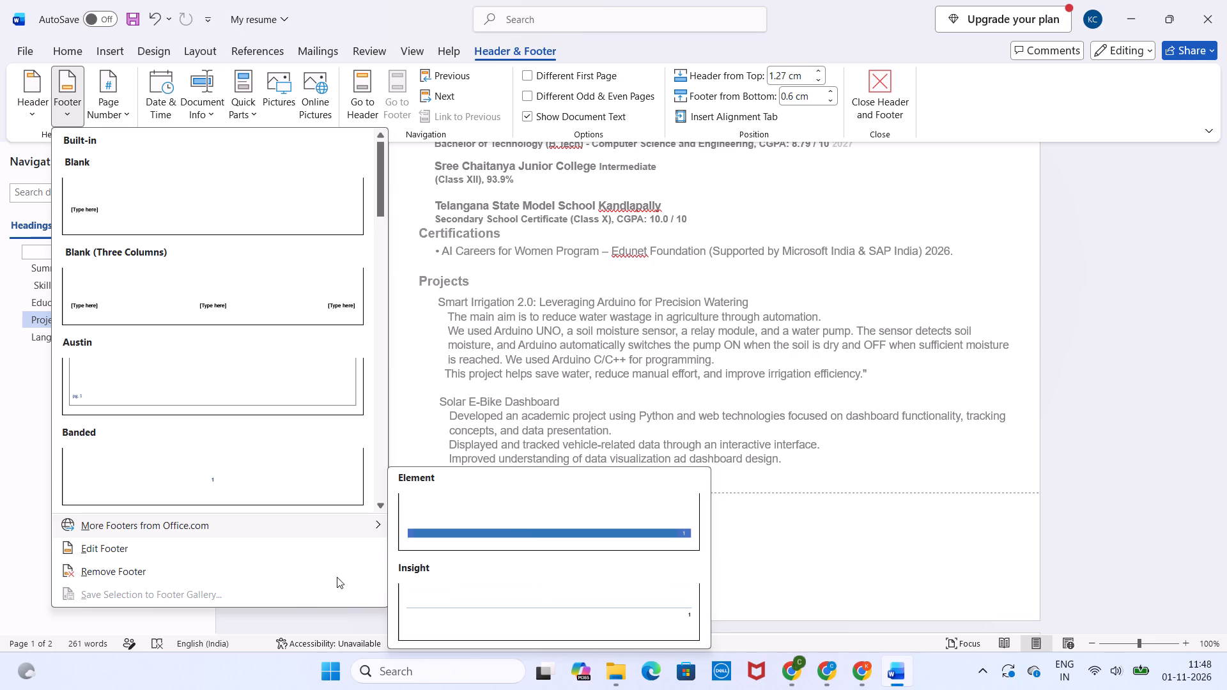
pyautogui.click(235, 518)
pyautogui.click(173, 552)
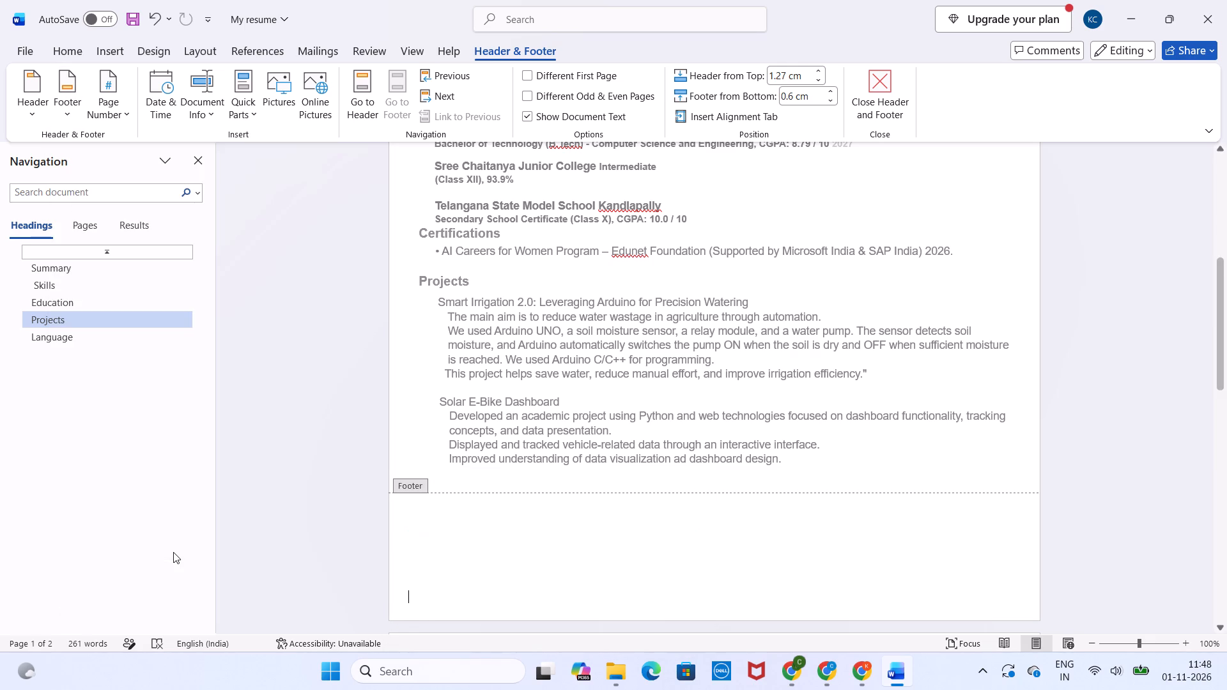
pyautogui.click(367, 540)
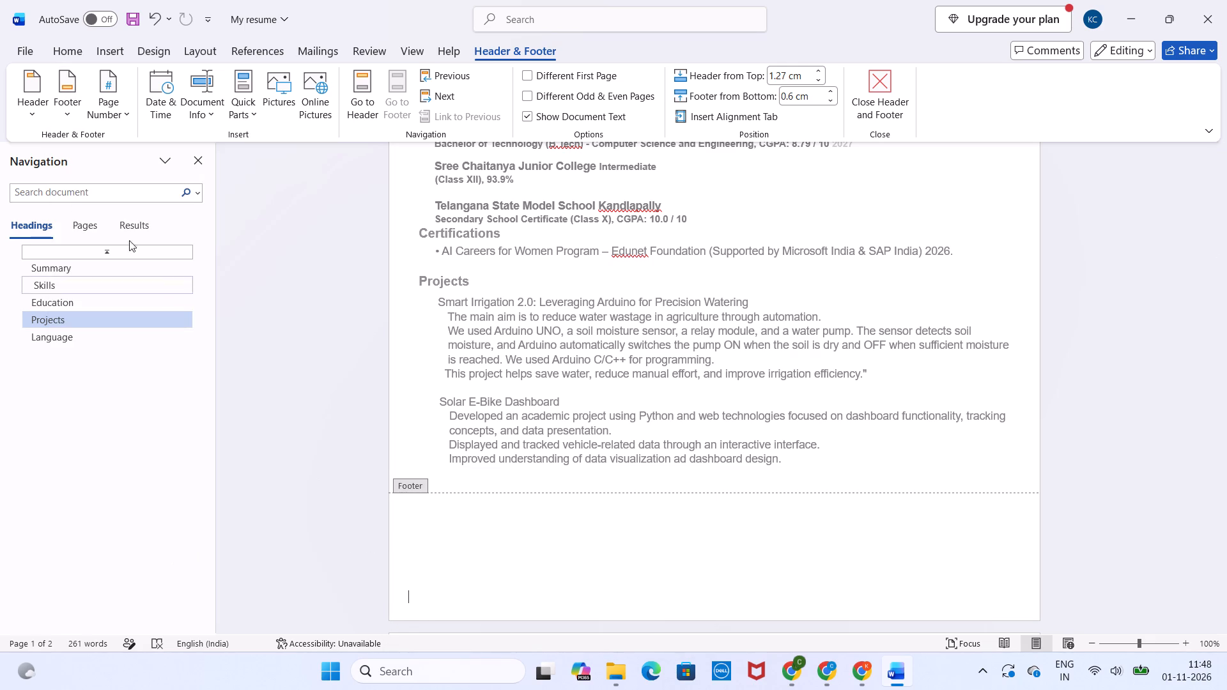
# Remove the footer from the resume.
pyautogui.click(66, 121)
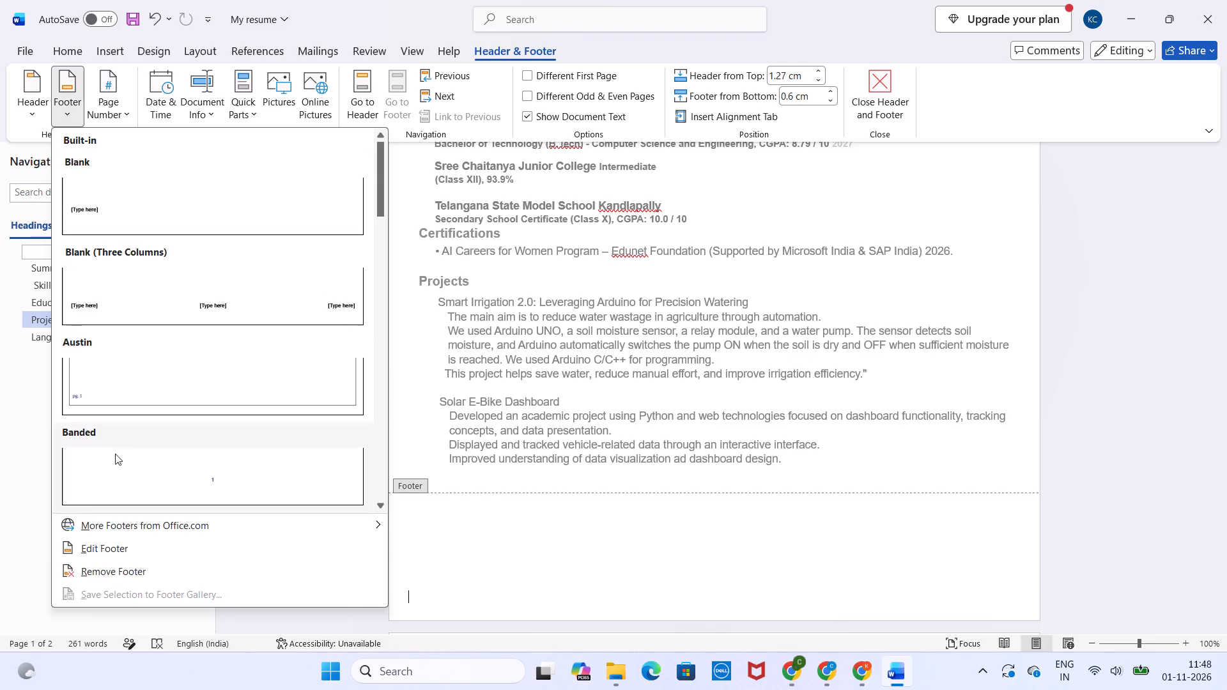
pyautogui.click(120, 569)
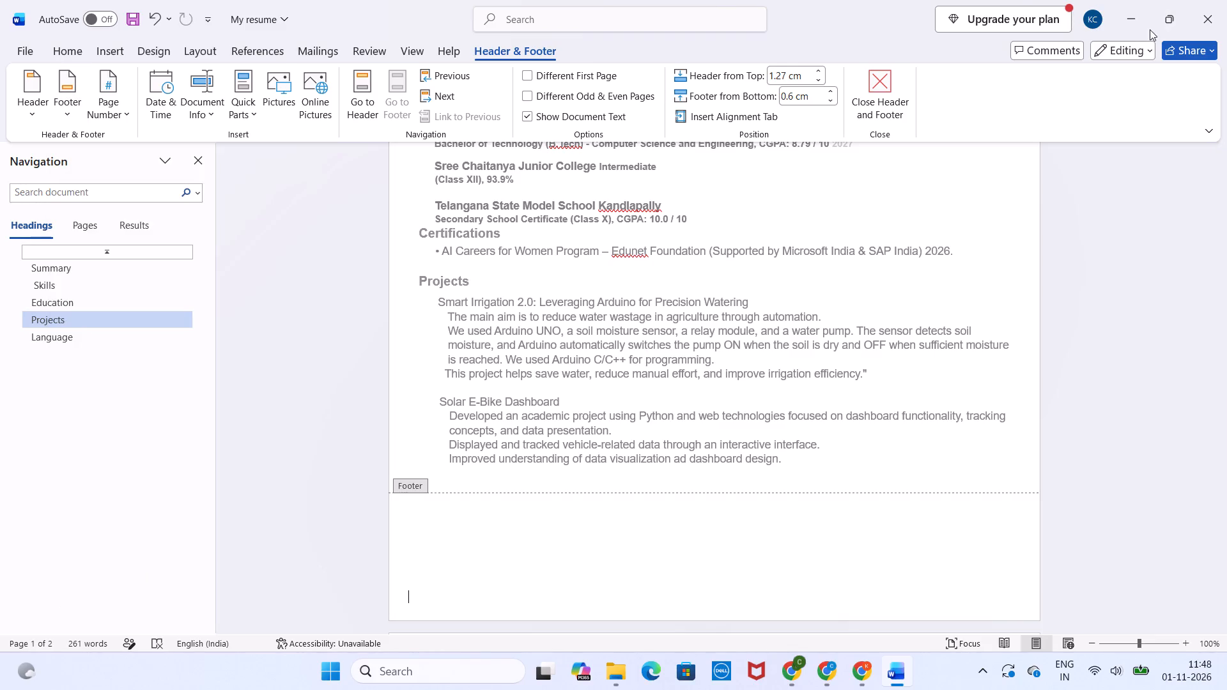
# Leave footer editing in the resume and create a new blank document.
pyautogui.doubleClick(936, 249)
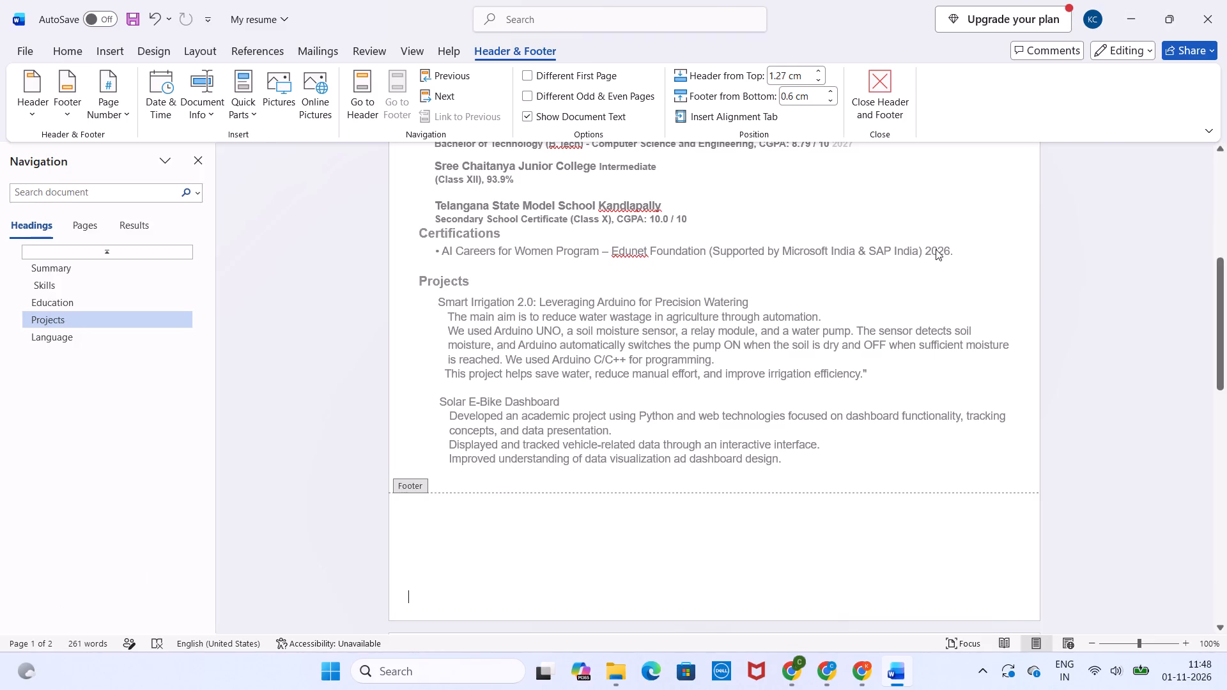
pyautogui.scroll(3, 891, 411)
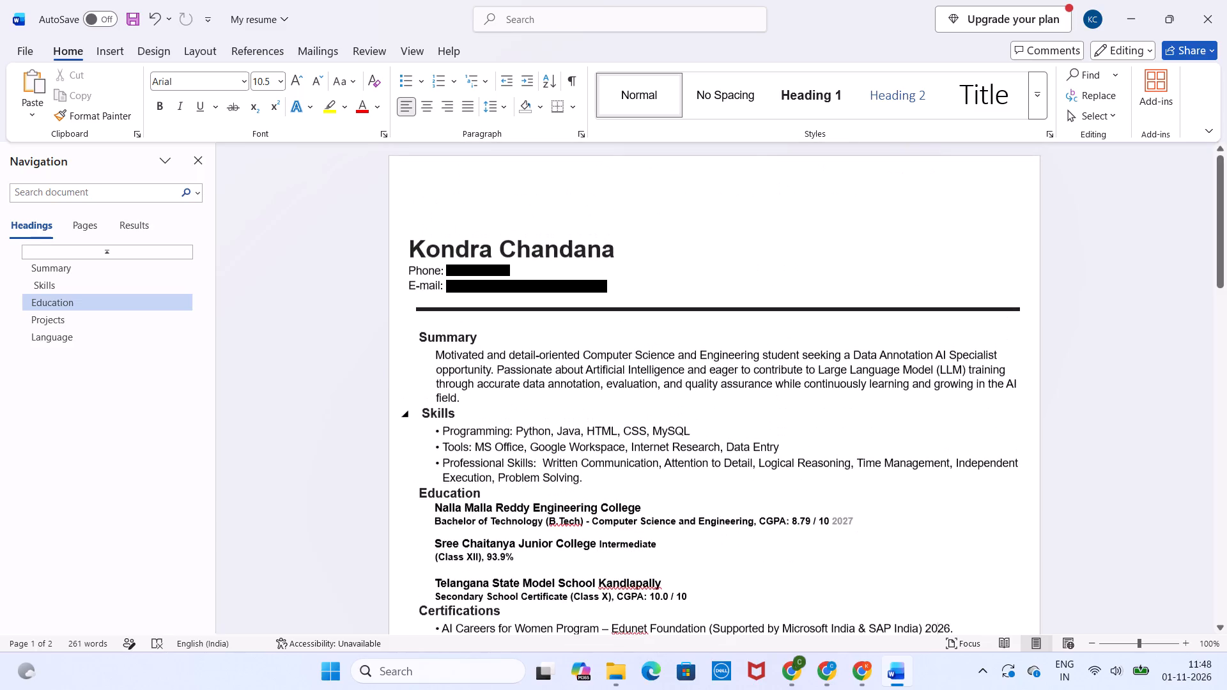
pyautogui.scroll(5, 891, 411)
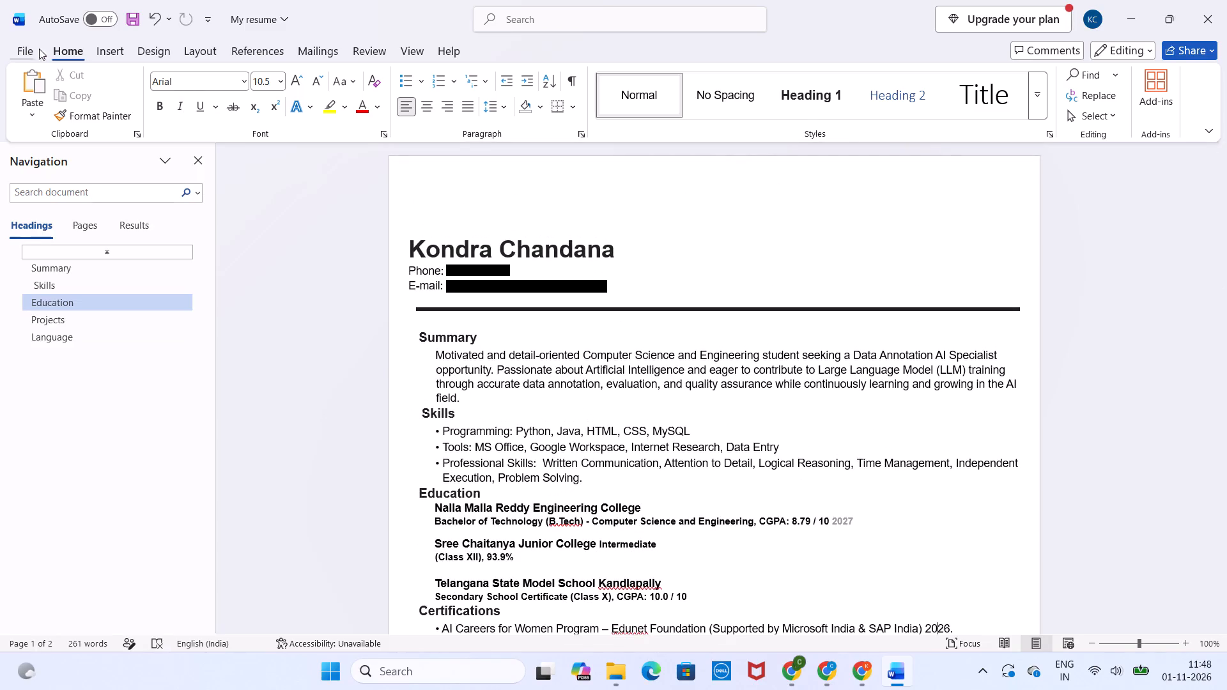
pyautogui.click(27, 50)
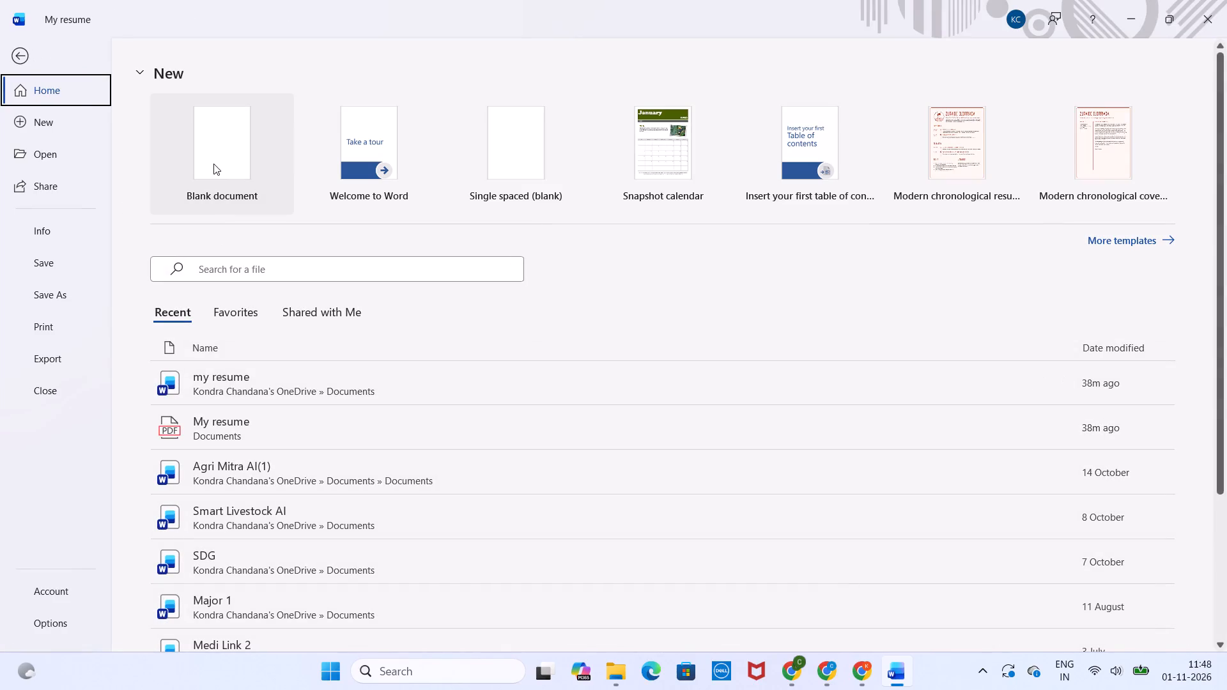
pyautogui.click(213, 164)
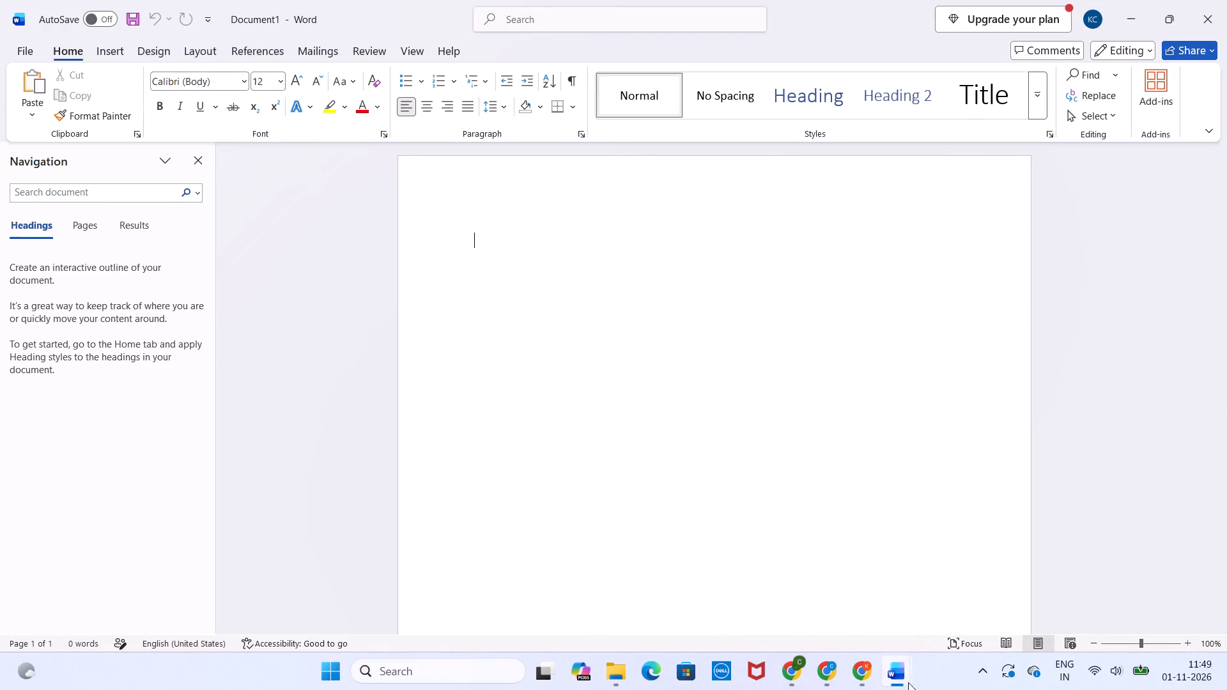
# Copy the entire contents of the My resume document and switch to the new blank document.
pyautogui.click(821, 585)
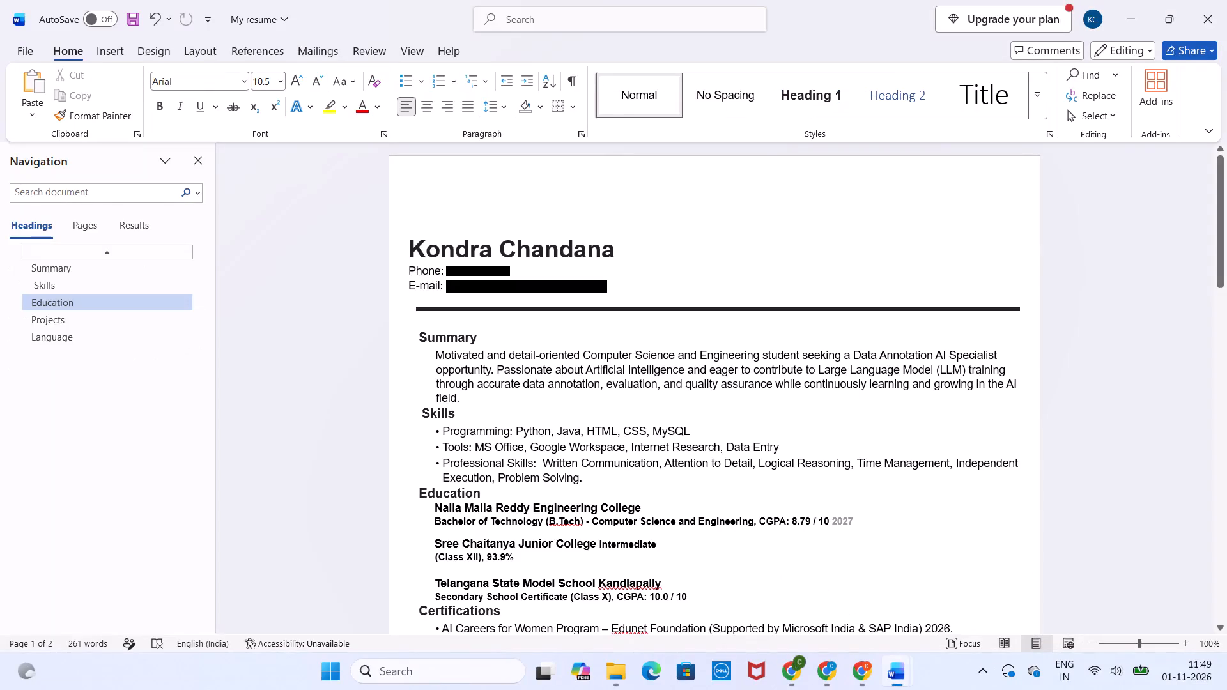
pyautogui.moveTo(401, 240); pyautogui.dragTo(722, 643)
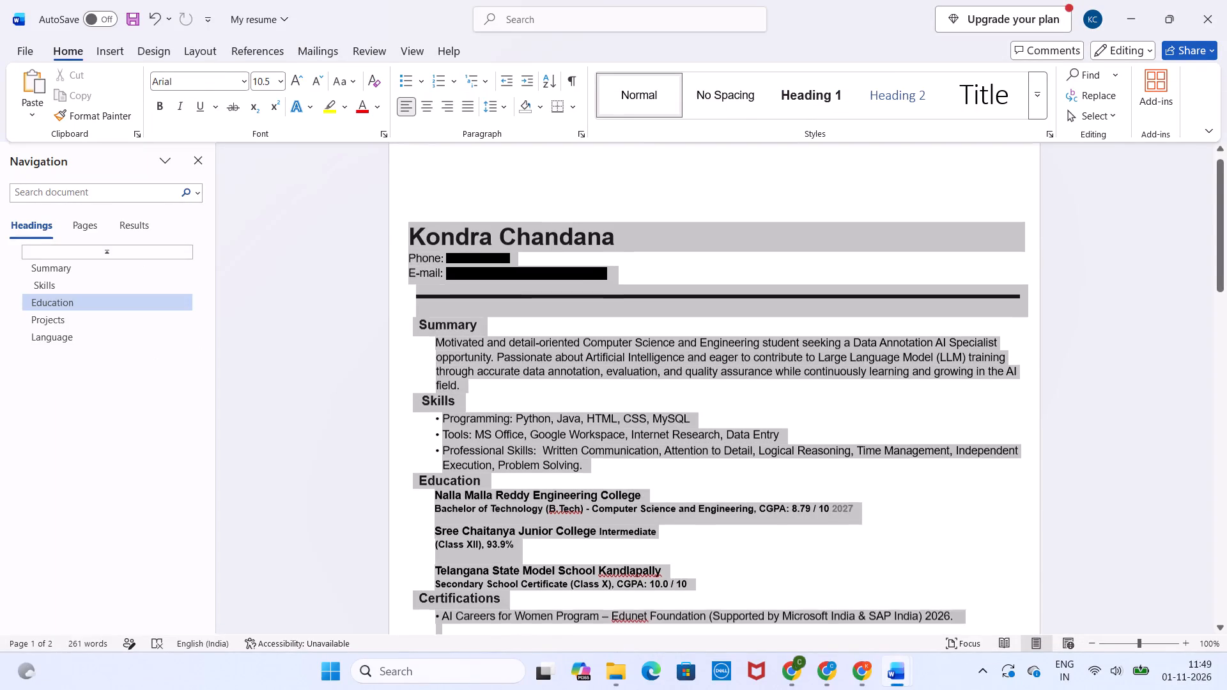
pyautogui.moveTo(722, 643); pyautogui.dragTo(695, 579)
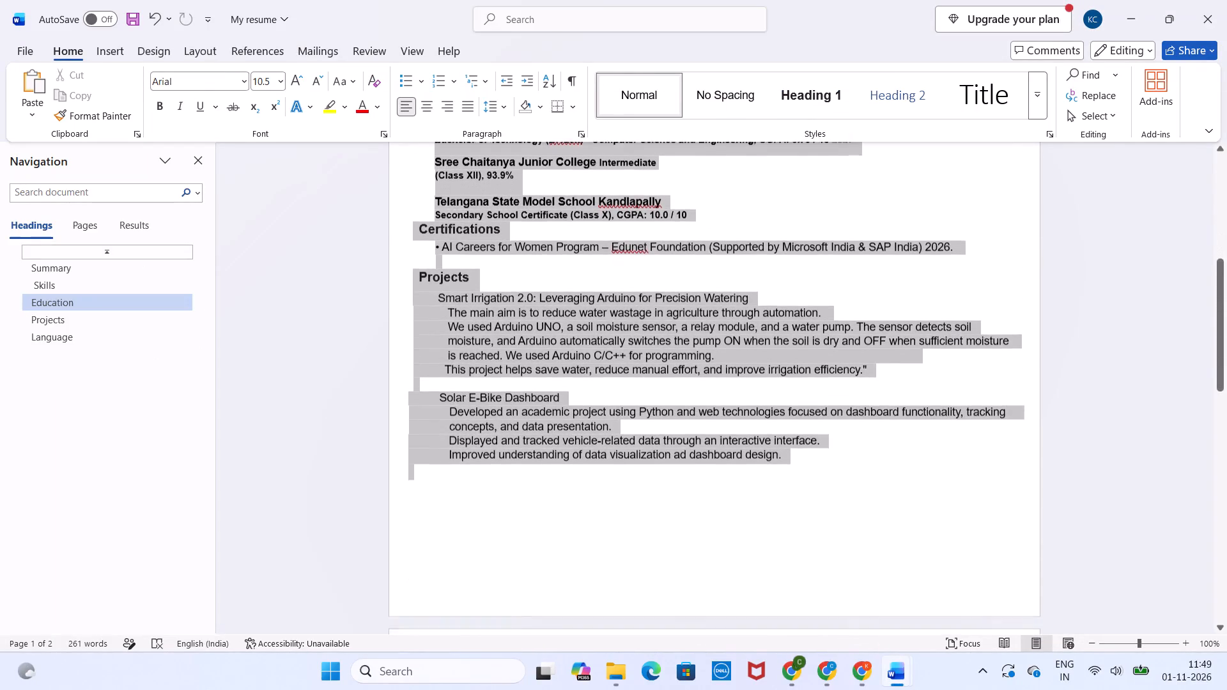
pyautogui.moveTo(695, 579); pyautogui.dragTo(706, 576)
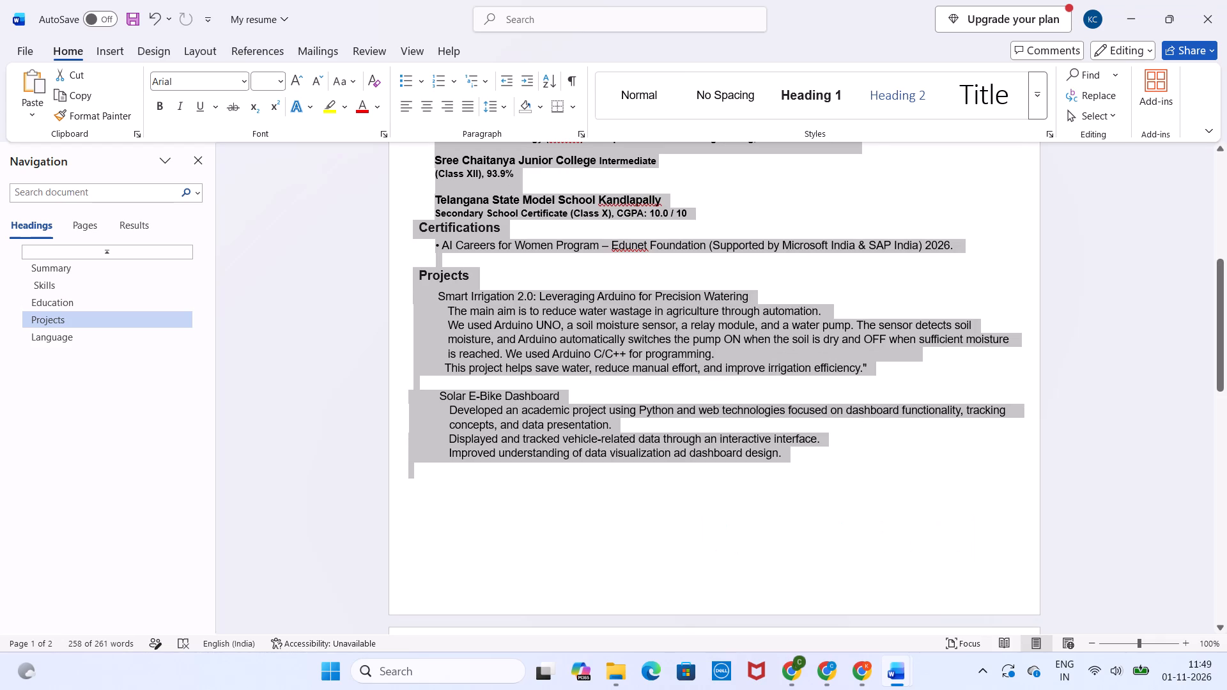
pyautogui.click(620, 506)
pyautogui.hotkey('ctrl', 'a')
pyautogui.hotkey('ctrl', 'c')
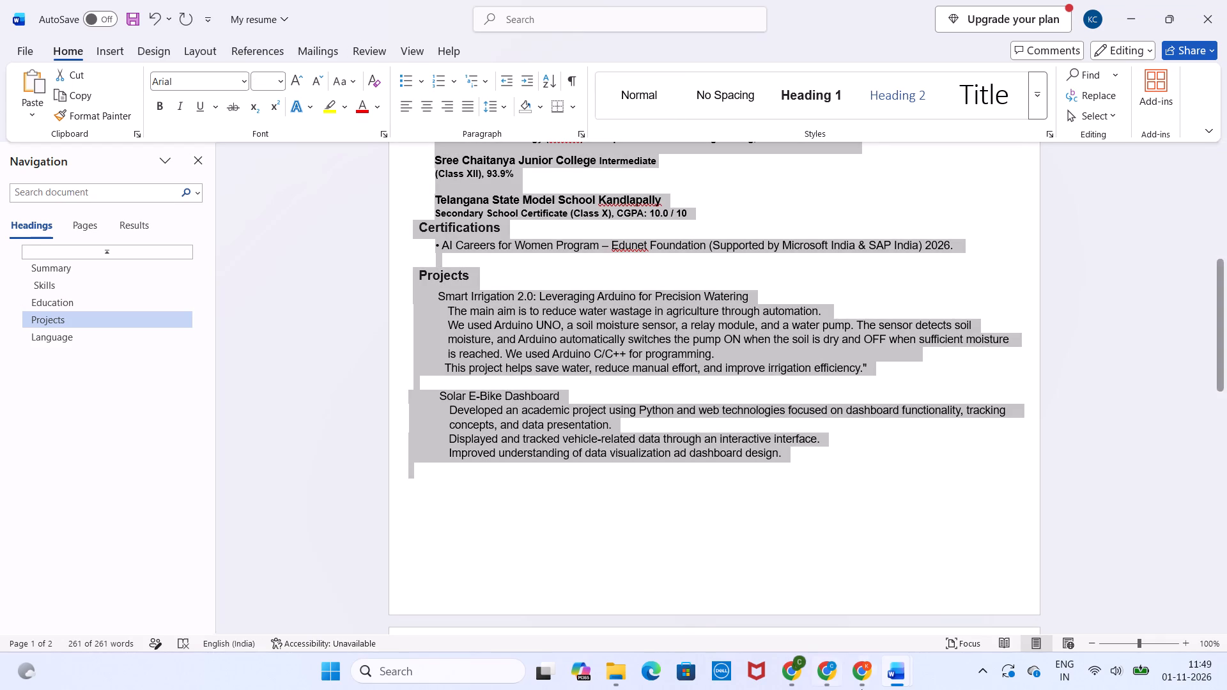
pyautogui.click(957, 599)
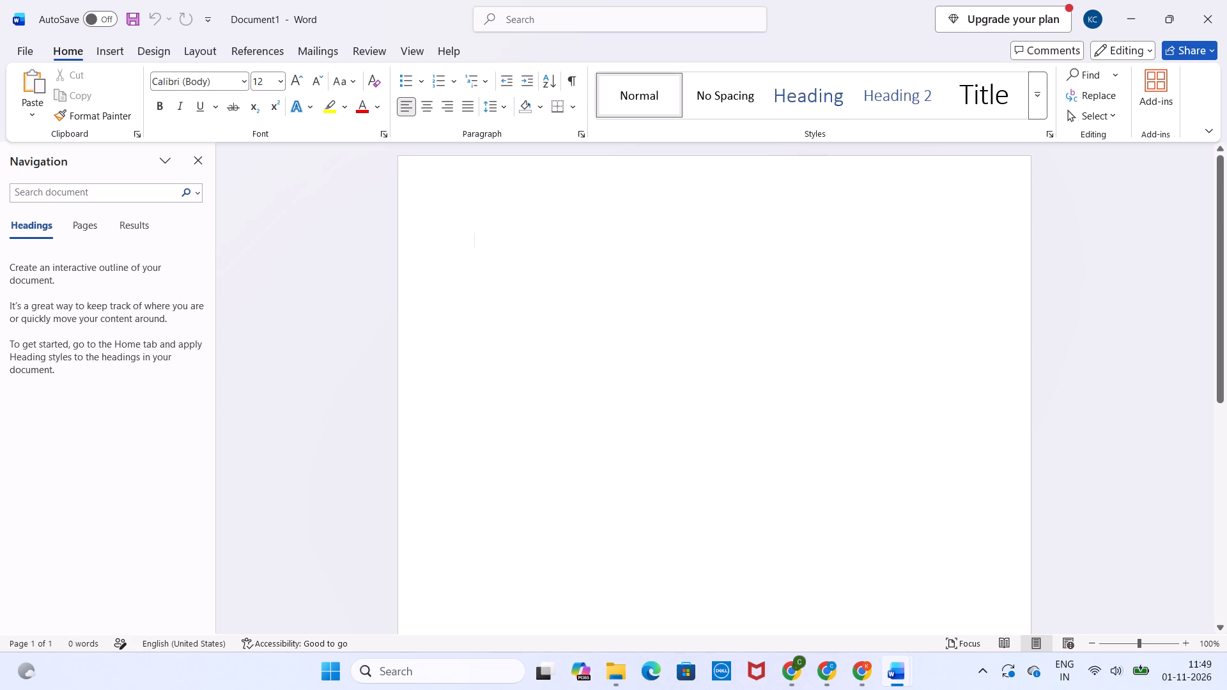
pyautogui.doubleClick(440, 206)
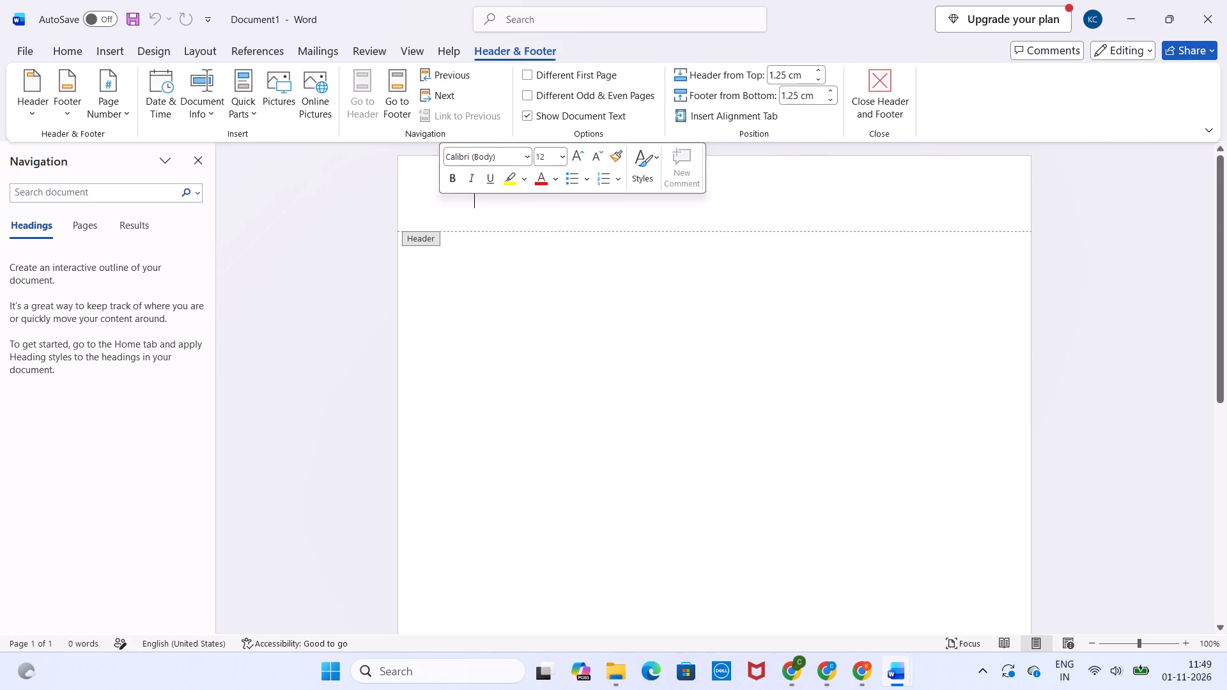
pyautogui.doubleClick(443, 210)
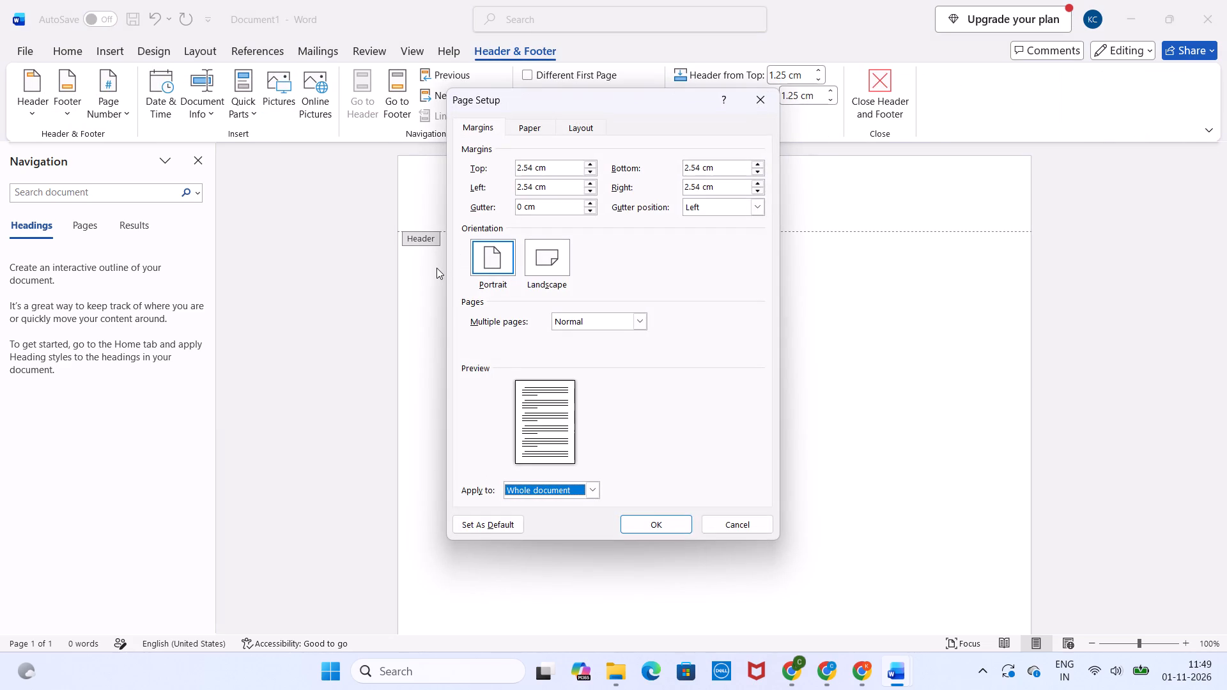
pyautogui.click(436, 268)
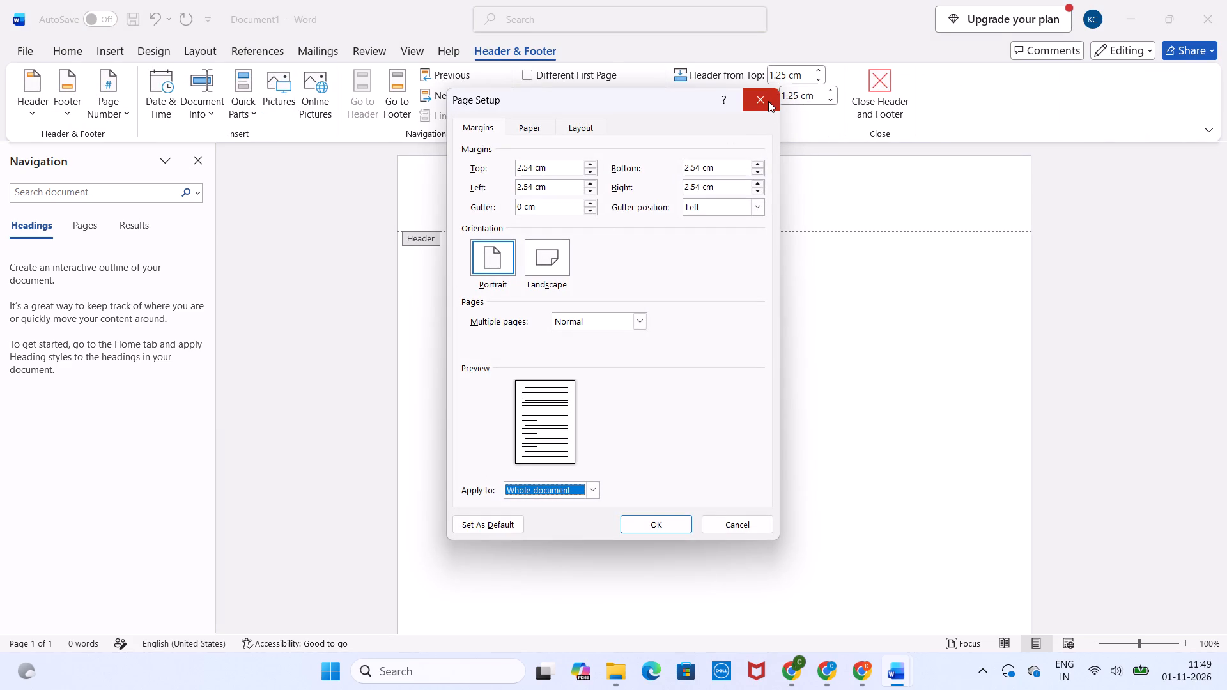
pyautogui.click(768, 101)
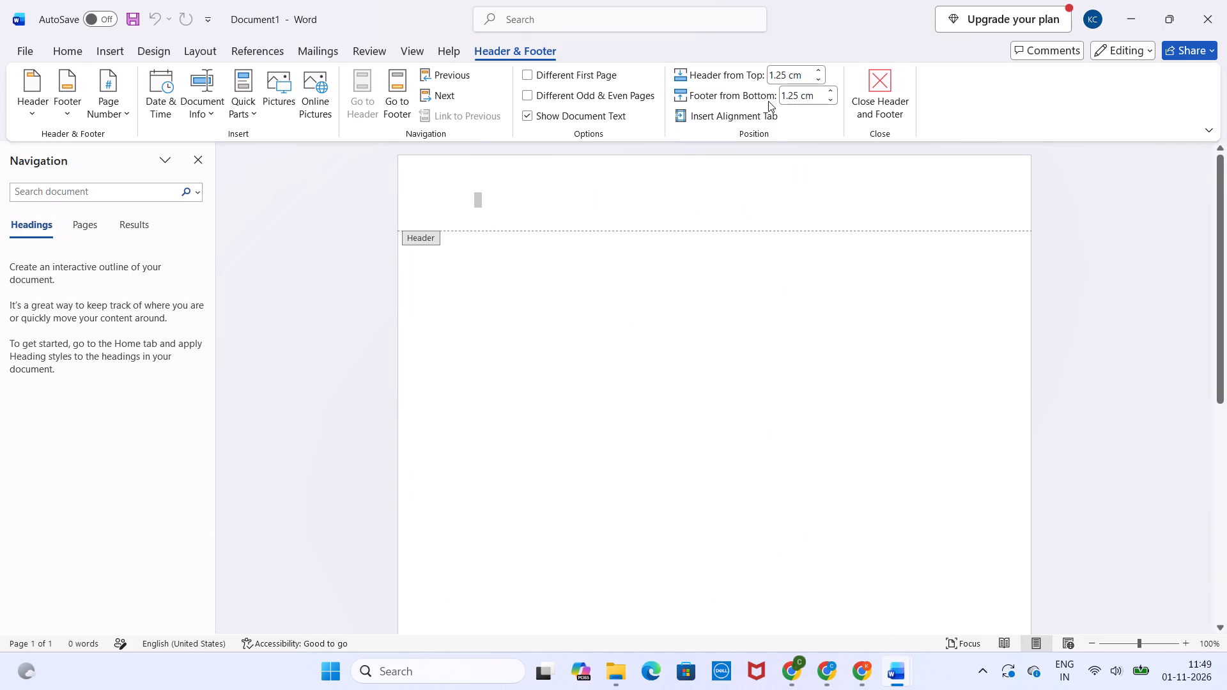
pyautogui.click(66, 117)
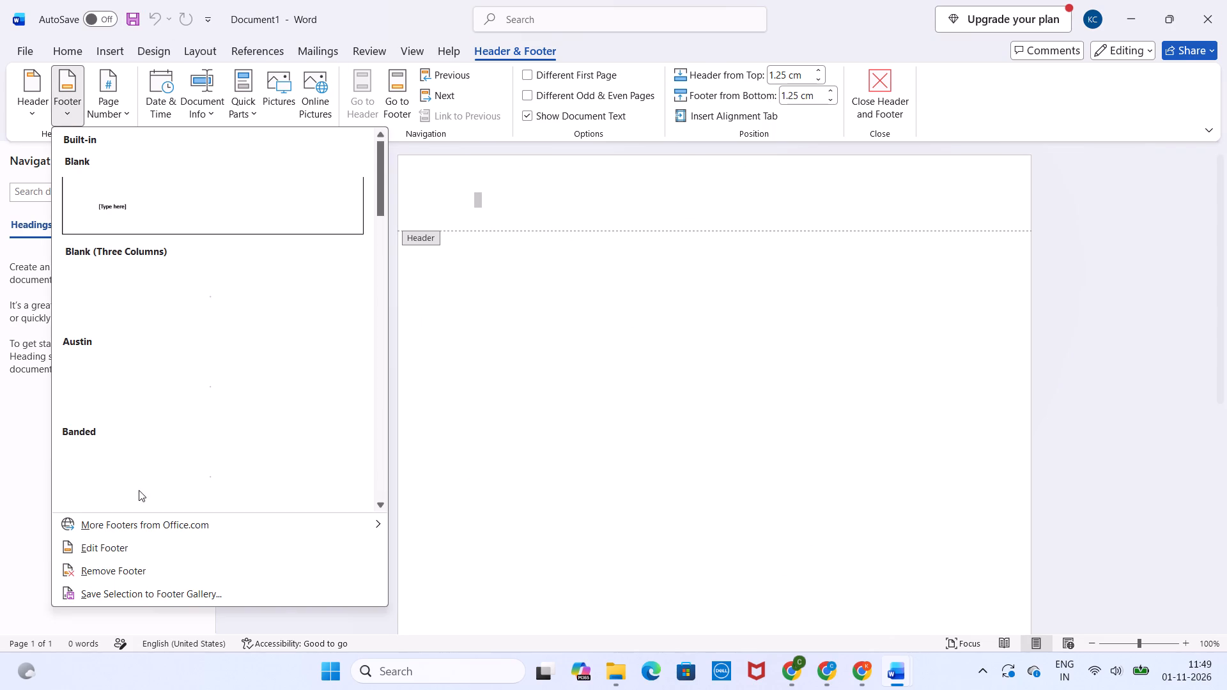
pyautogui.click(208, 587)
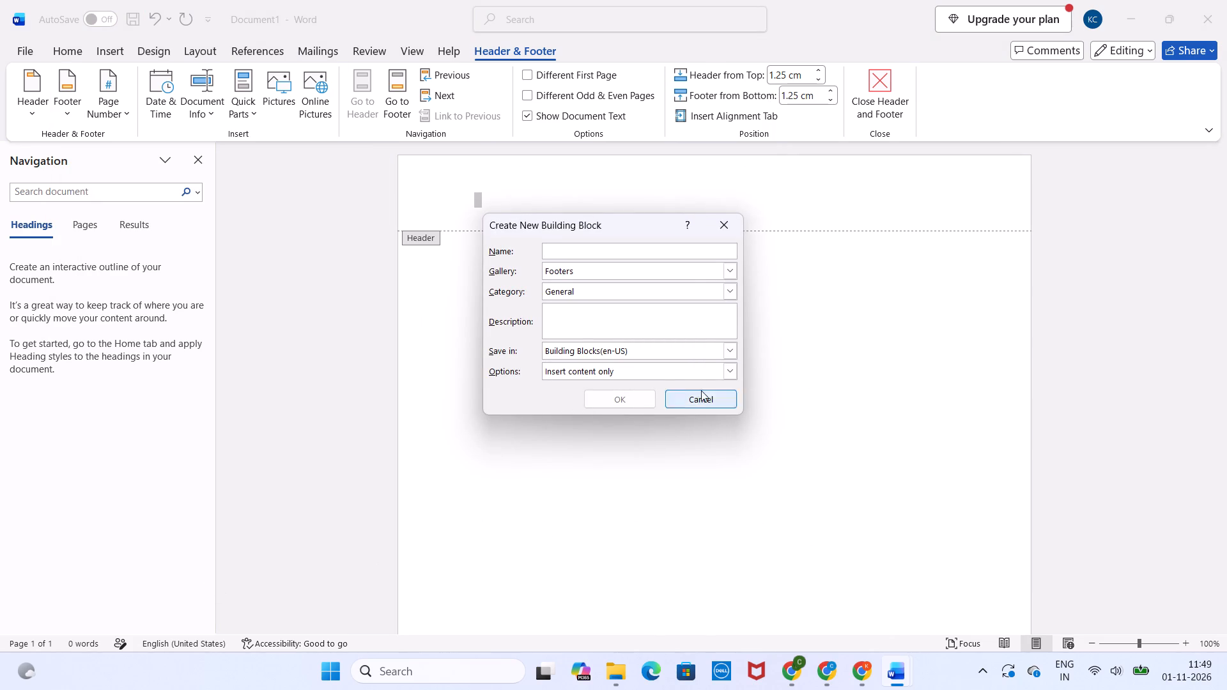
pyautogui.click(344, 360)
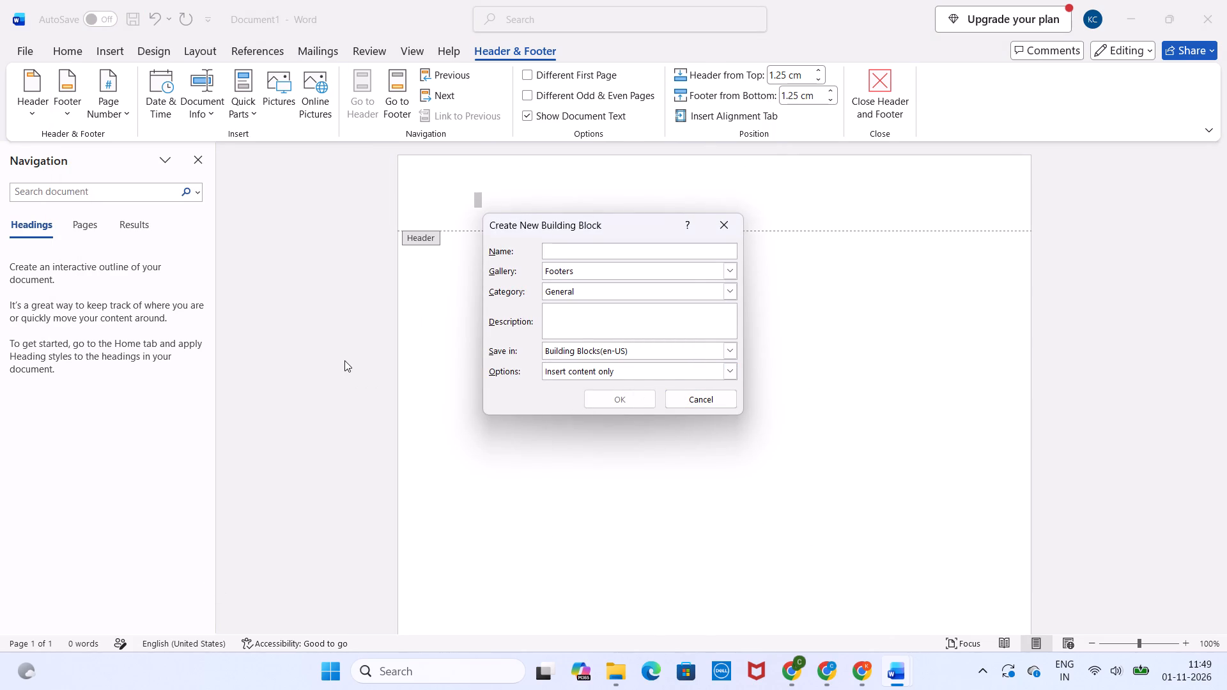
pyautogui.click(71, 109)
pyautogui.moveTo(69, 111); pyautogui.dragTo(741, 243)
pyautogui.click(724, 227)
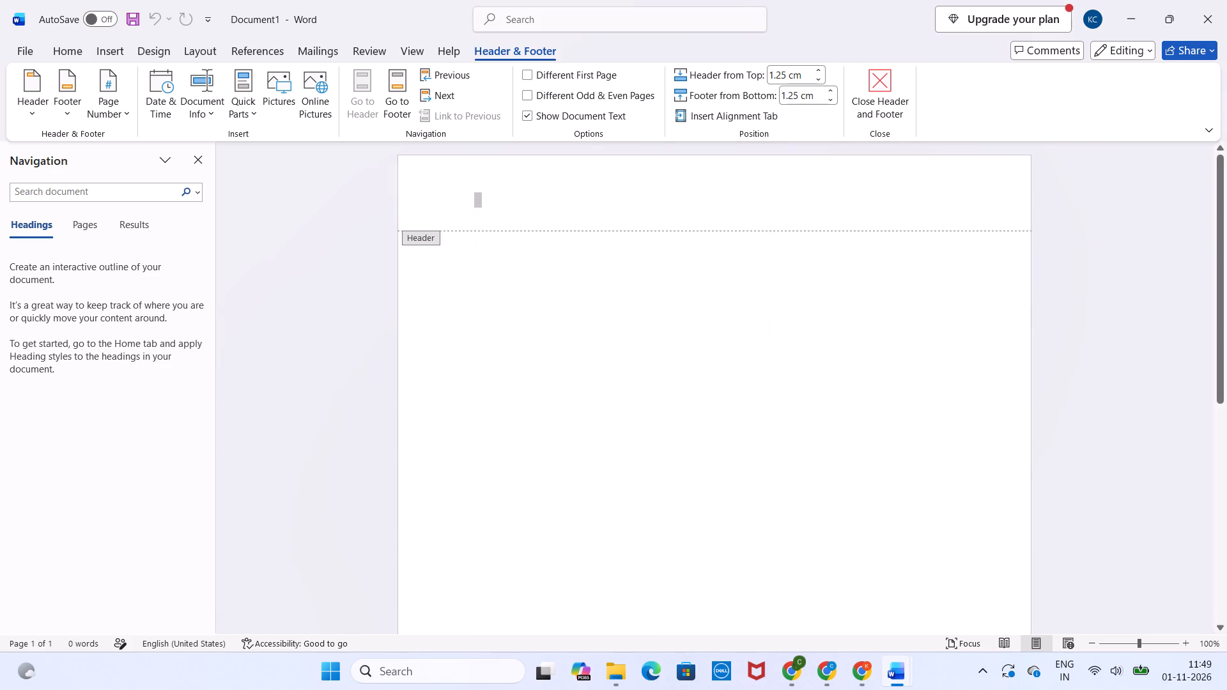
# Remove the footer from the blank document and close header and footer editing.
pyautogui.moveTo(63, 116); pyautogui.dragTo(180, 606)
pyautogui.click(174, 568)
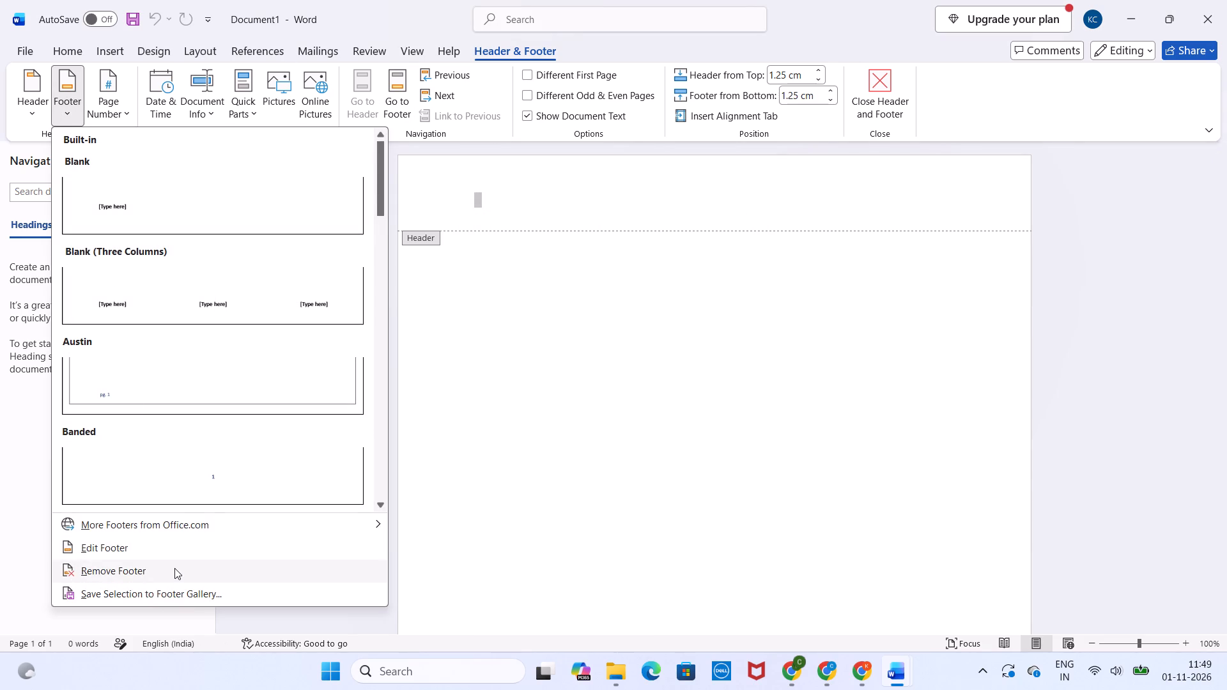
pyautogui.click(884, 124)
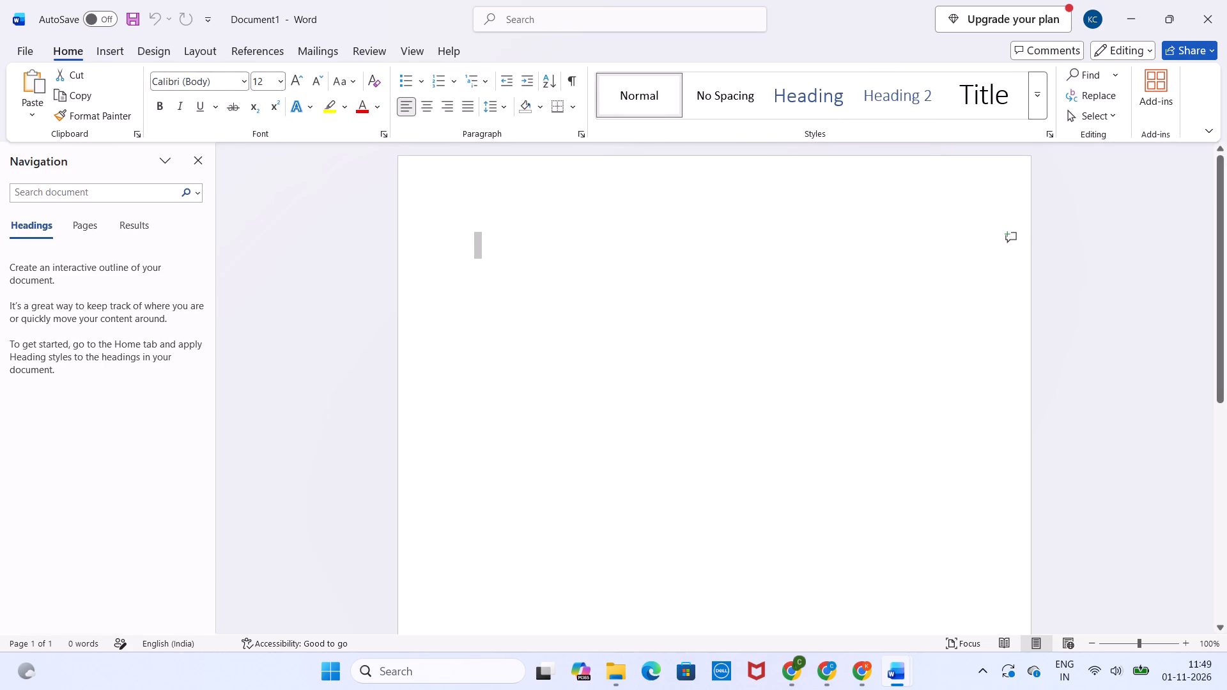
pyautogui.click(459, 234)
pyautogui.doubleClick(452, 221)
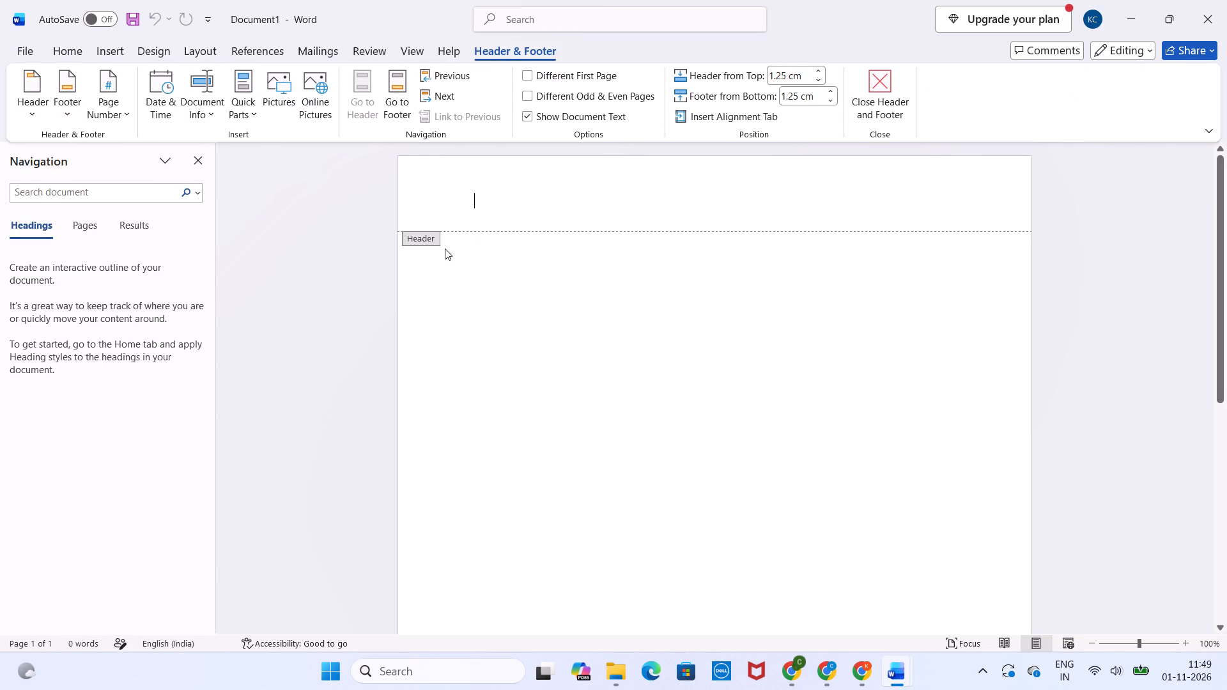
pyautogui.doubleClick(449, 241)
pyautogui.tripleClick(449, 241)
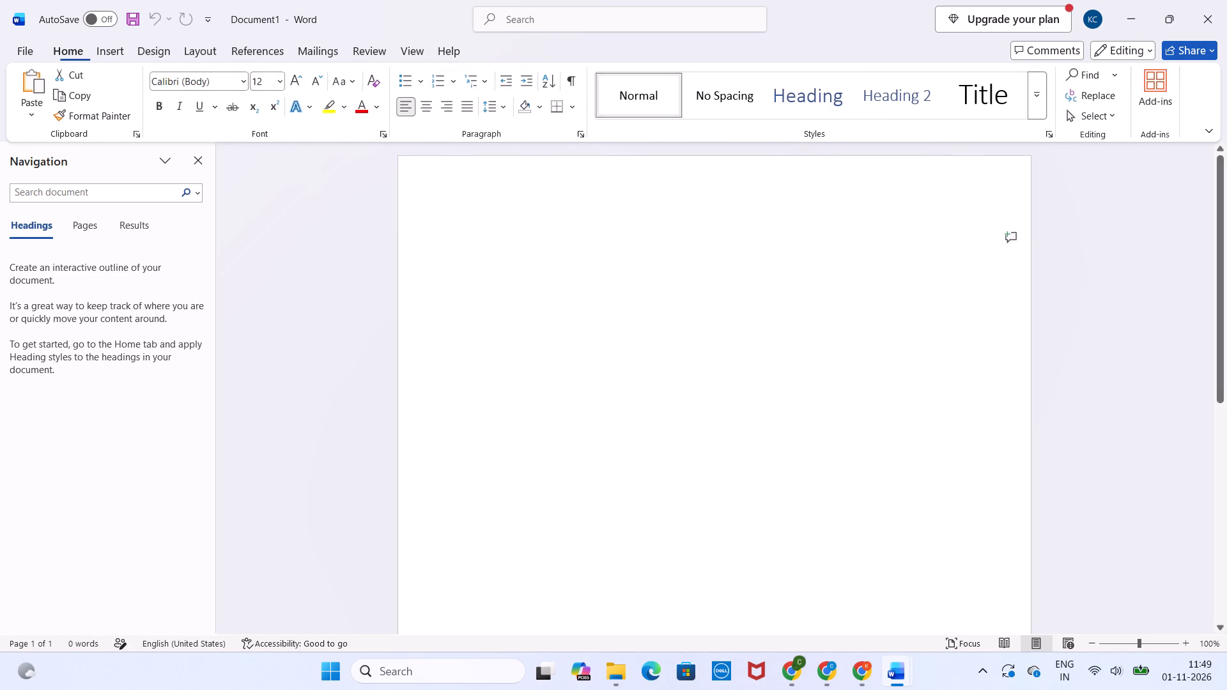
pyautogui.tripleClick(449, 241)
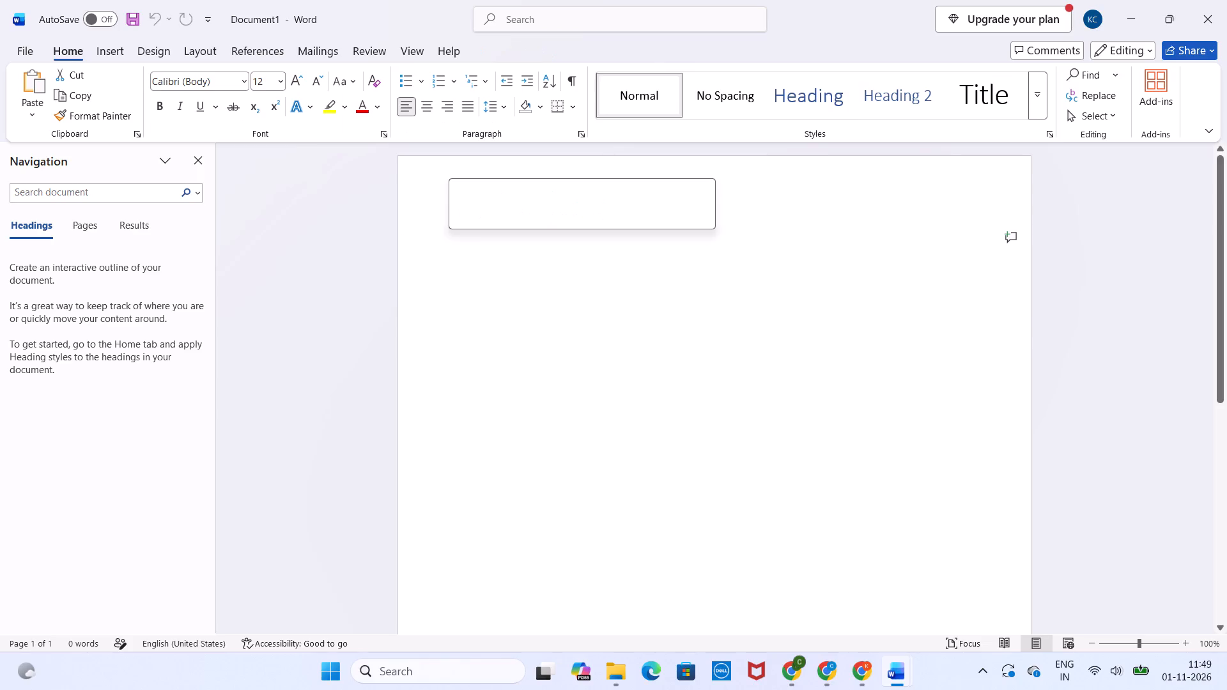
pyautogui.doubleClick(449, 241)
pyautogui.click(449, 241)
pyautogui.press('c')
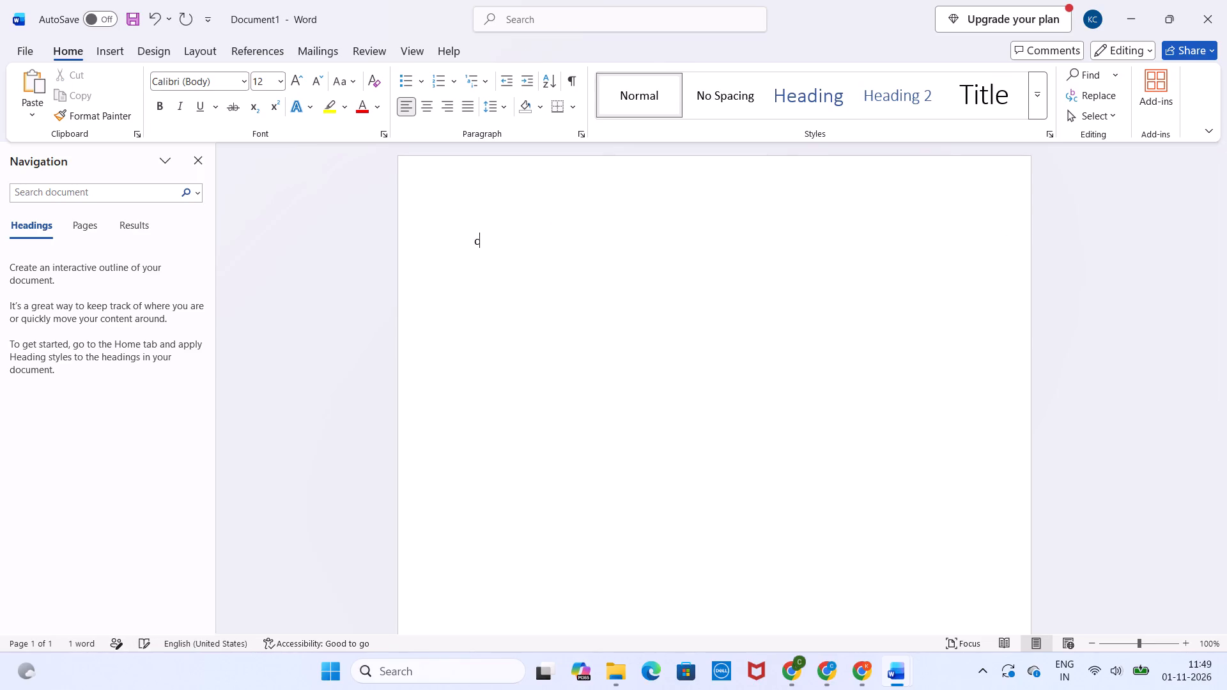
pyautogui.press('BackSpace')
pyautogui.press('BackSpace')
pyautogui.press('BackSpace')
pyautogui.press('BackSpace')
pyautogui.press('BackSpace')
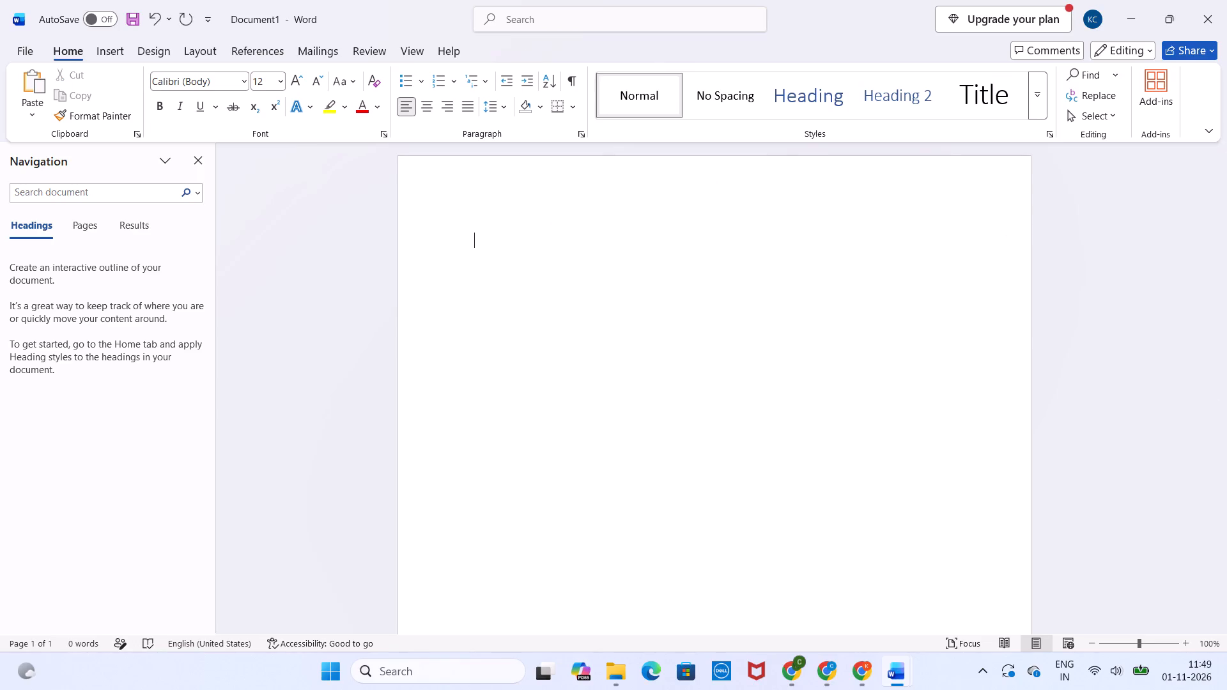
# Paste the copied resume into the body of the blank document.
pyautogui.hotkey('ctrl', 'c')
pyautogui.hotkey('ctrl', 'v')
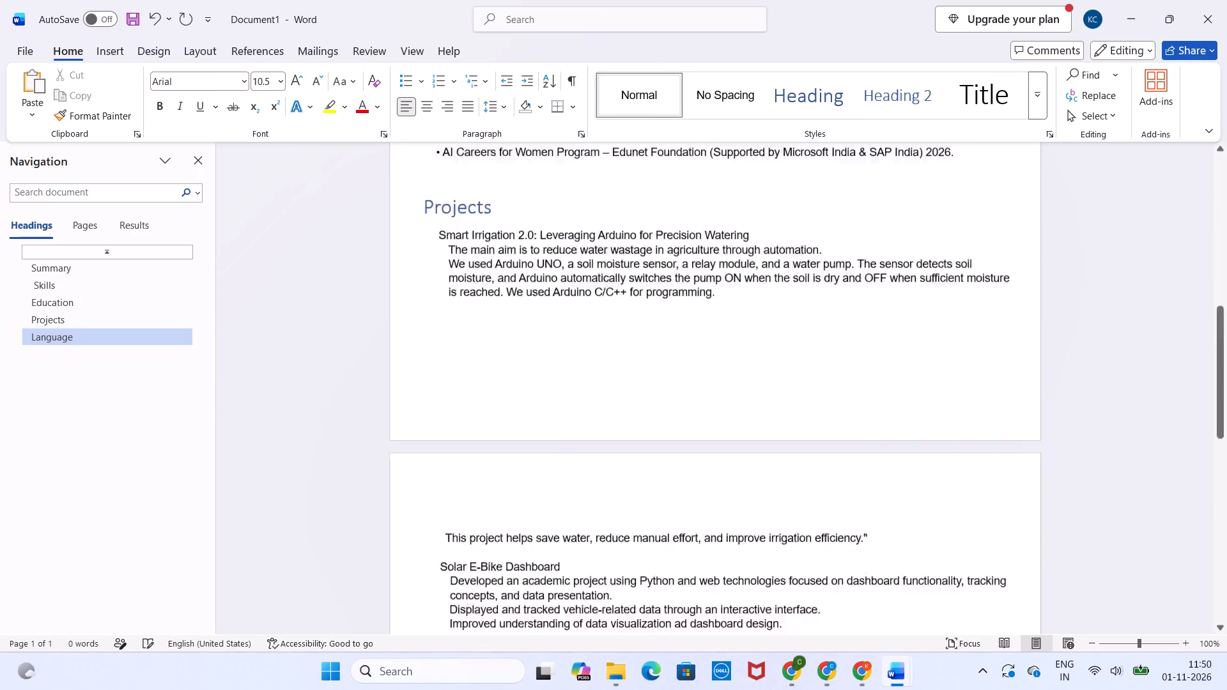
# Remove the space after paragraphs from the divider line under the contact details through the Skills heading.
pyautogui.scroll(4, 449, 241)
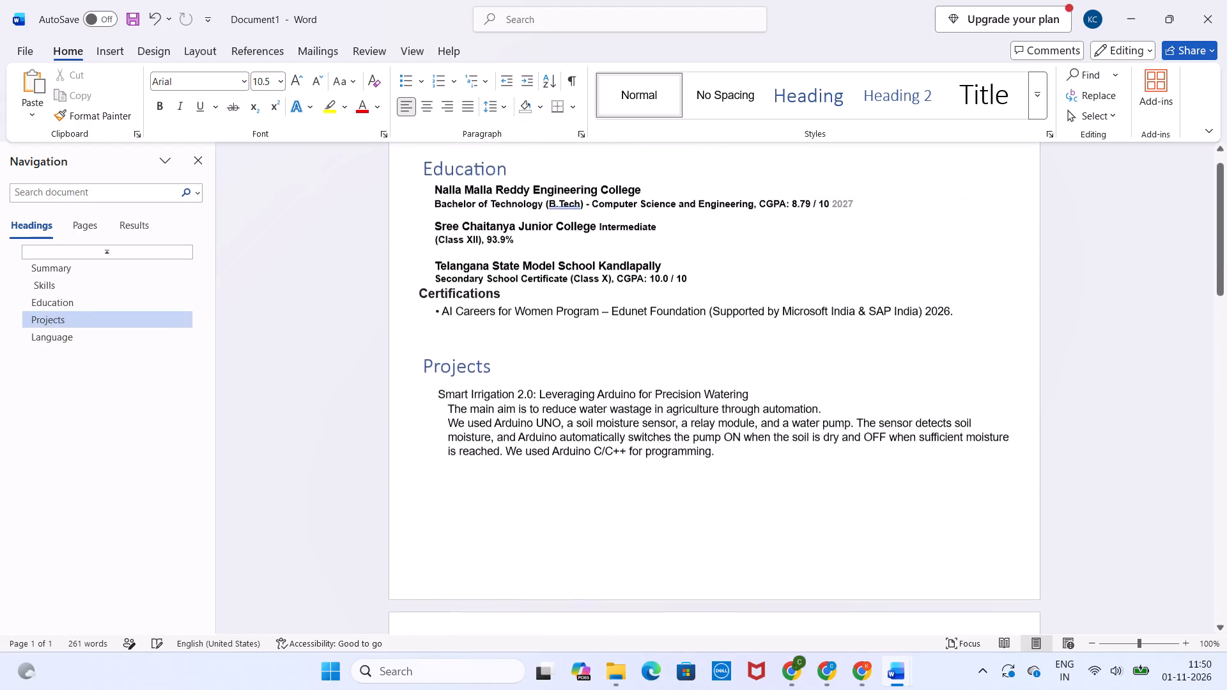
pyautogui.scroll(4, 449, 241)
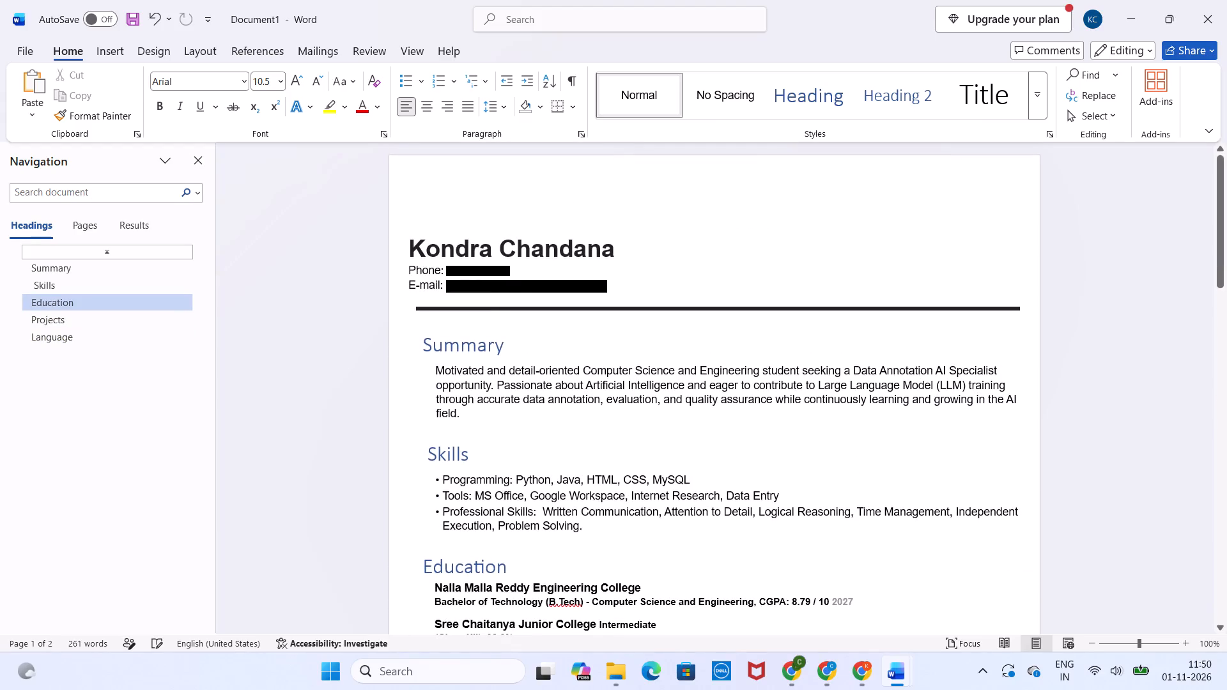
pyautogui.moveTo(429, 317); pyautogui.dragTo(438, 324)
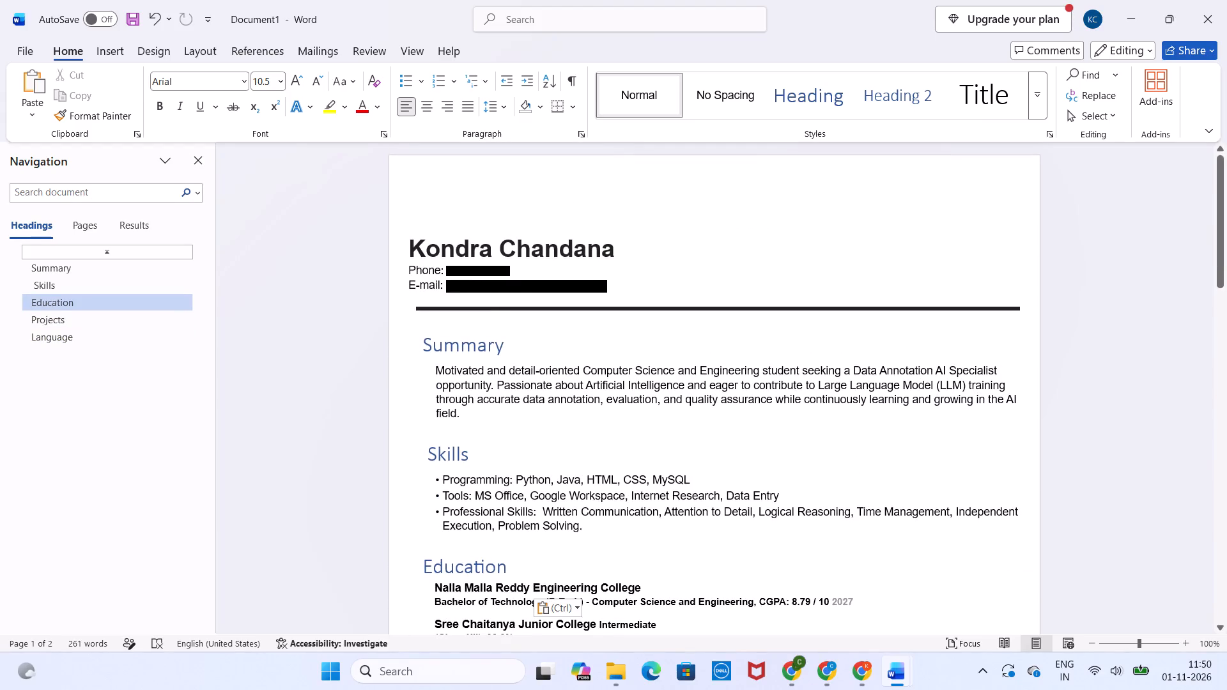
pyautogui.moveTo(438, 324); pyautogui.dragTo(540, 463)
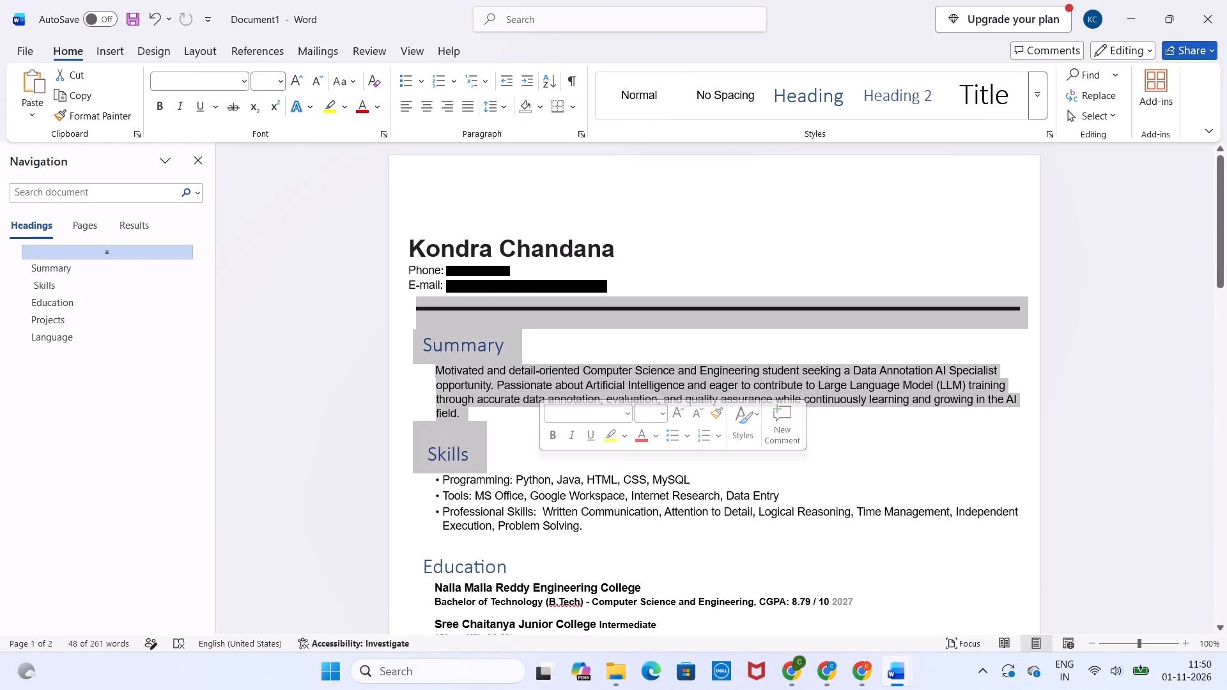
pyautogui.click(502, 108)
pyautogui.click(523, 304)
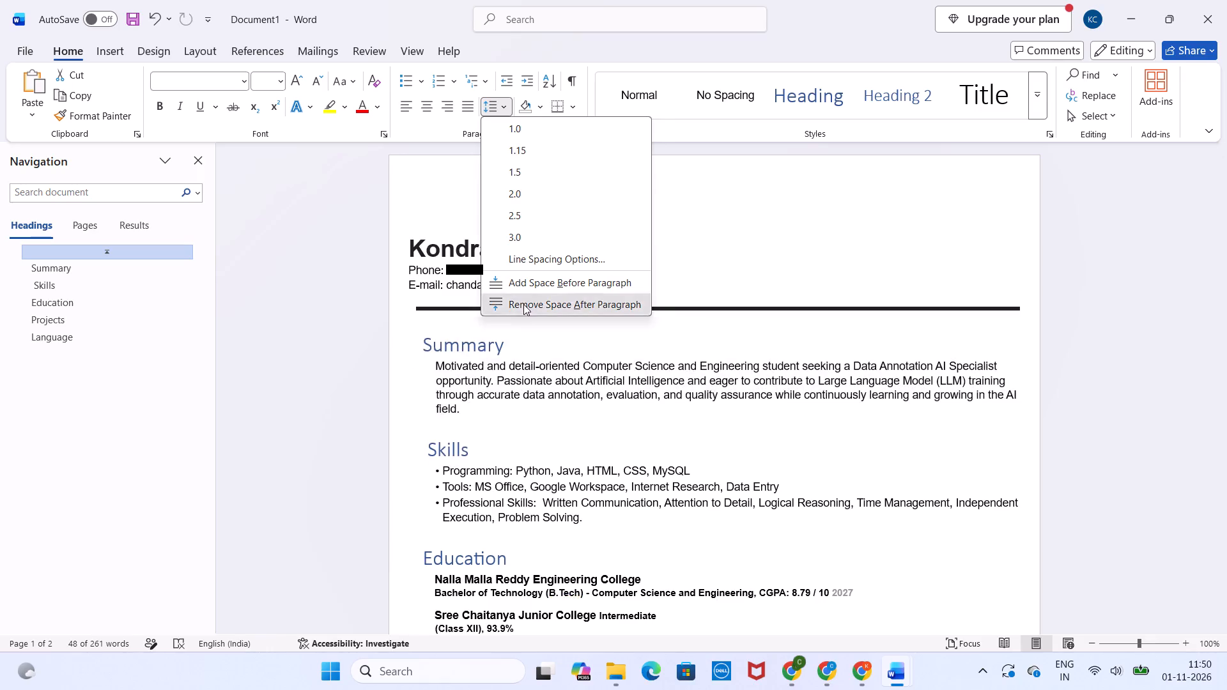
pyautogui.click(449, 320)
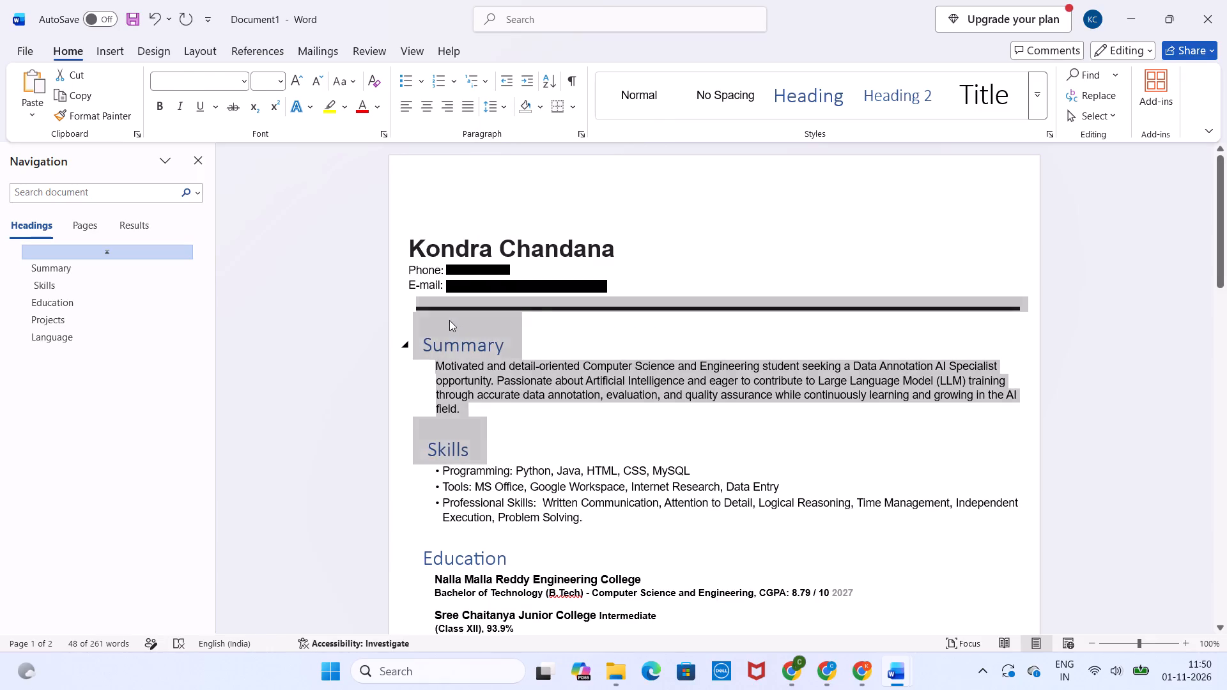
# Remove the space before paragraphs from the Summary heading through the Education heading.
pyautogui.moveTo(428, 320); pyautogui.dragTo(571, 558)
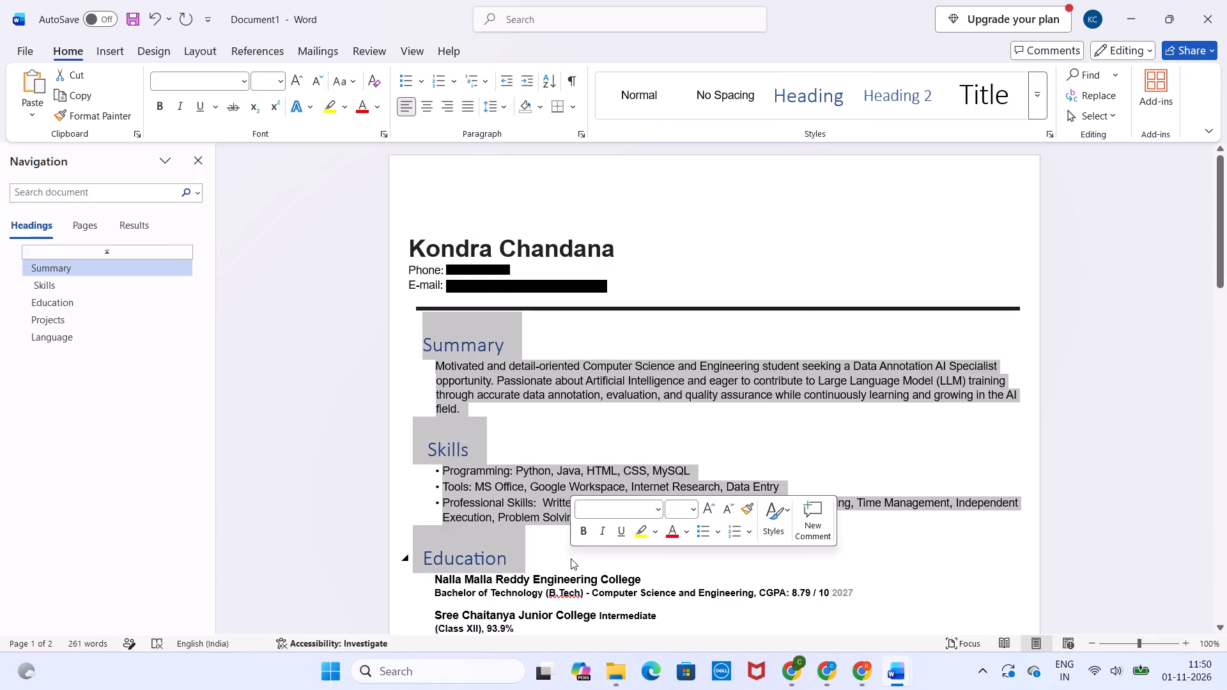
pyautogui.click(505, 111)
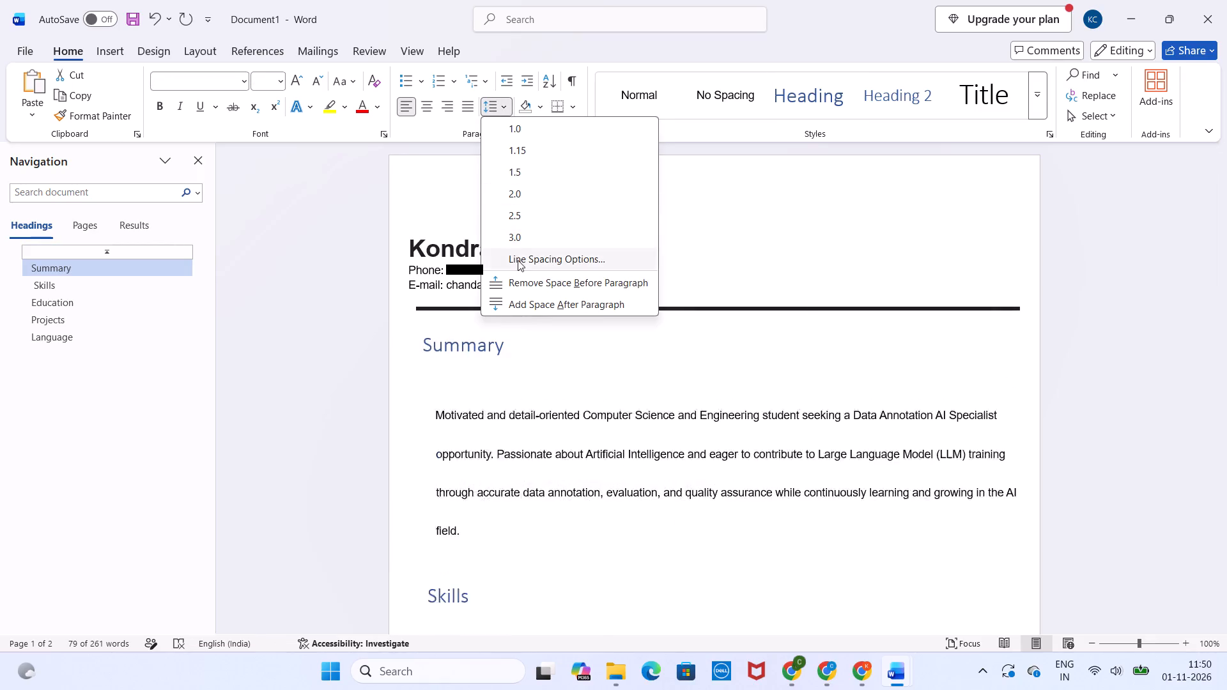
pyautogui.click(525, 277)
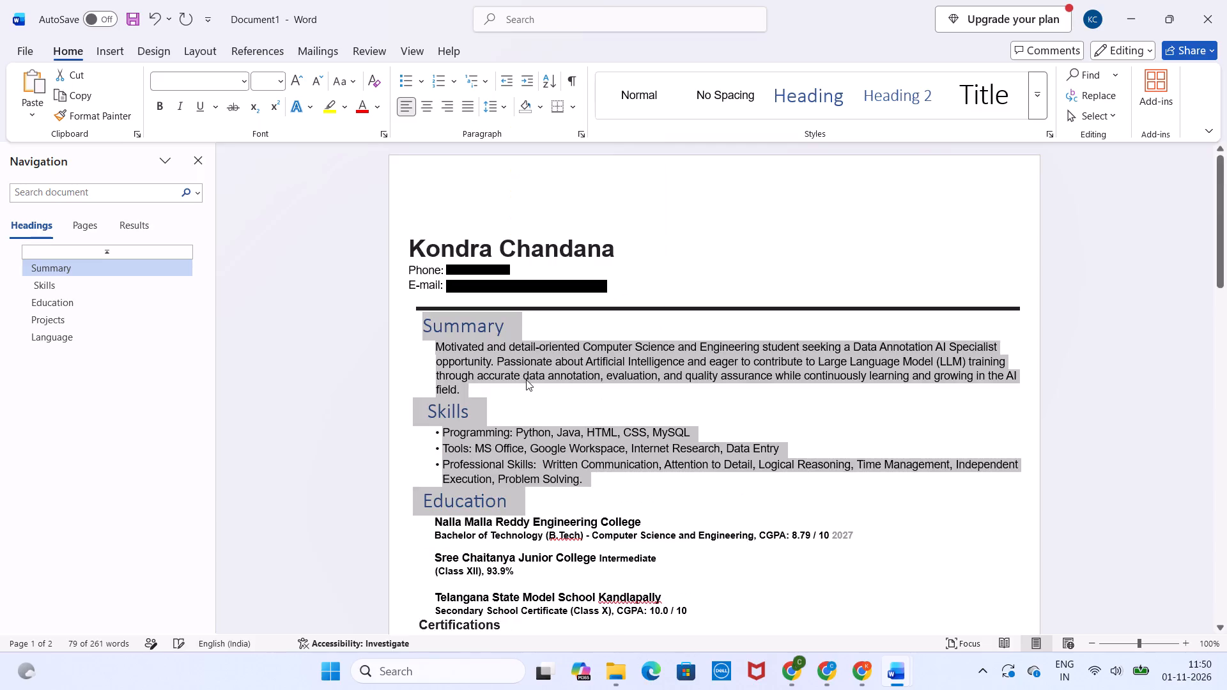
# Add space before paragraphs from the first college entry under Education to the end of the document.
pyautogui.scroll(-2, 526, 379)
pyautogui.scroll(1, 526, 379)
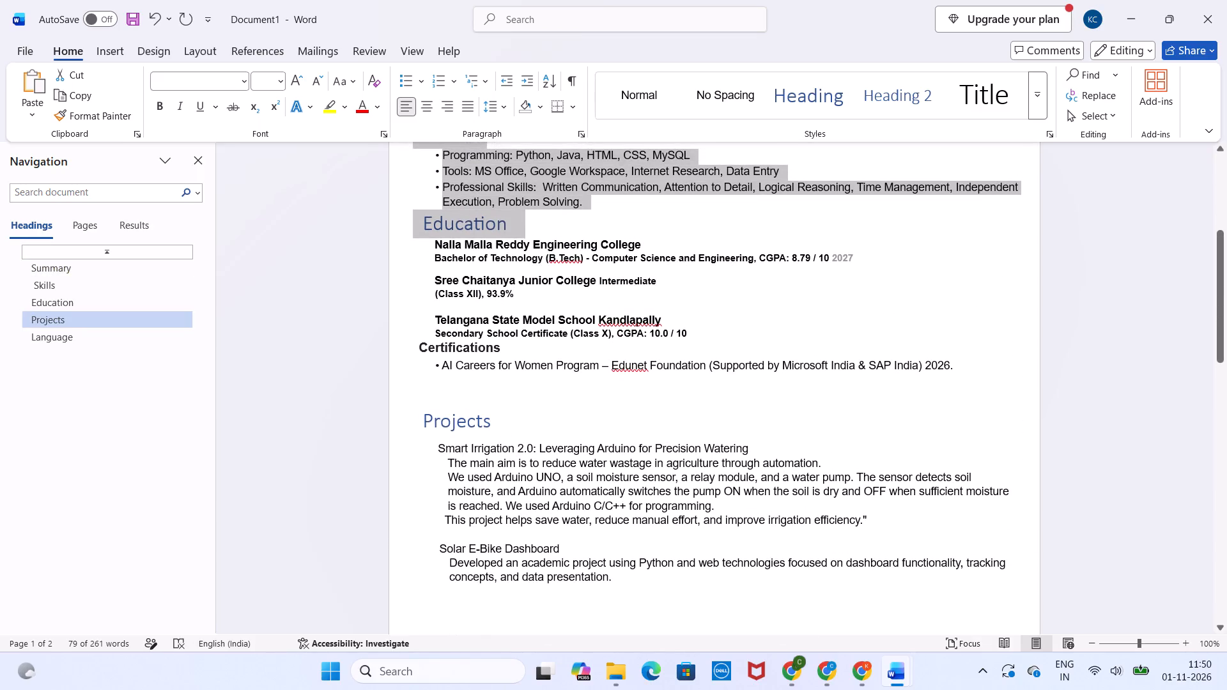
pyautogui.moveTo(433, 250); pyautogui.dragTo(600, 617)
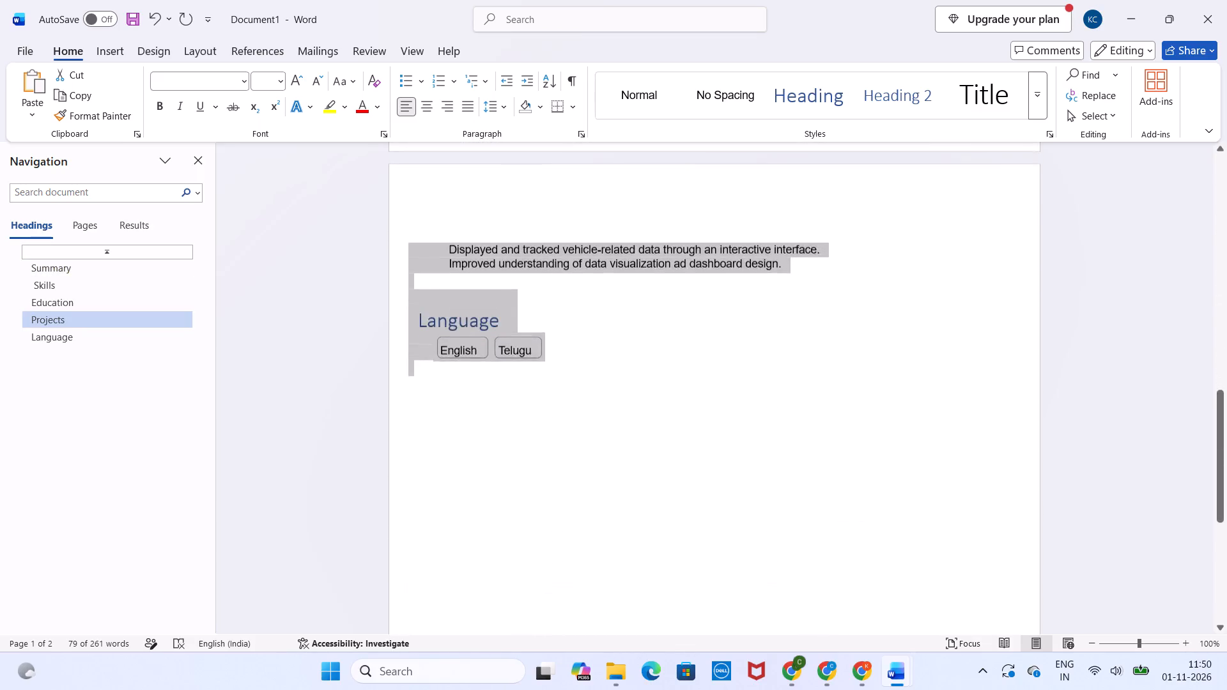
pyautogui.moveTo(600, 617); pyautogui.dragTo(582, 430)
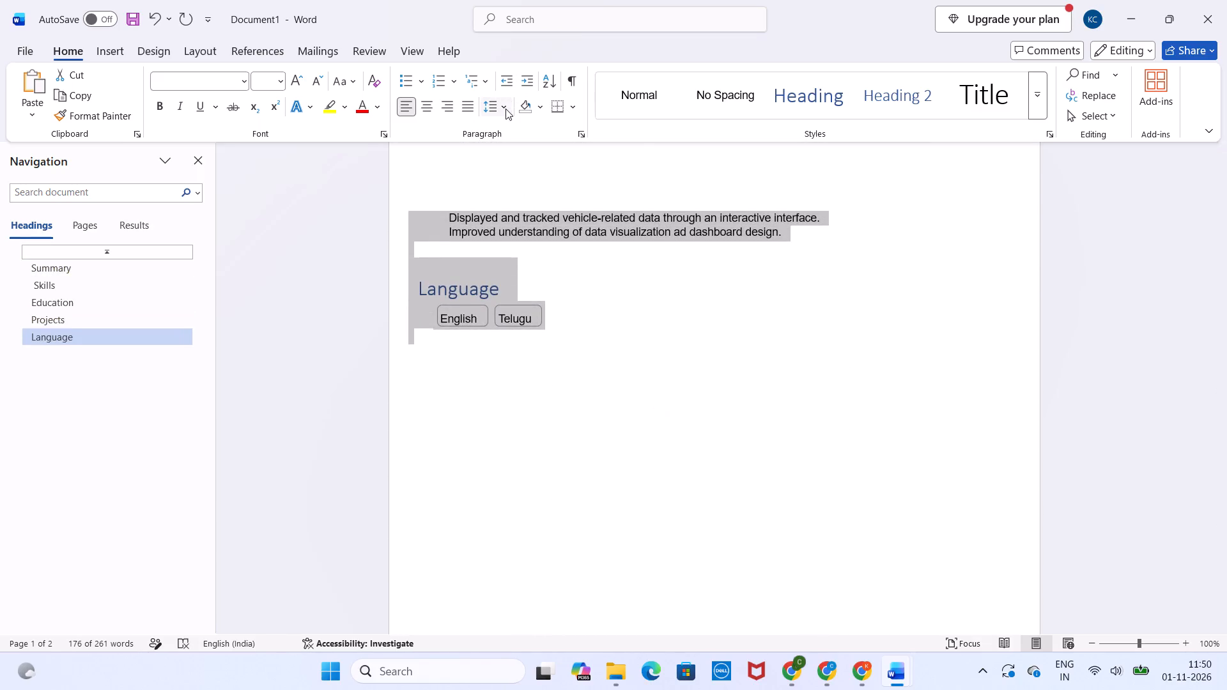
pyautogui.click(505, 109)
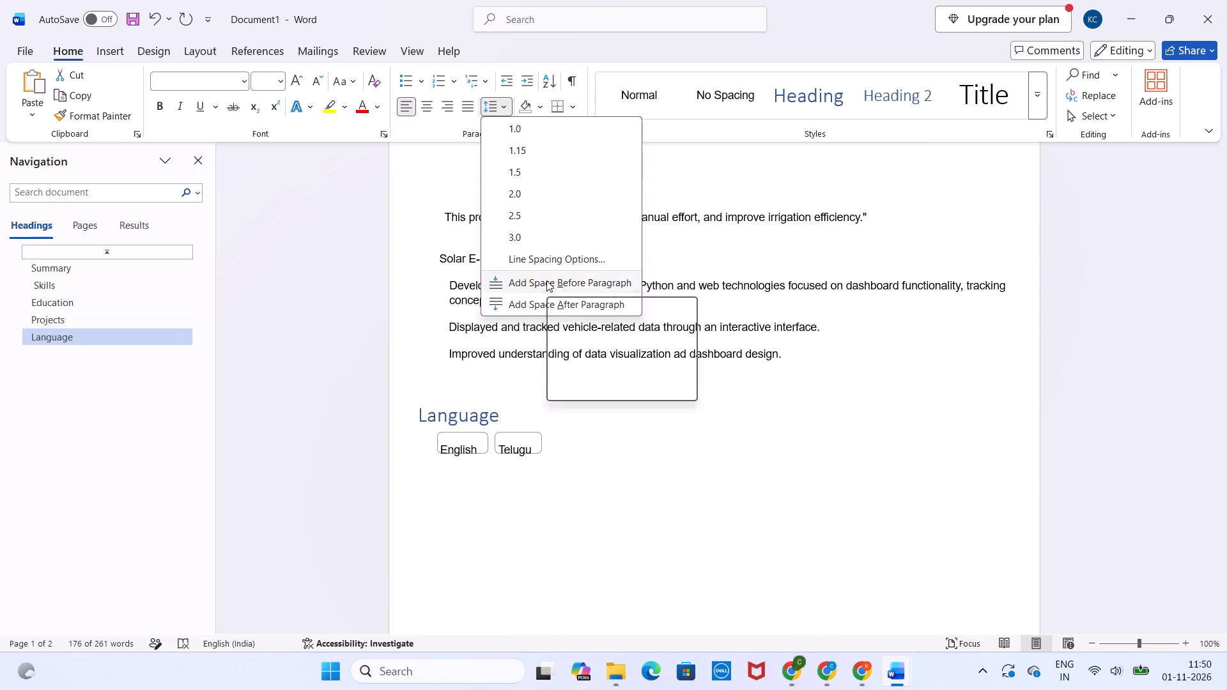
pyautogui.click(546, 280)
pyautogui.scroll(4, 546, 280)
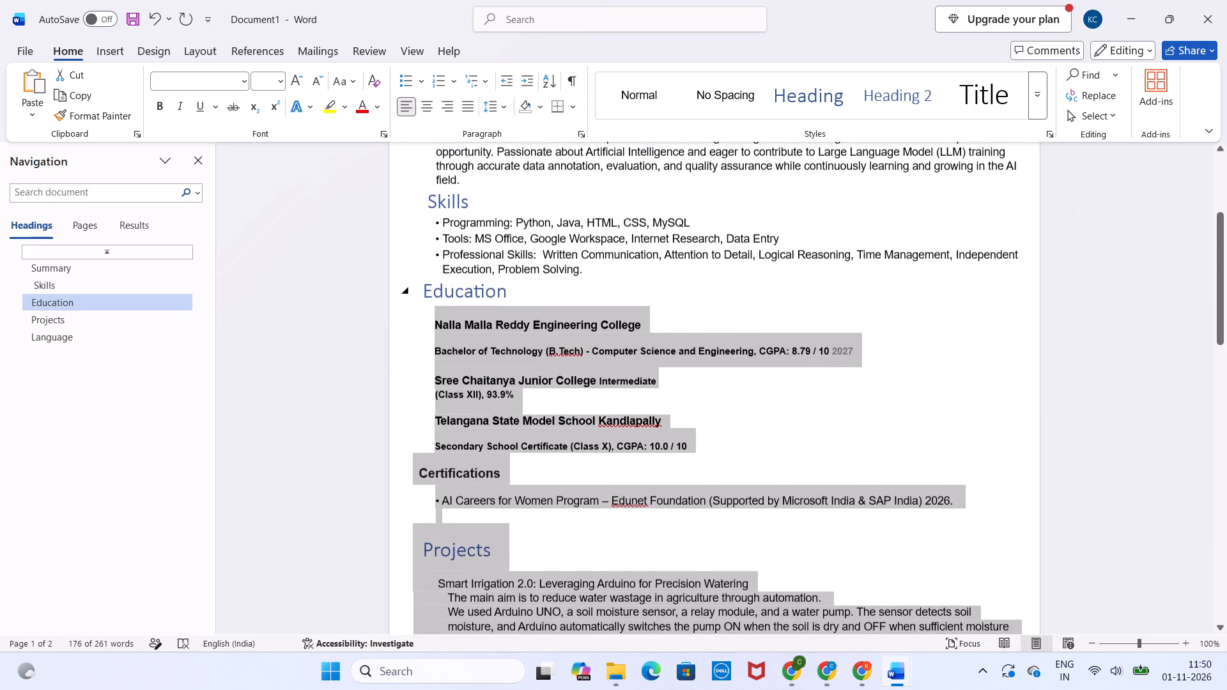
pyautogui.click(447, 512)
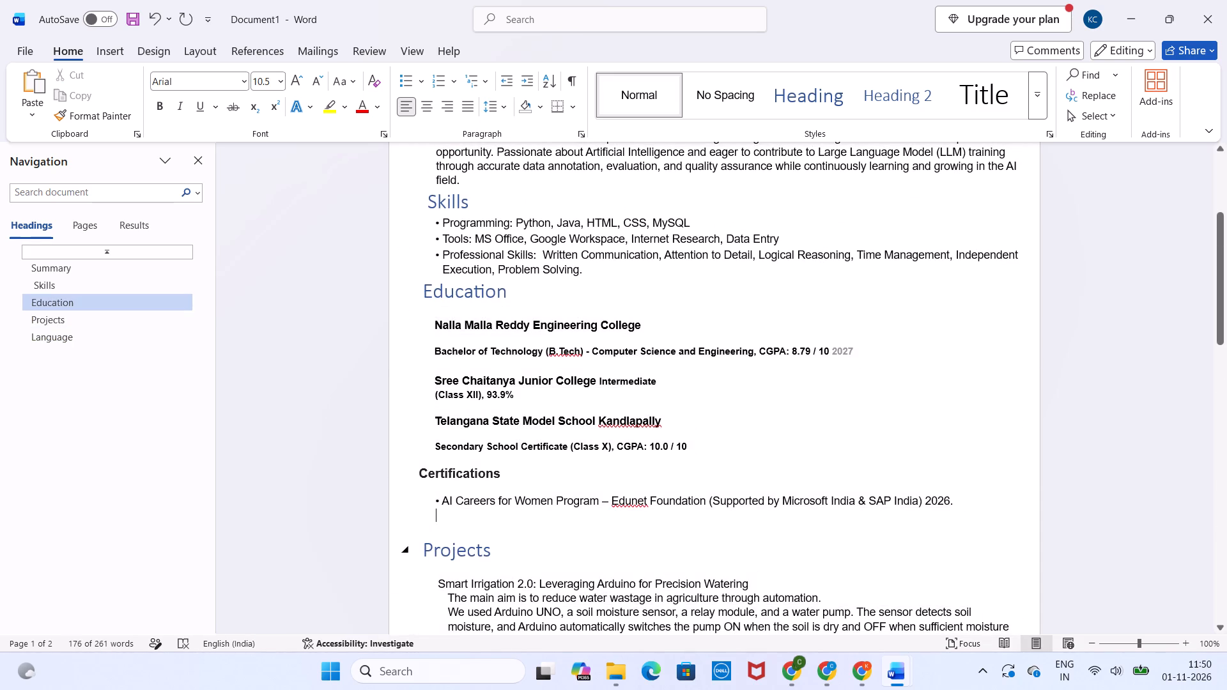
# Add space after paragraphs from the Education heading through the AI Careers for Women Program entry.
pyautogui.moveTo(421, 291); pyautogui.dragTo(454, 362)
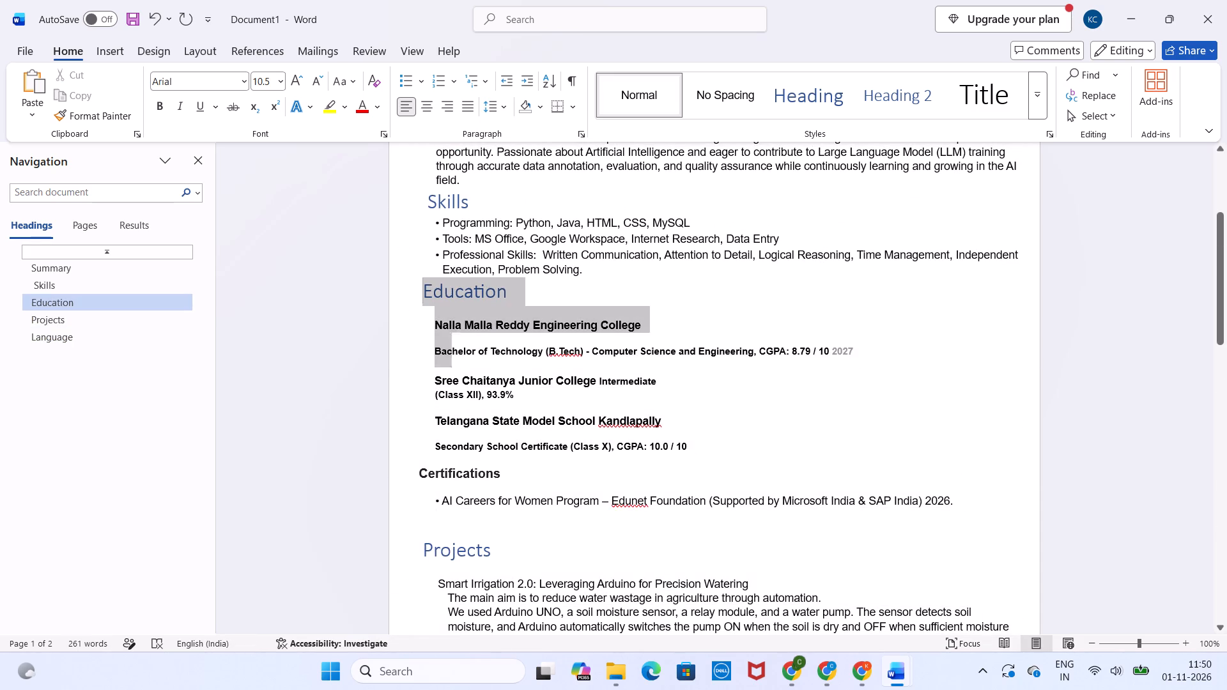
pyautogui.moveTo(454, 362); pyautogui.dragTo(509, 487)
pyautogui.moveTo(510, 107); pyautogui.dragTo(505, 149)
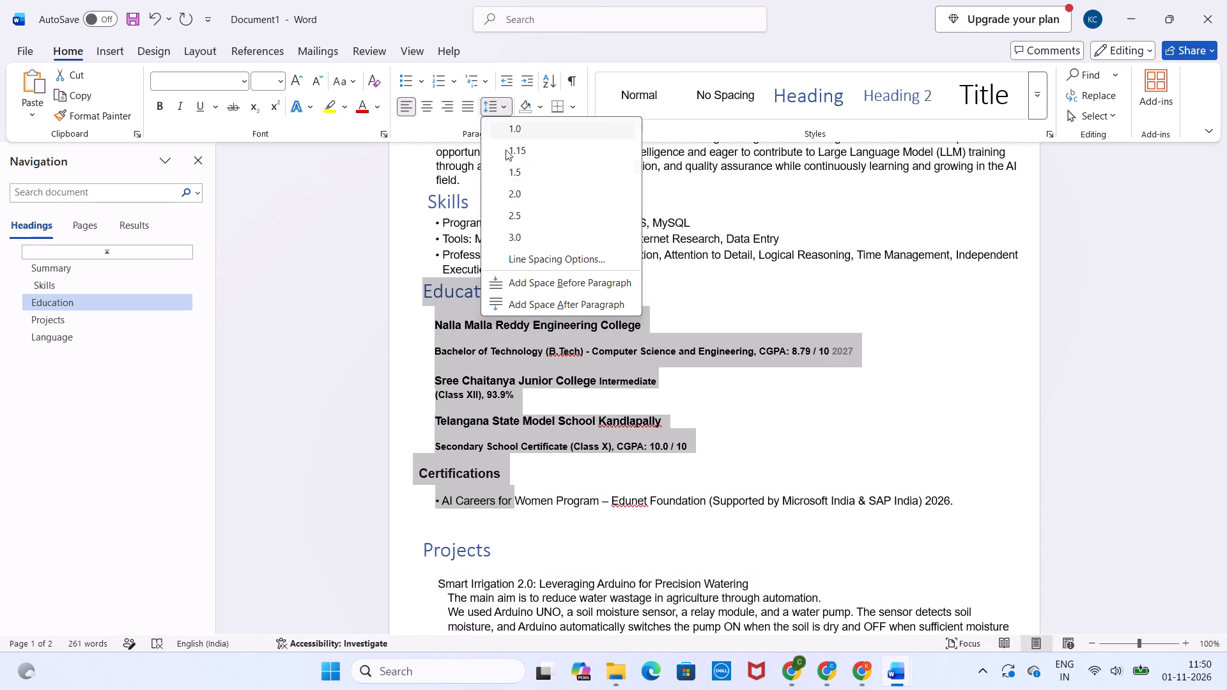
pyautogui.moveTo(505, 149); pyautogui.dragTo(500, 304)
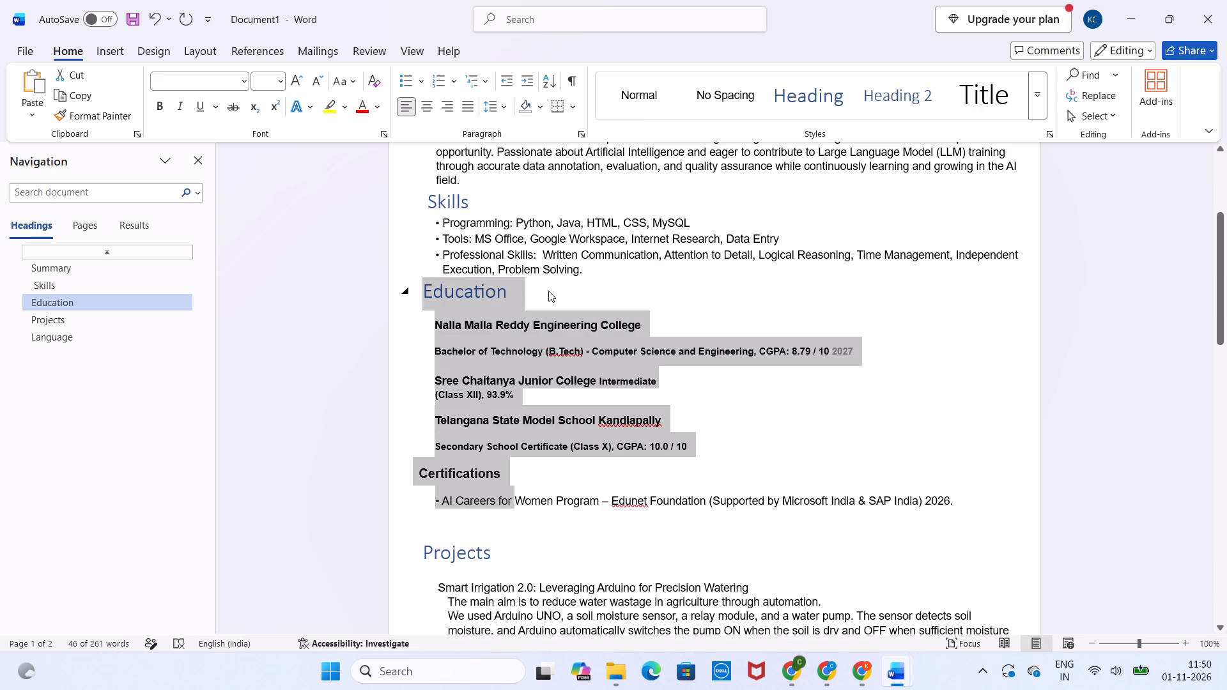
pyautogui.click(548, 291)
# Remove the space after paragraphs from the Education heading through the Certifications heading.
pyautogui.moveTo(424, 291); pyautogui.dragTo(501, 463)
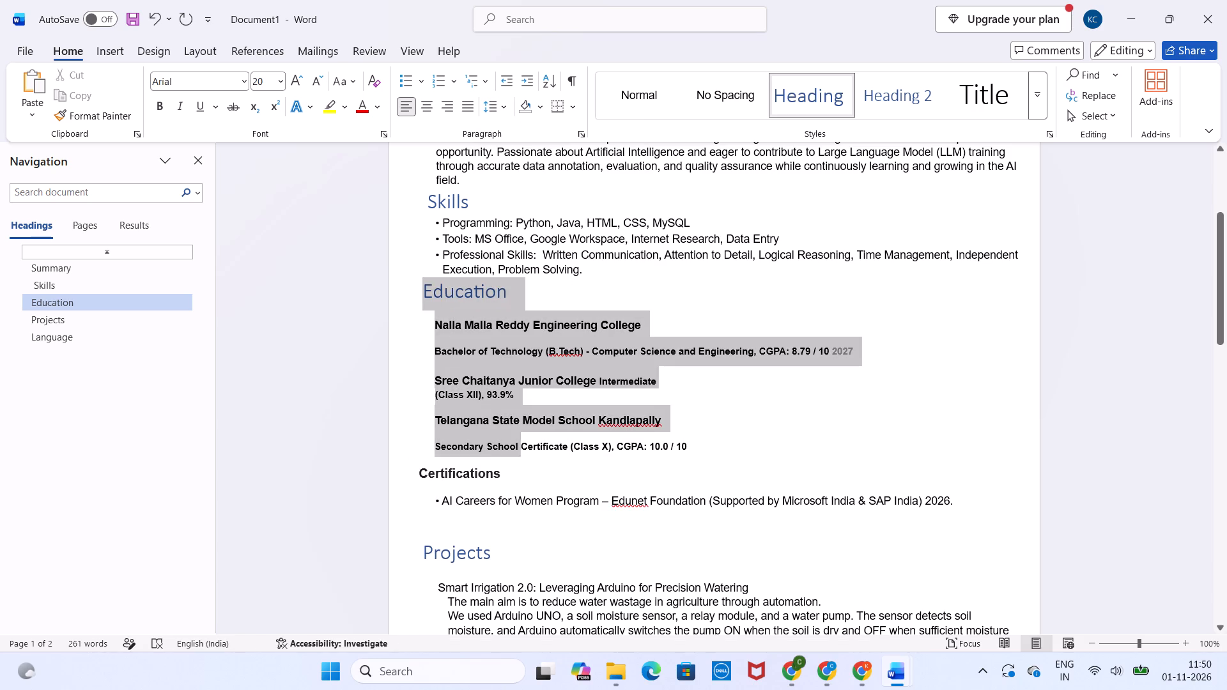
pyautogui.moveTo(501, 463); pyautogui.dragTo(502, 467)
pyautogui.click(502, 107)
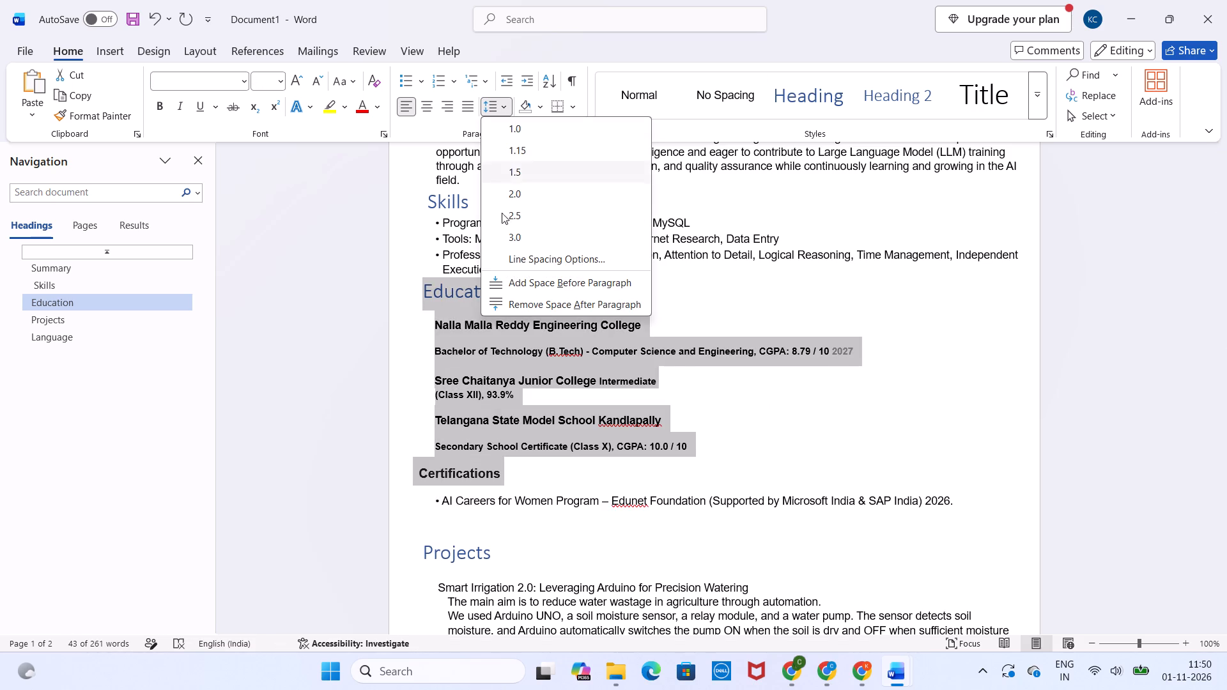
pyautogui.click(534, 298)
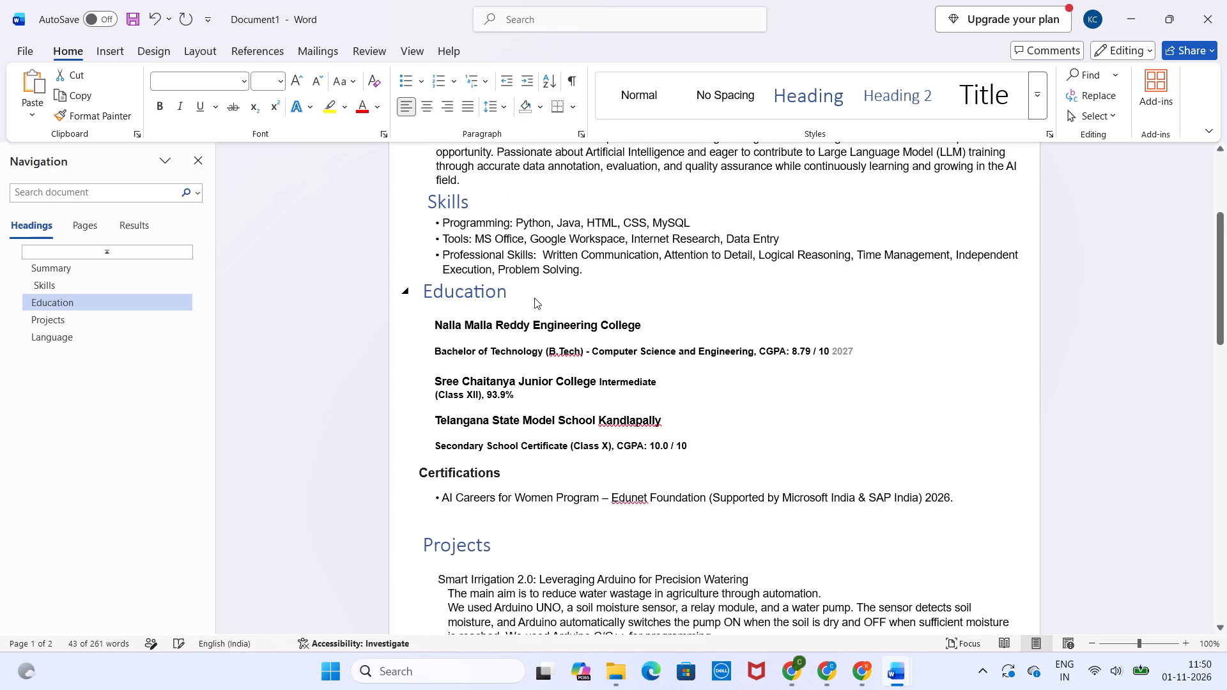
# Remove the space before paragraphs from the Projects heading through the Smart Irrigation 2.0 description.
pyautogui.scroll(-1, 534, 298)
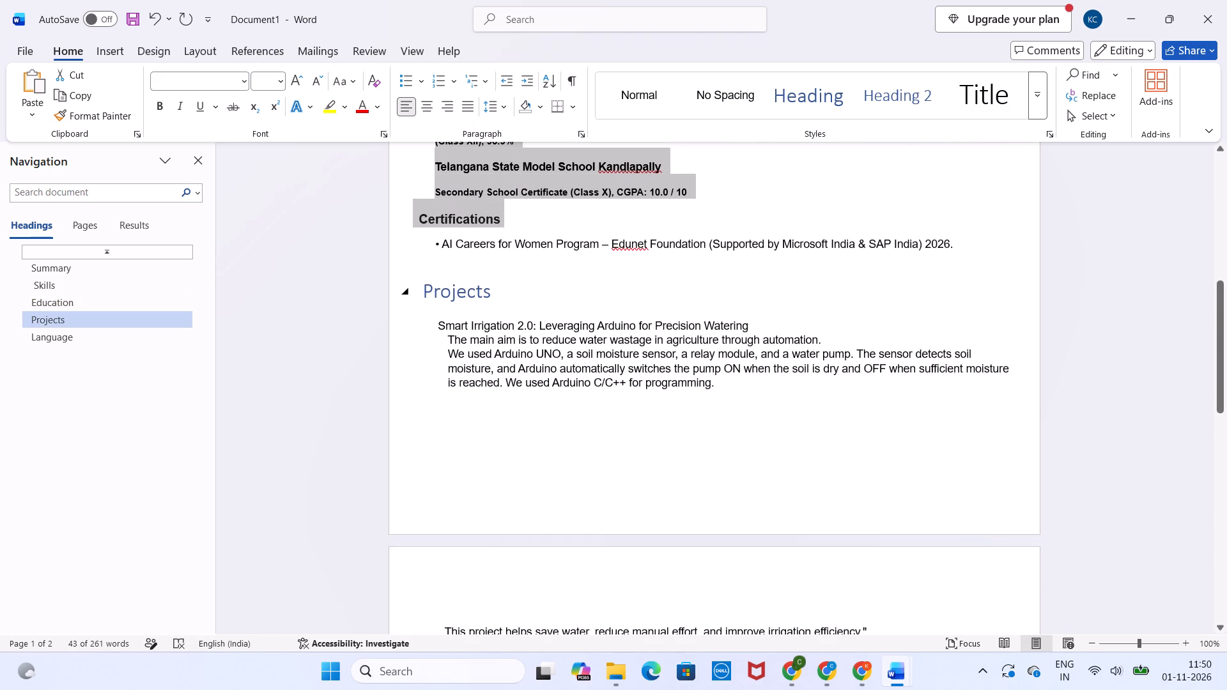
pyautogui.moveTo(419, 286); pyautogui.dragTo(509, 464)
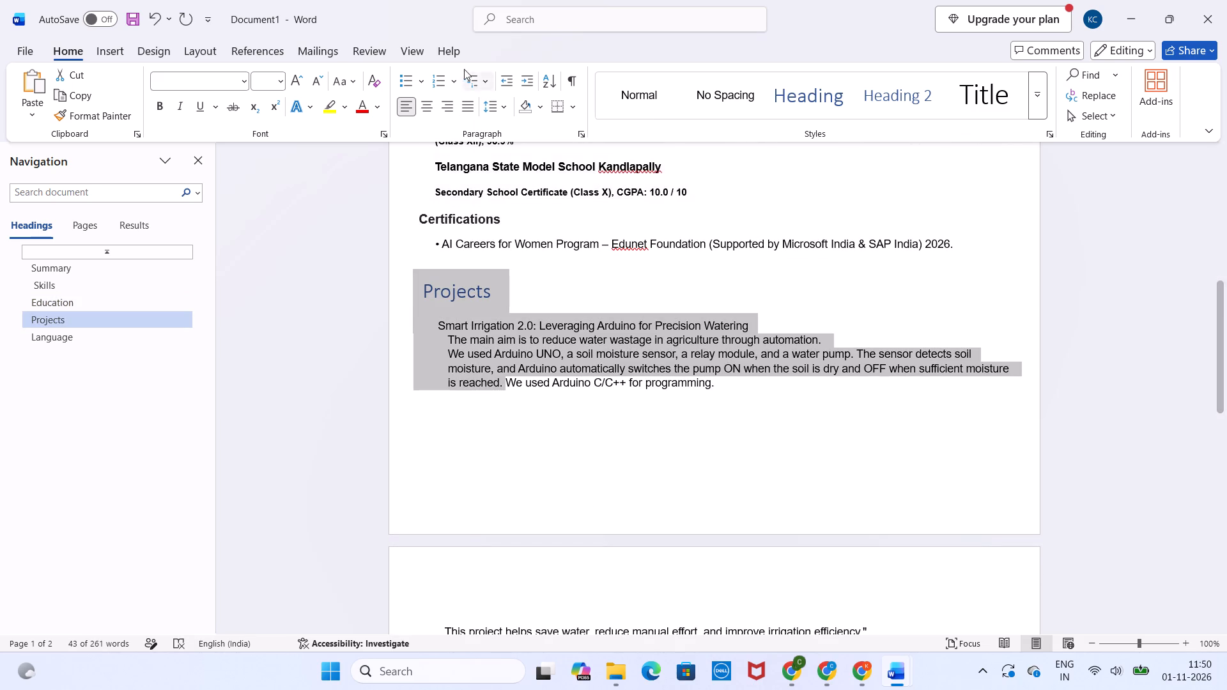
pyautogui.click(498, 109)
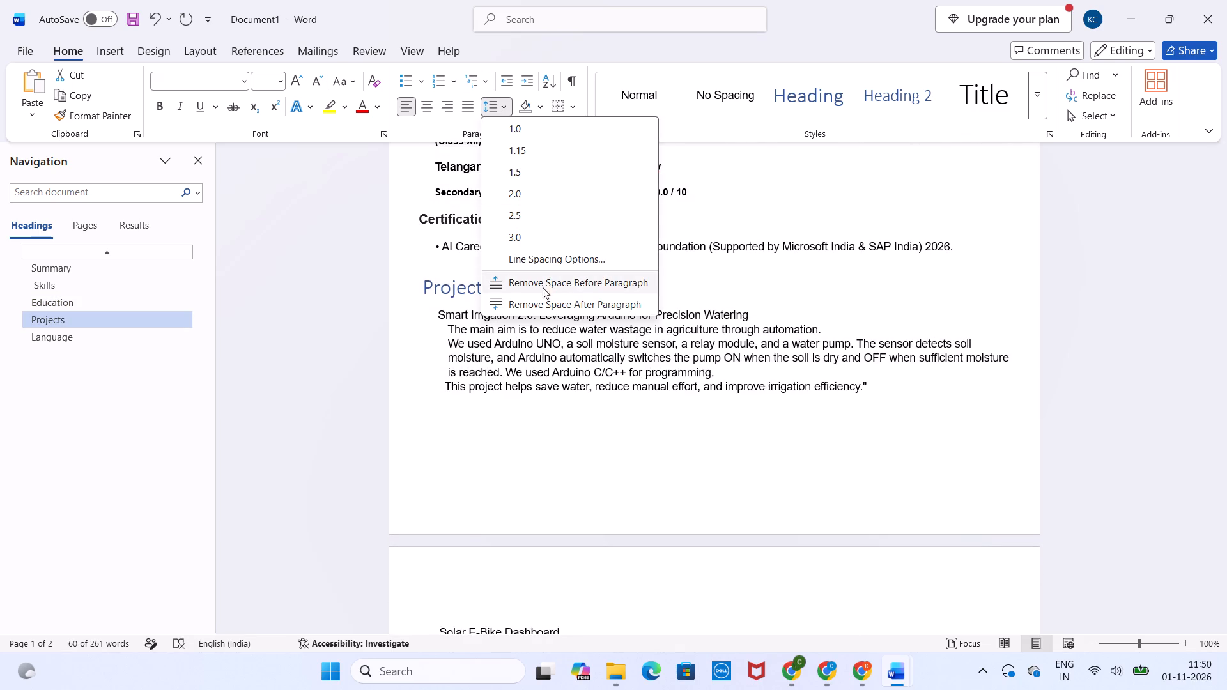
pyautogui.click(543, 279)
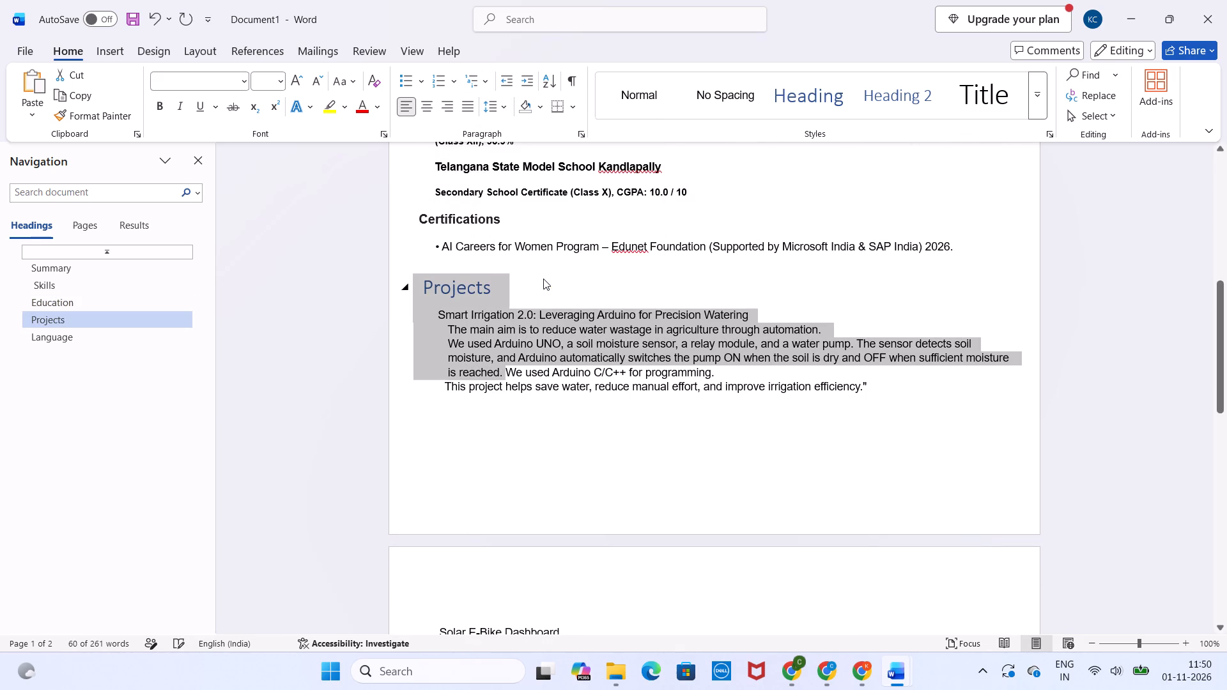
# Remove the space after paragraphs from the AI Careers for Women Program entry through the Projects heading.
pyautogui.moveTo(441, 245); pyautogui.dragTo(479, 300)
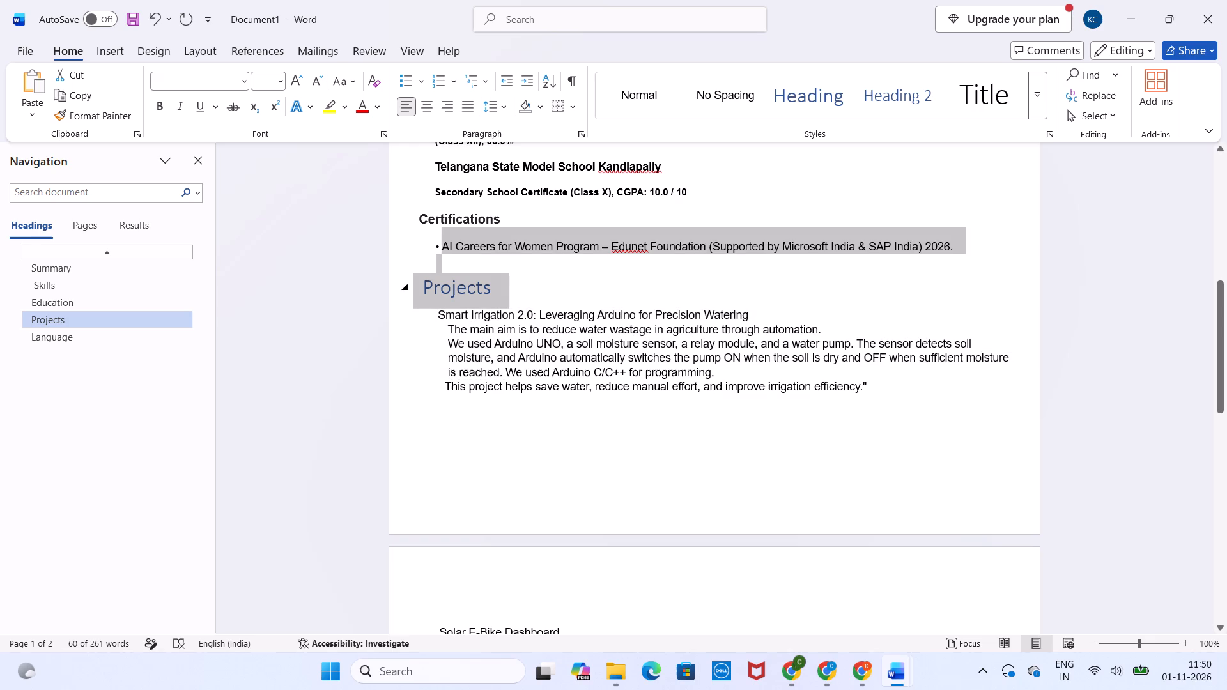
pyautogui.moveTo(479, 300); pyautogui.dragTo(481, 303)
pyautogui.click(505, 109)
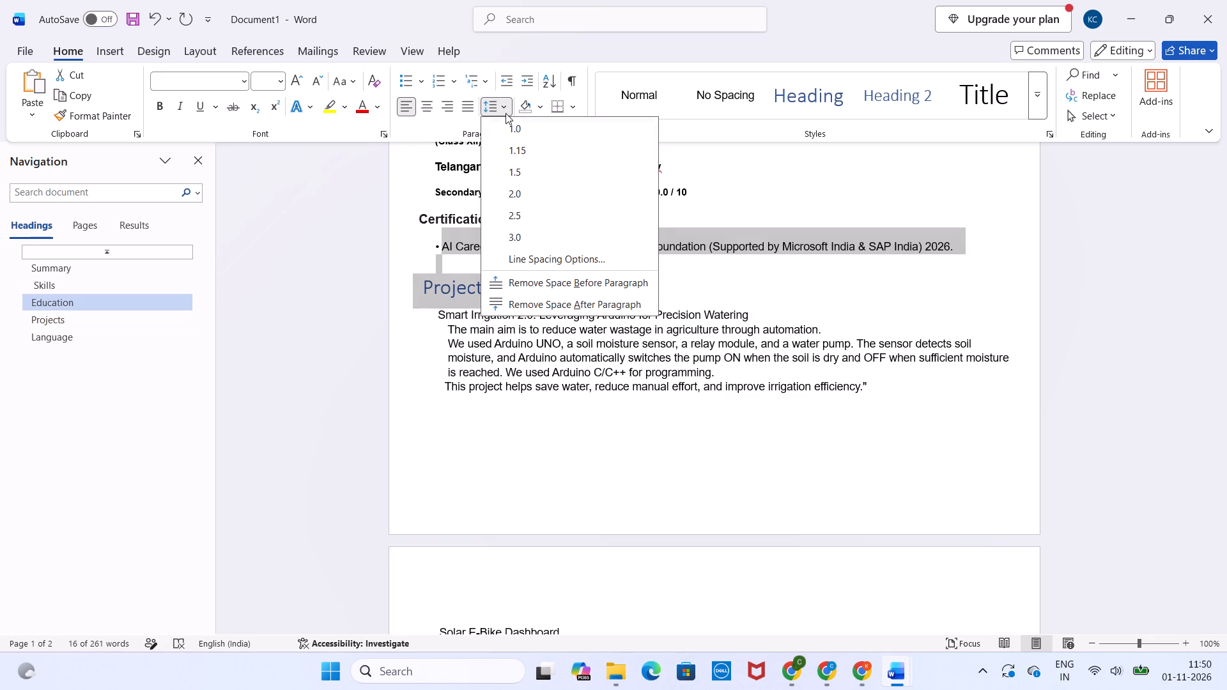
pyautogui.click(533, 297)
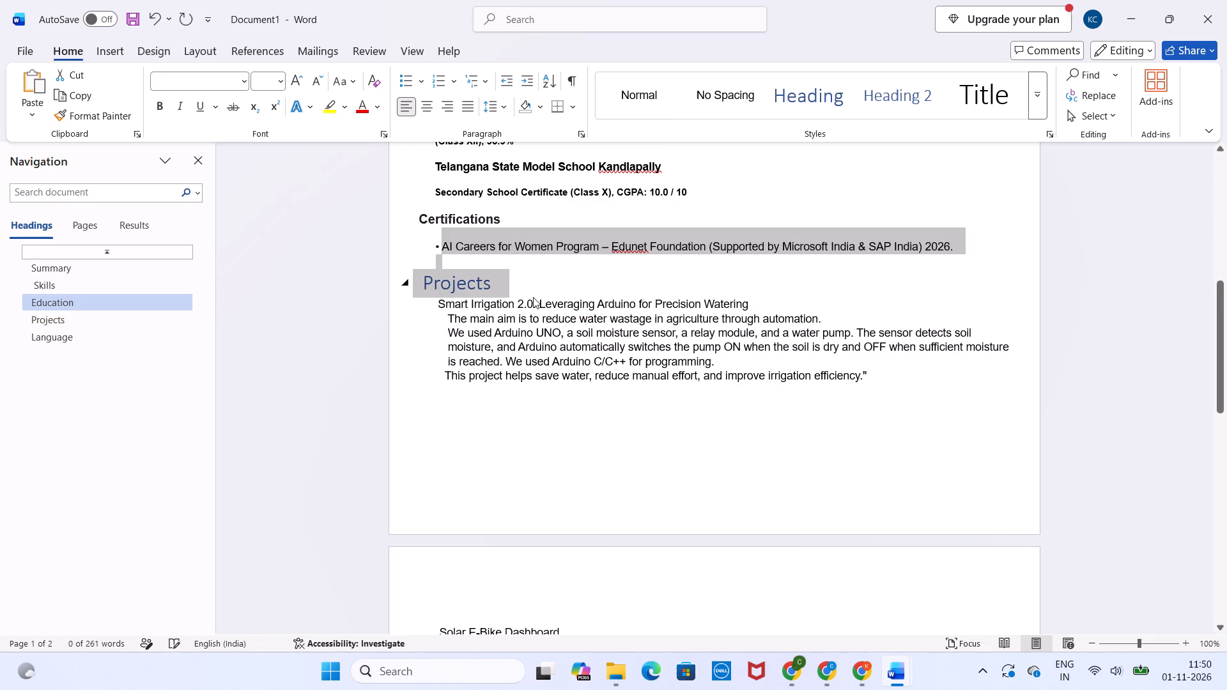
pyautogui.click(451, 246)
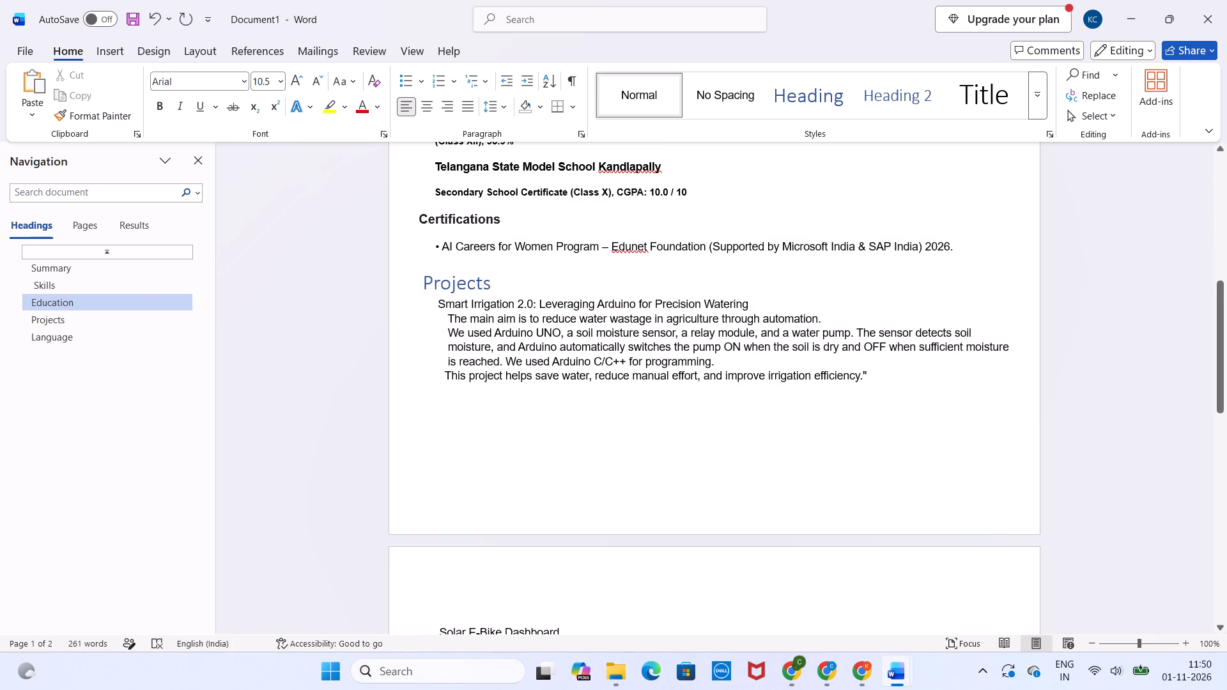
# Add space after paragraphs from the AI Careers for Women Program entry through the Projects heading.
pyautogui.moveTo(442, 243); pyautogui.dragTo(464, 271)
pyautogui.click(502, 111)
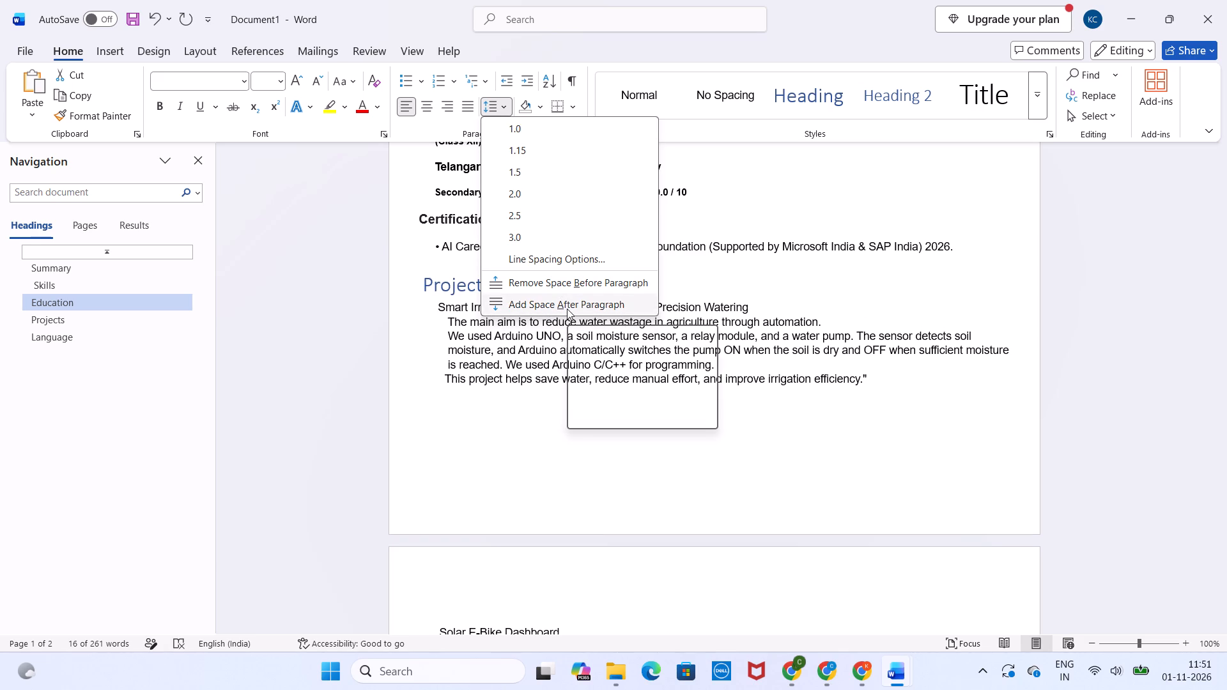
pyautogui.click(567, 309)
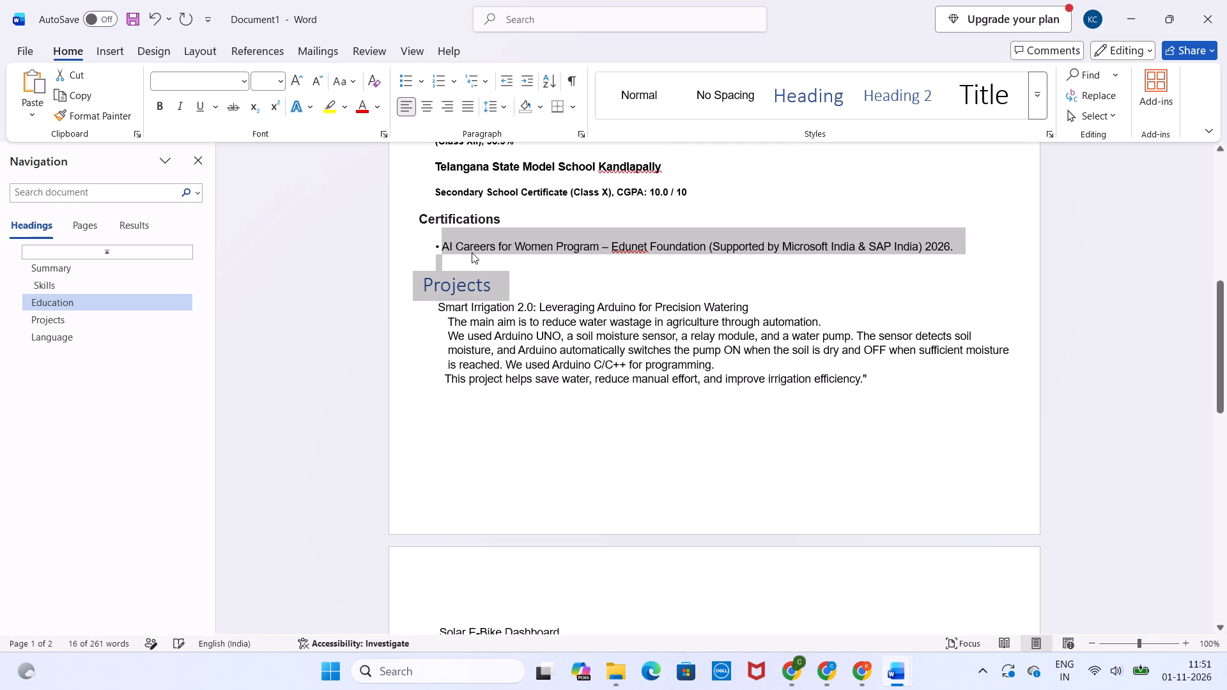
# Examine the resume's spacing and page break from the Certifications section through the Language section.
pyautogui.scroll(3, 657, 656)
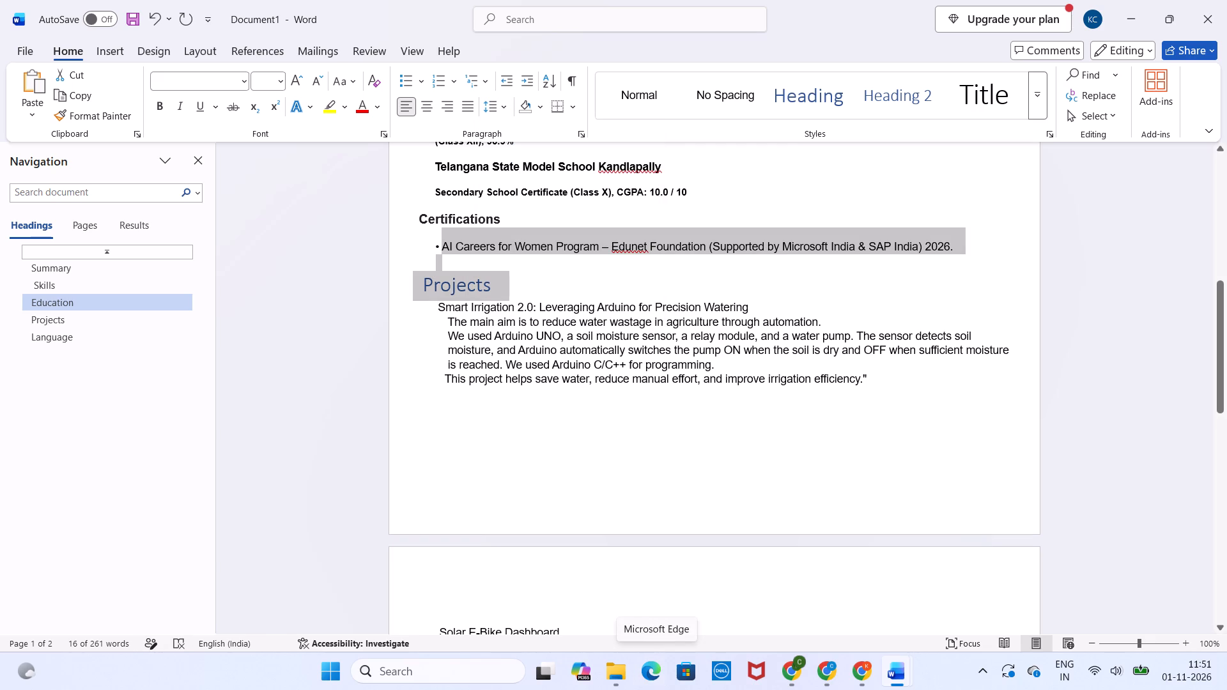
pyautogui.click(619, 498)
pyautogui.scroll(1, 635, 454)
pyautogui.scroll(-8, 635, 454)
pyautogui.scroll(2, 635, 454)
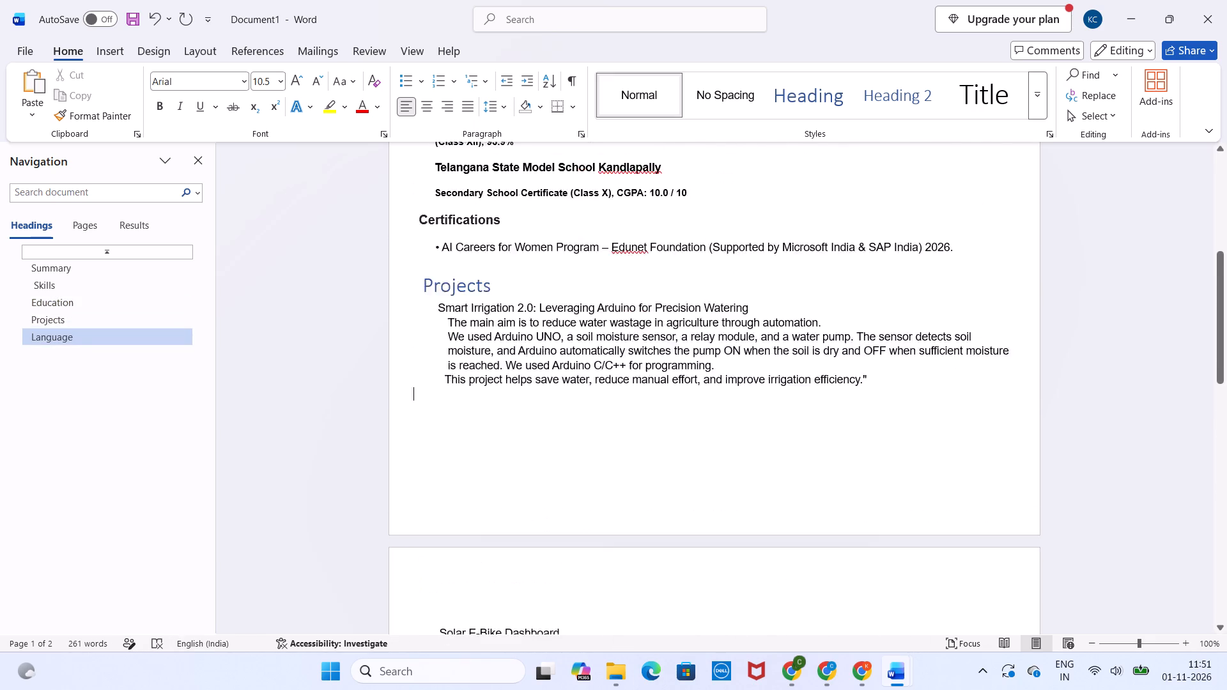
pyautogui.scroll(1, 635, 454)
pyautogui.scroll(-2, 511, 438)
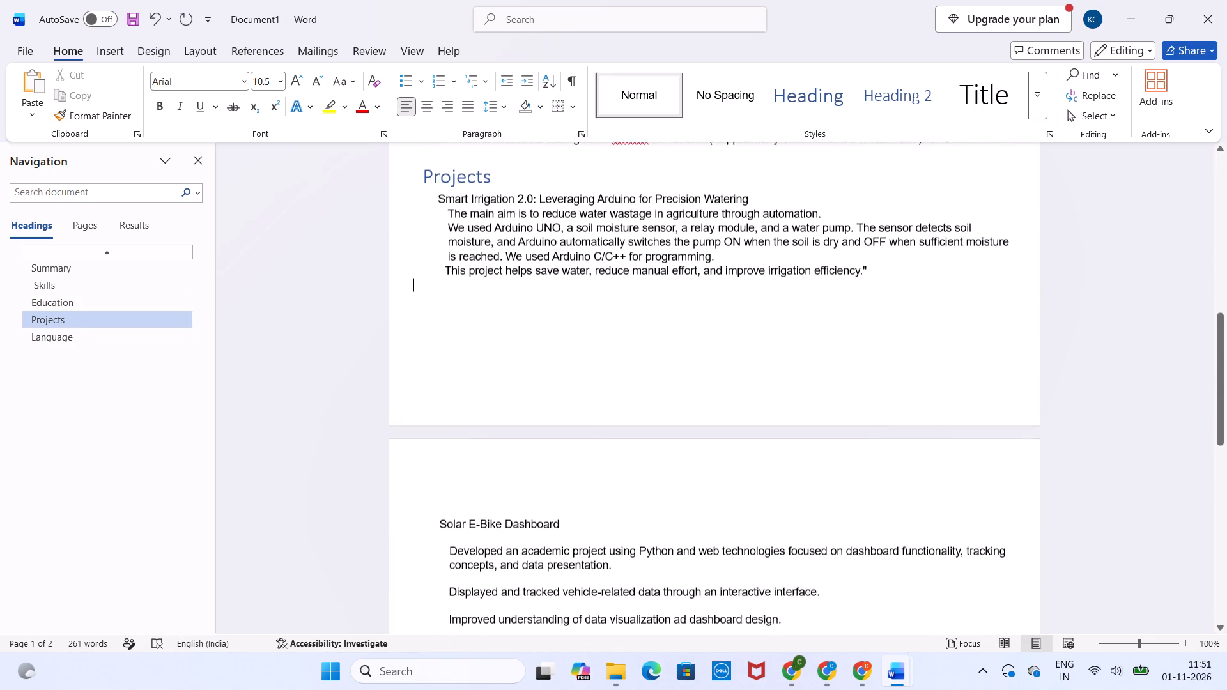
pyautogui.scroll(-2, 511, 438)
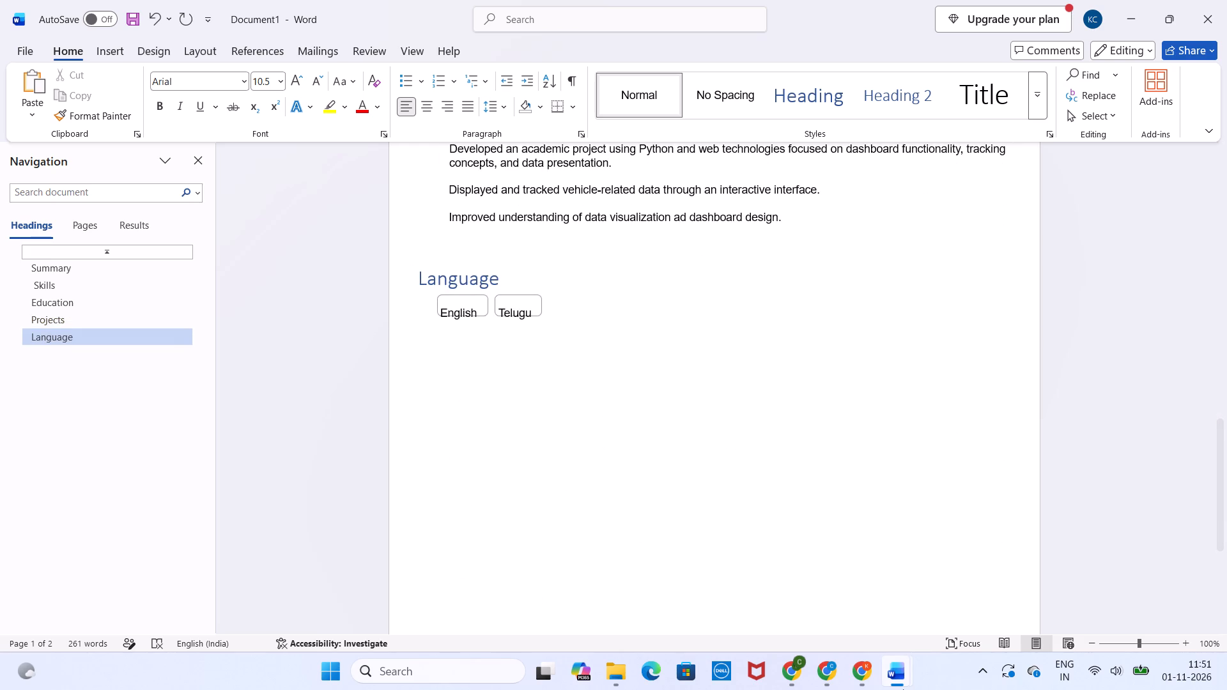
# Switch to the My resume document and remove the space after paragraphs from the divider line and the Summary heading.
pyautogui.click(899, 676)
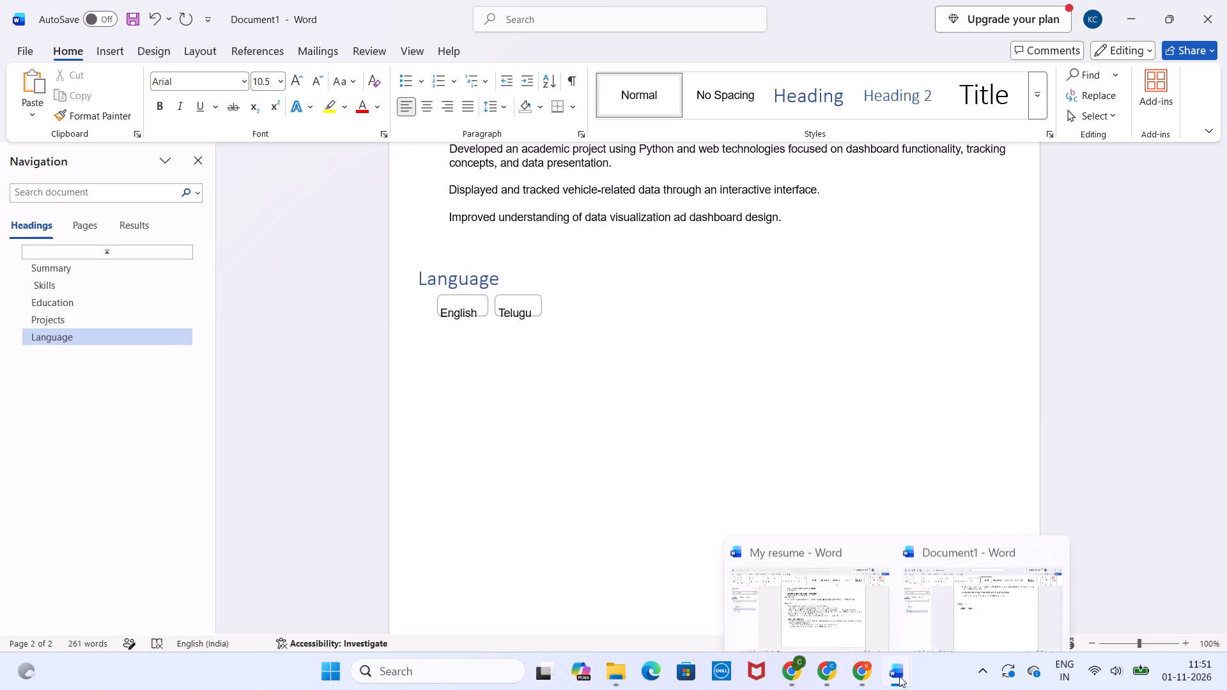
pyautogui.click(817, 589)
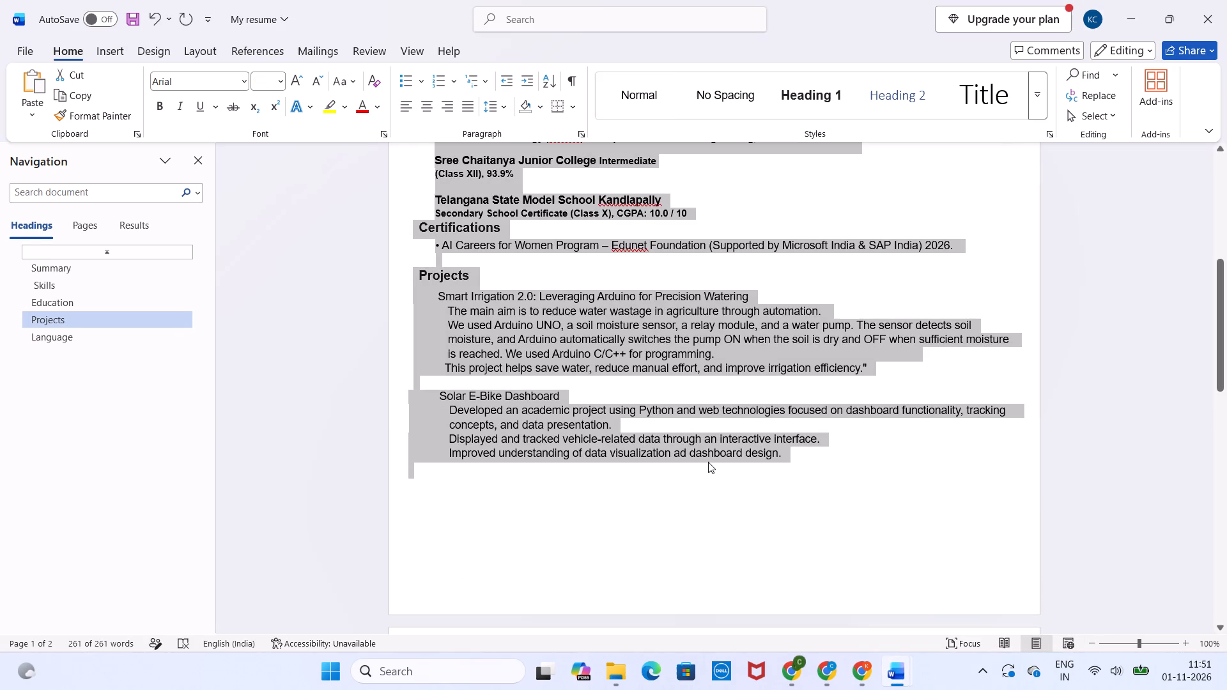
pyautogui.click(708, 462)
pyautogui.scroll(2, 708, 462)
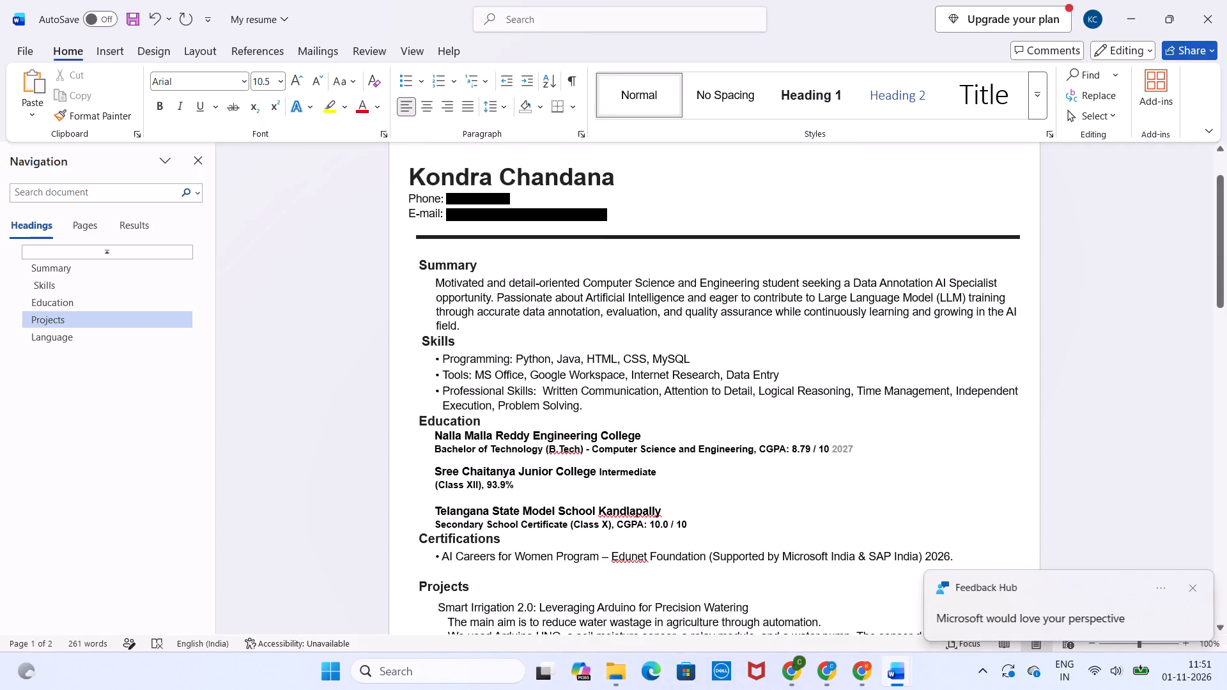
pyautogui.moveTo(411, 238); pyautogui.dragTo(470, 267)
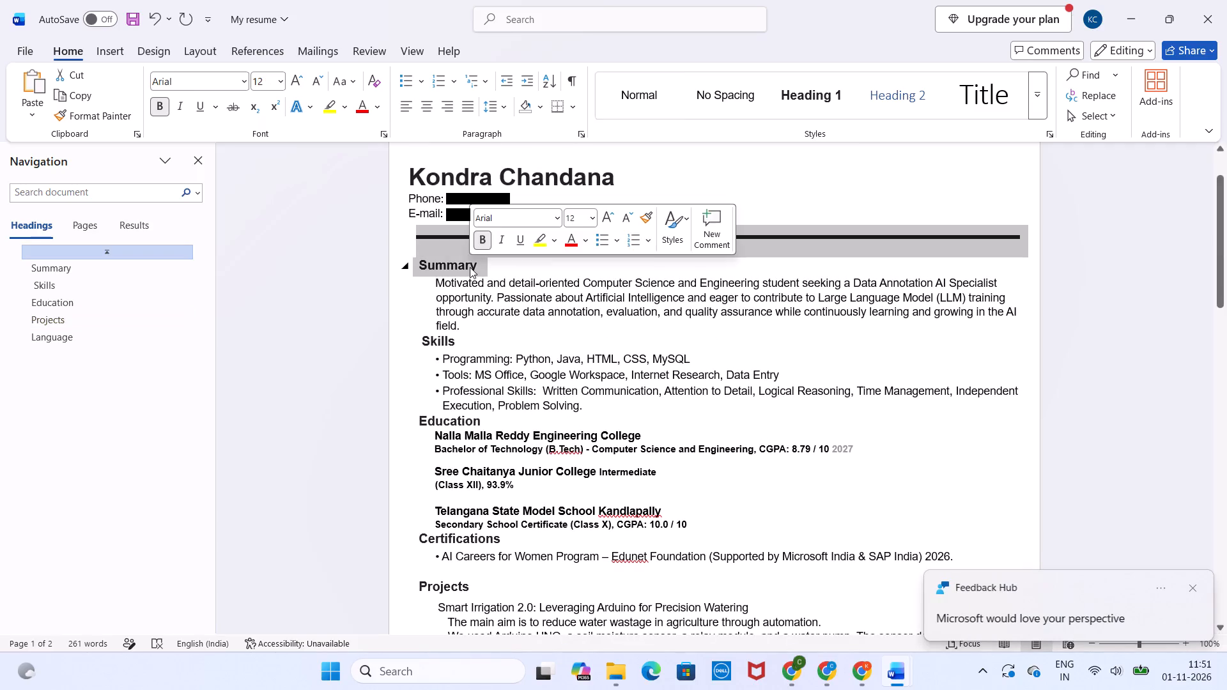
pyautogui.click(506, 105)
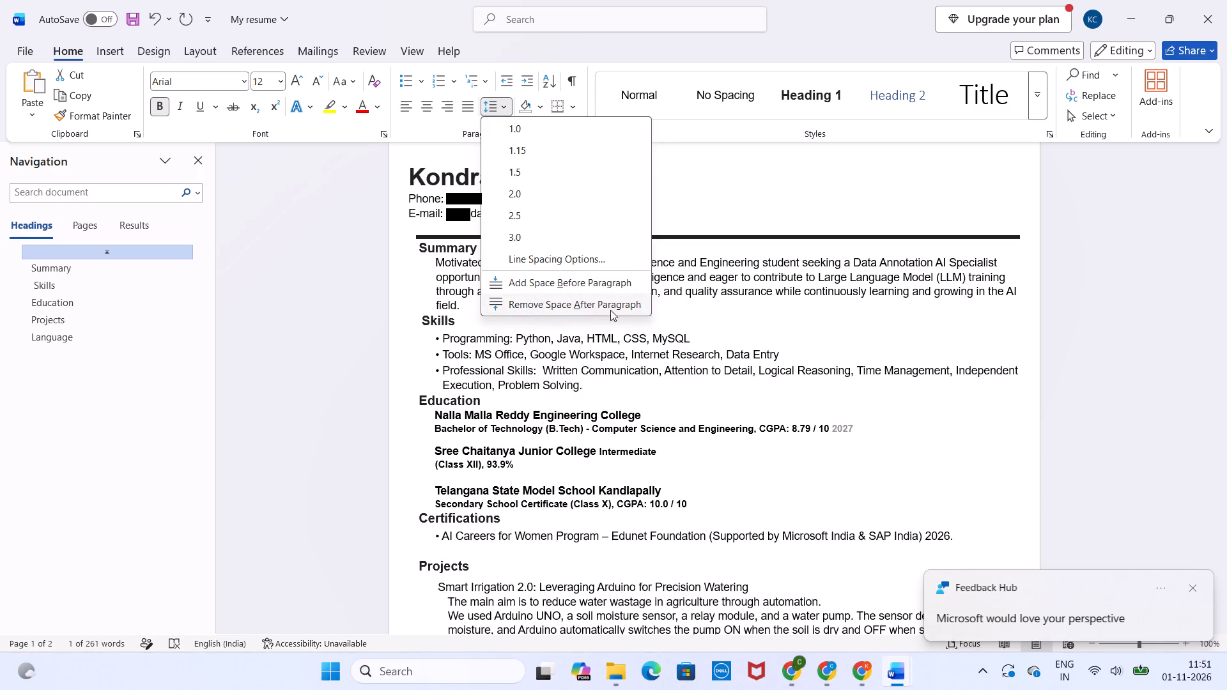
pyautogui.click(610, 310)
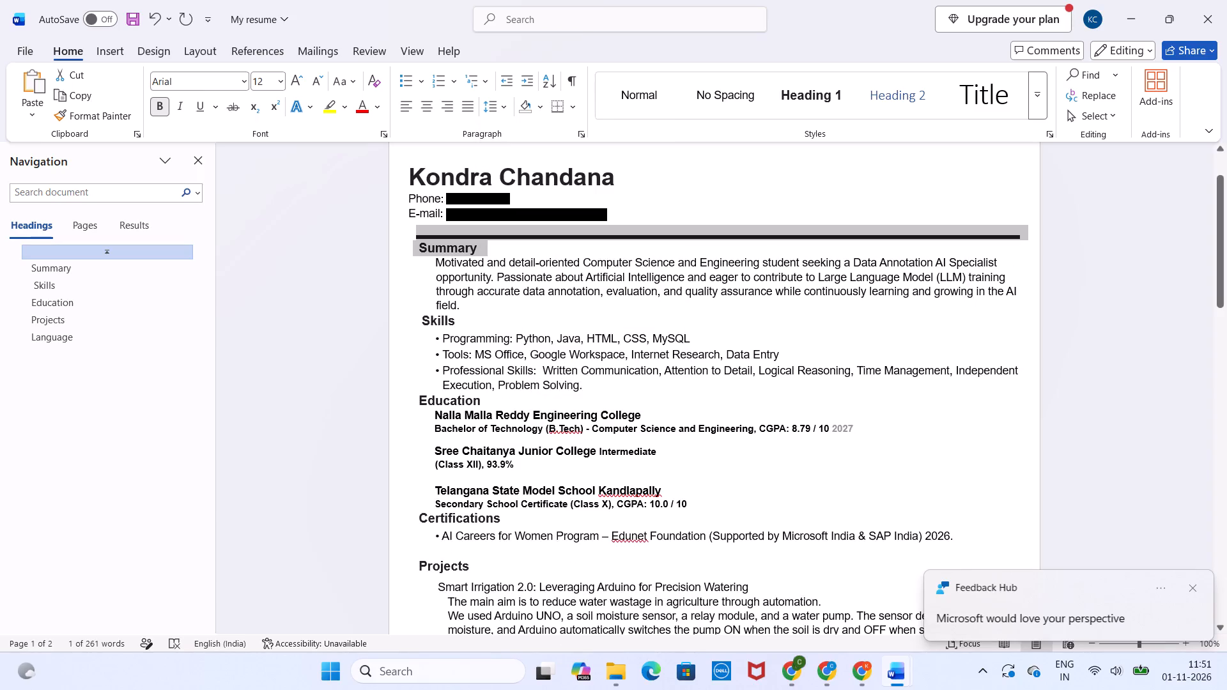
# Remove the space after paragraphs from the Certifications heading through the Projects heading.
pyautogui.click(509, 307)
pyautogui.scroll(-4, 509, 307)
pyautogui.scroll(3, 509, 307)
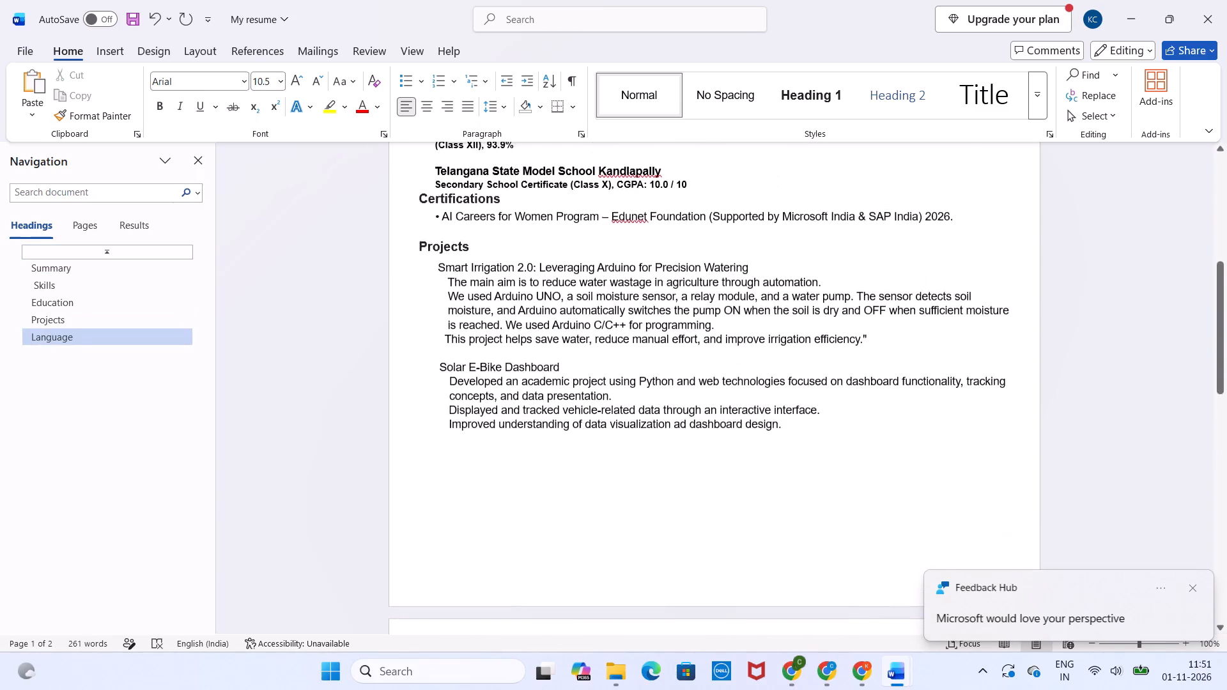
pyautogui.scroll(1, 509, 307)
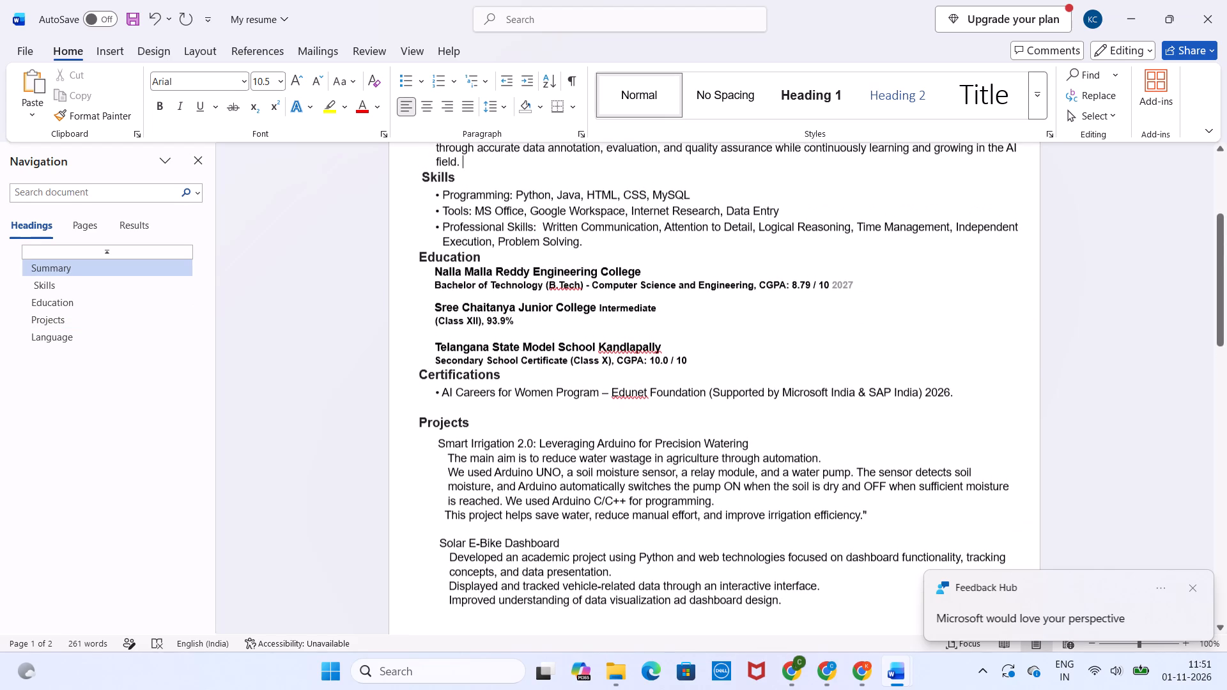
pyautogui.scroll(1, 509, 307)
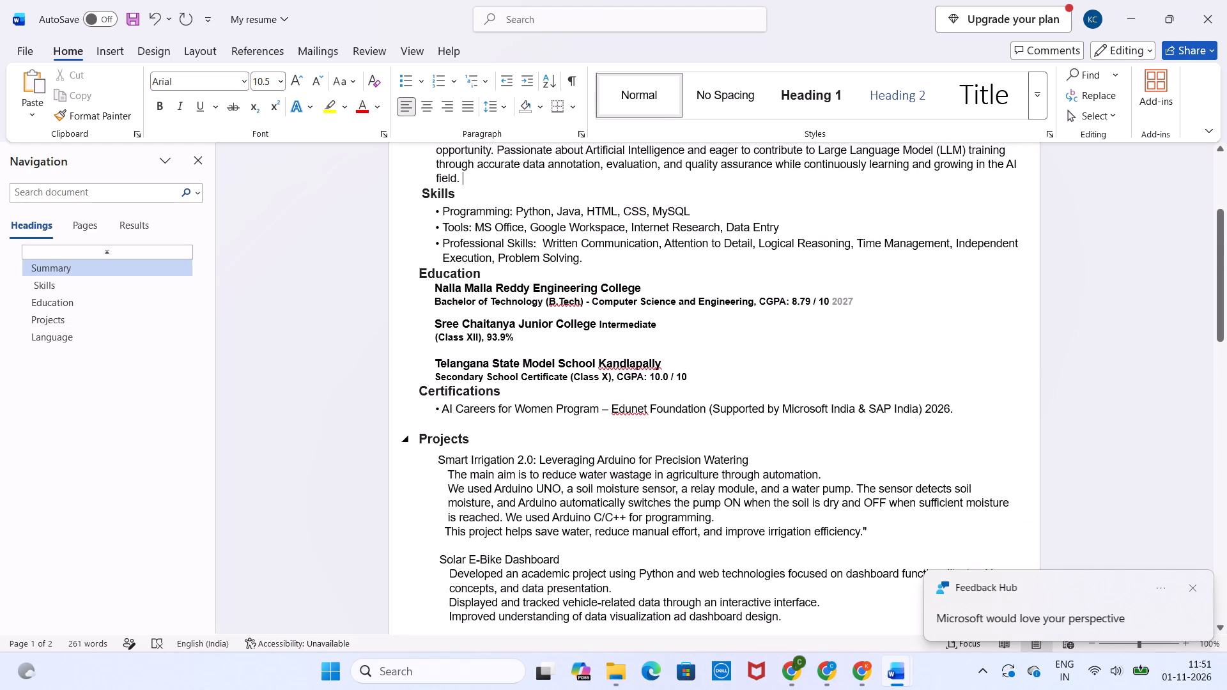
pyautogui.moveTo(440, 395); pyautogui.dragTo(455, 443)
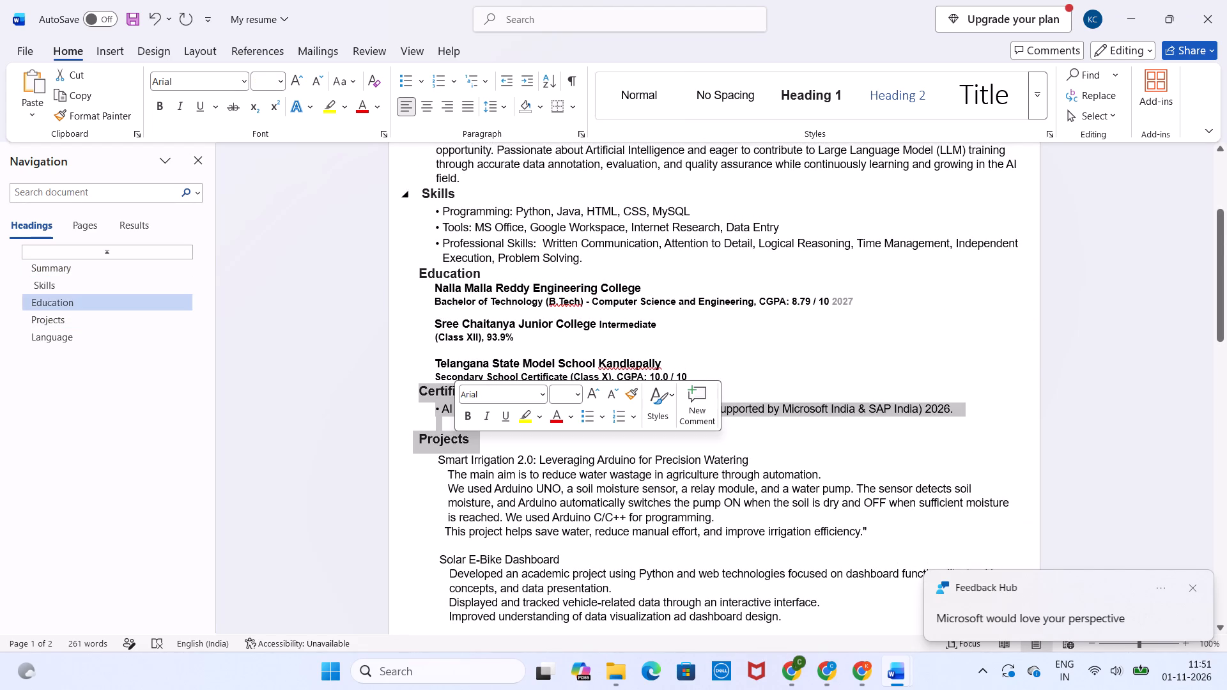
pyautogui.click(506, 107)
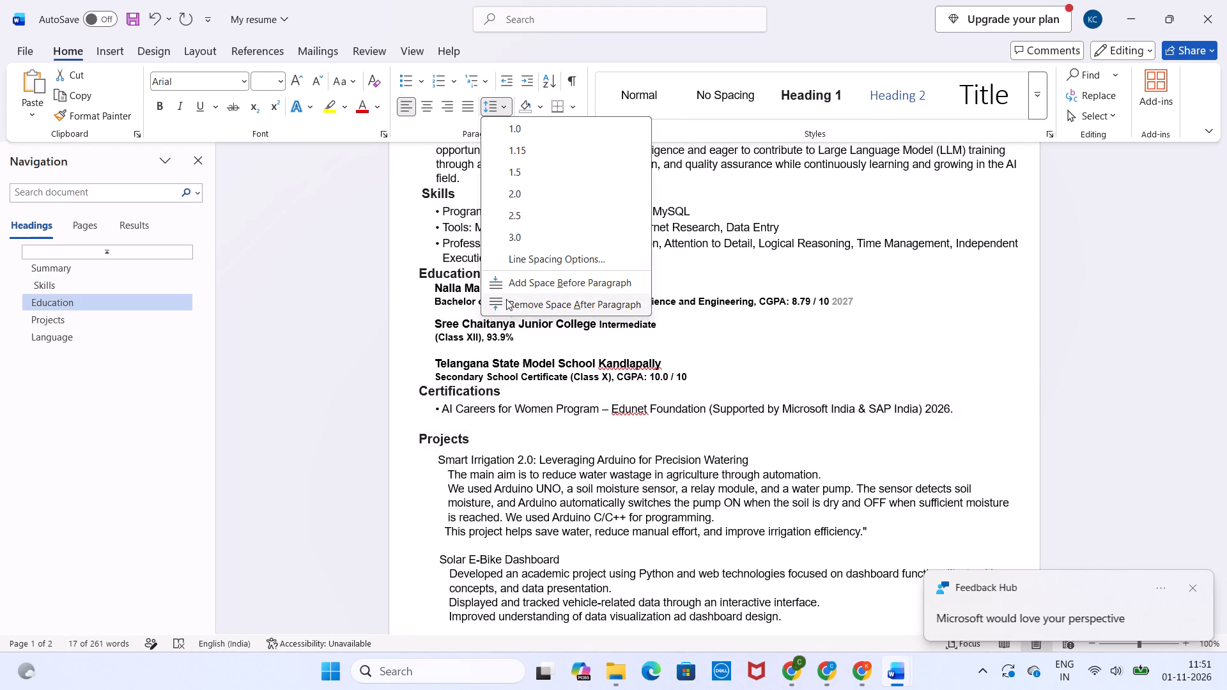
pyautogui.click(507, 309)
pyautogui.scroll(-2, 507, 309)
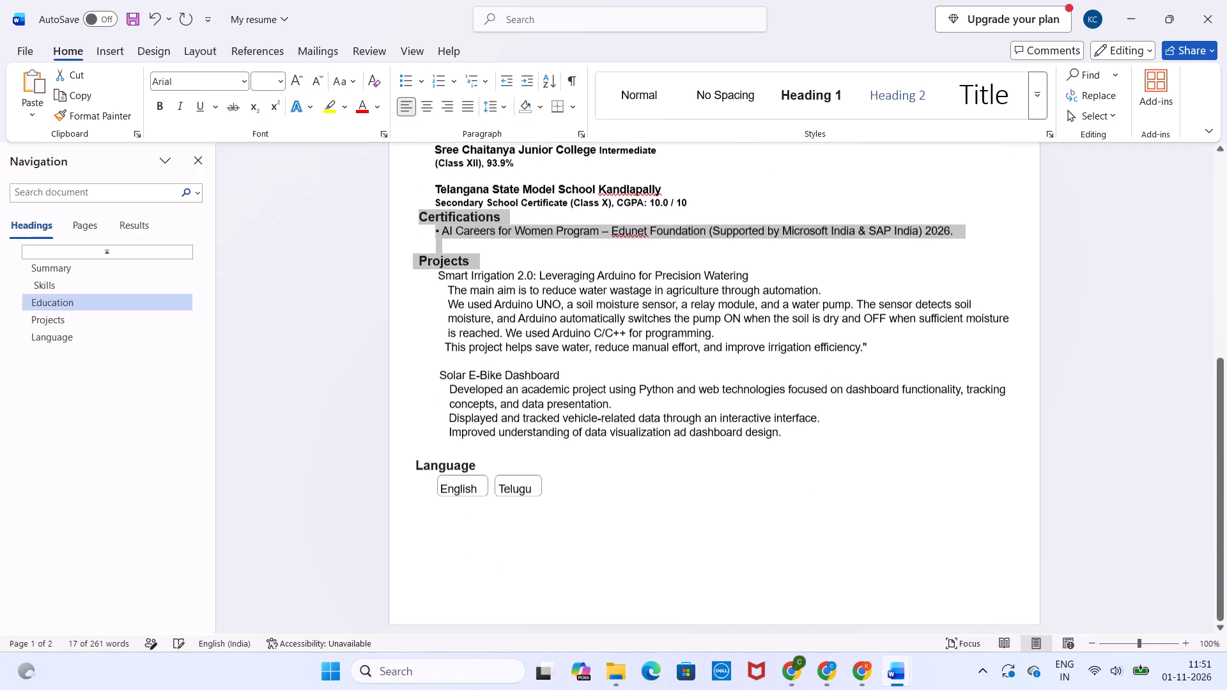
pyautogui.click(572, 458)
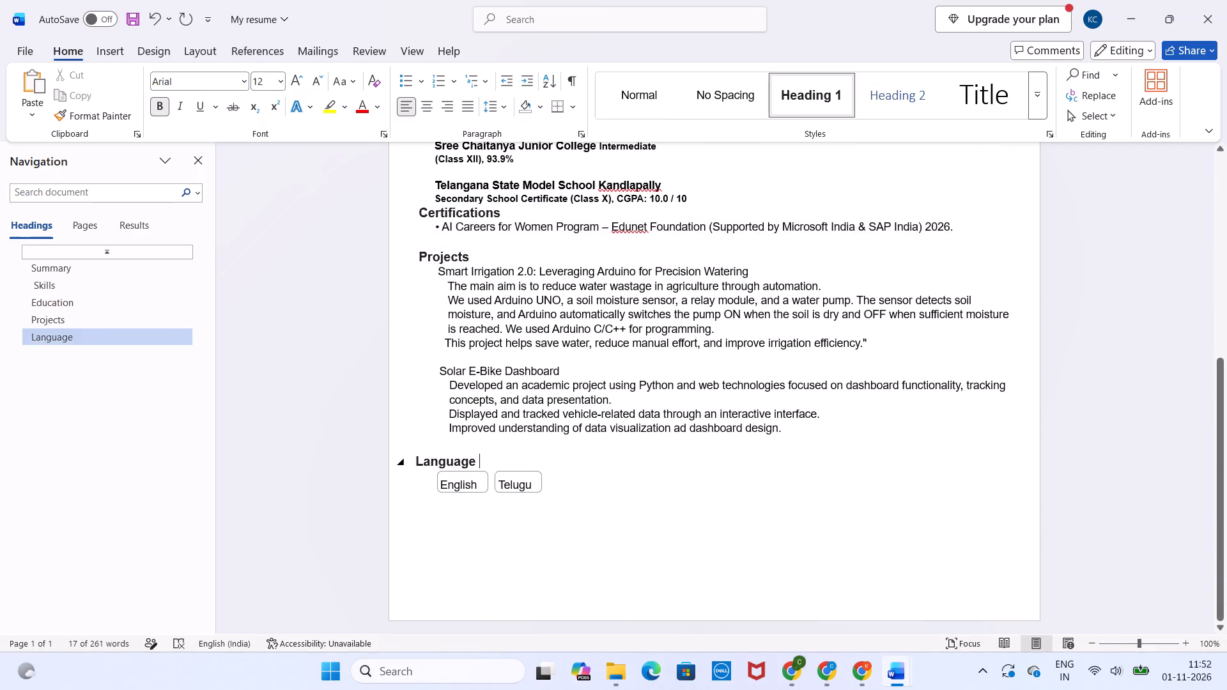
# Examine the resume's spacing and page layout from the name header through the Language section.
pyautogui.scroll(3, 588, 351)
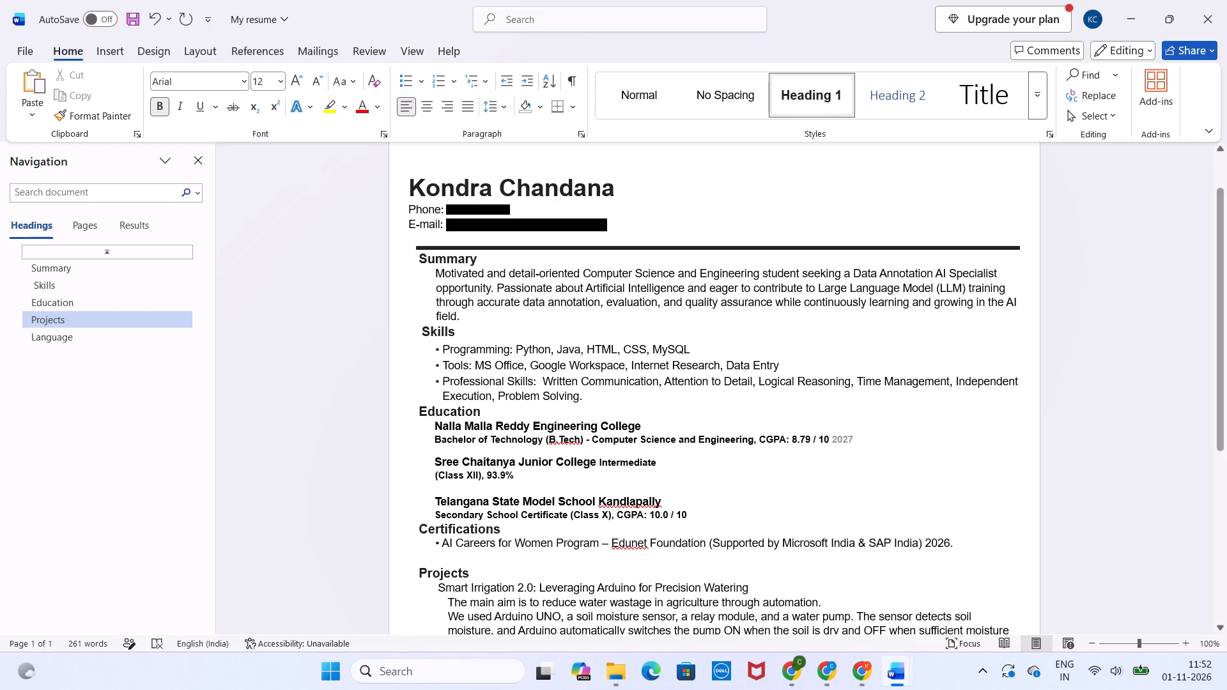
pyautogui.scroll(-1, 893, 367)
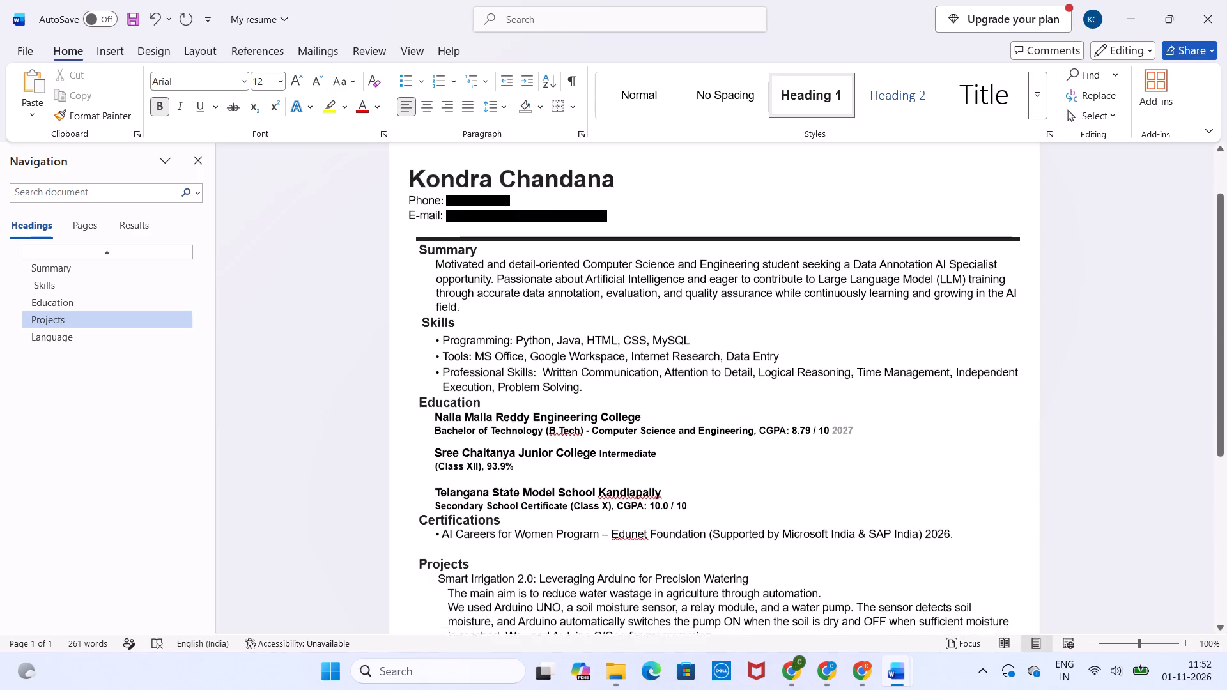
pyautogui.scroll(-2, 893, 367)
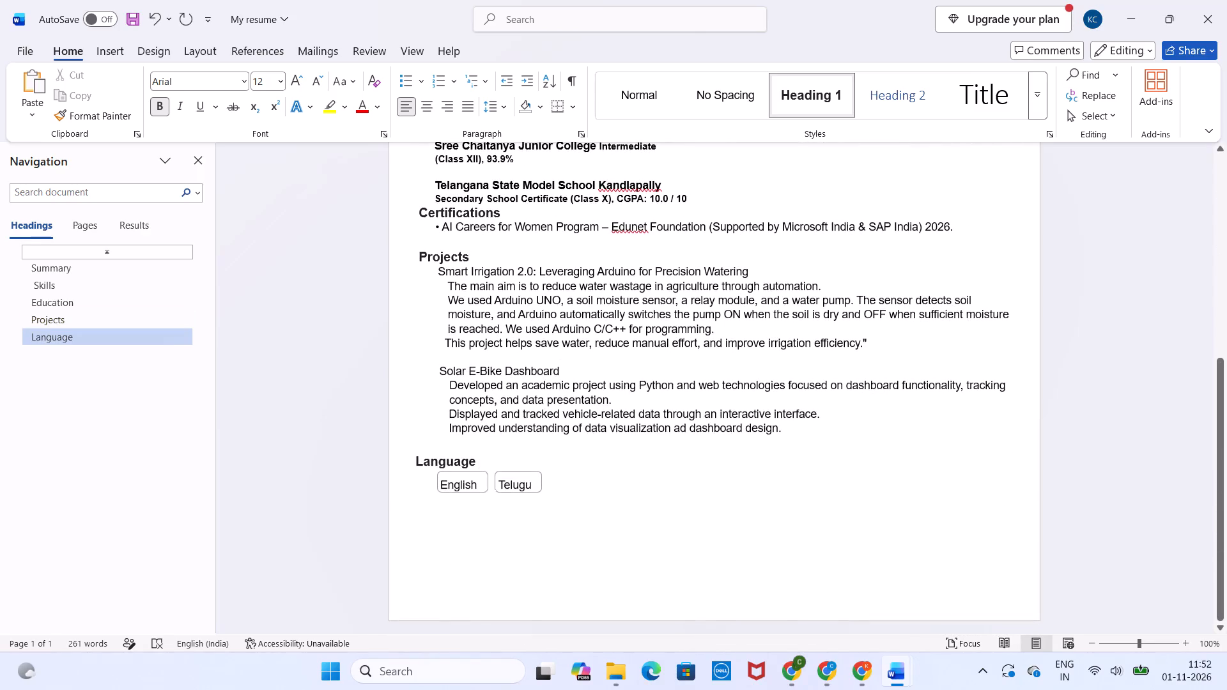
pyautogui.scroll(-1, 893, 367)
pyautogui.scroll(4, 893, 367)
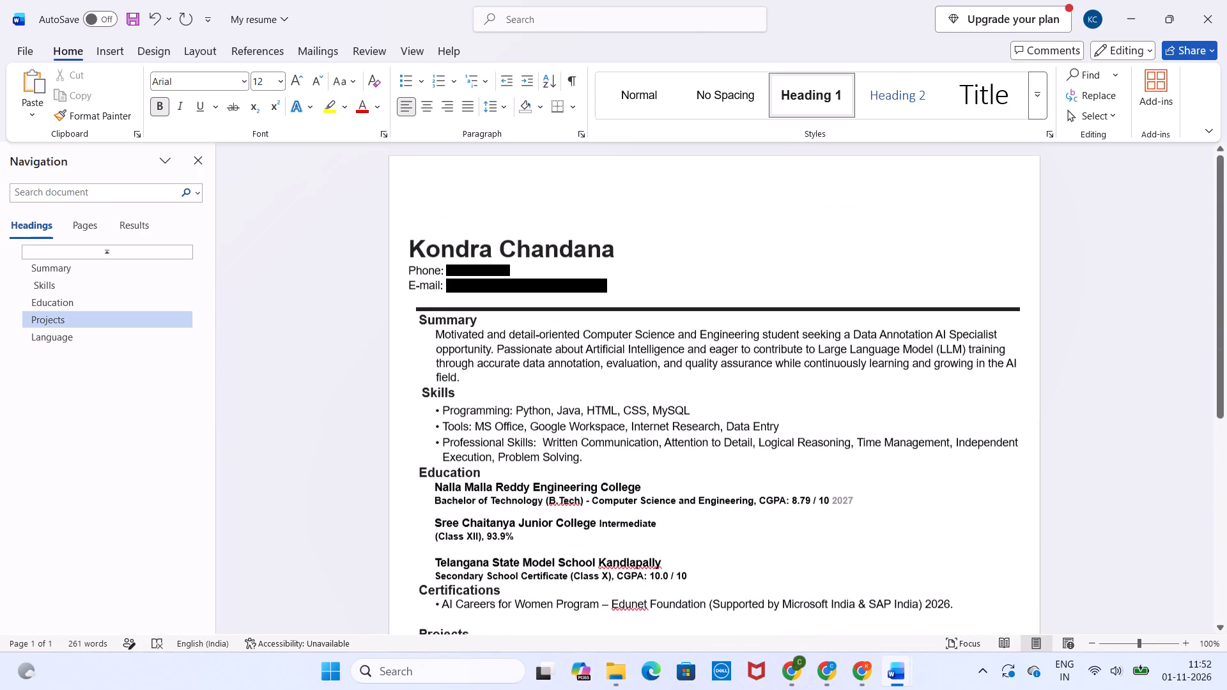
pyautogui.scroll(-3, 893, 367)
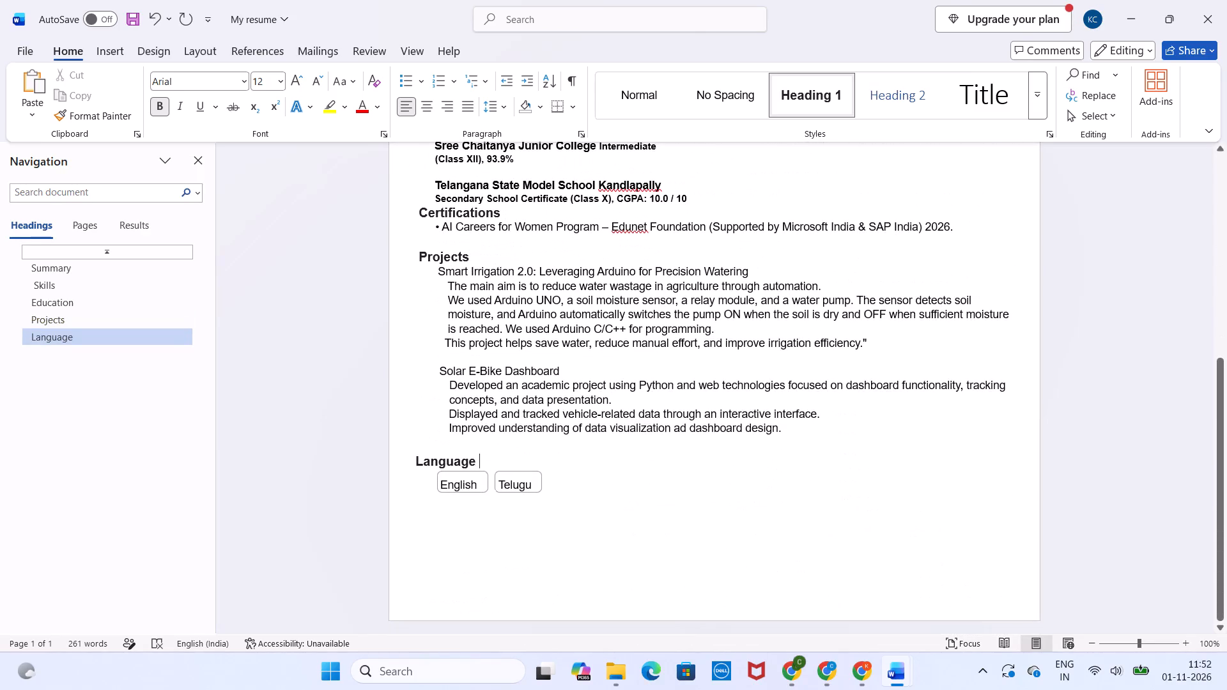
# Save the resume as a Word document named My resume(1) in the Documents folder.
pyautogui.hotkey('ctrl', 's')
pyautogui.keyDown('ctrl'); pyautogui.click(893, 367); pyautogui.keyUp('ctrl')
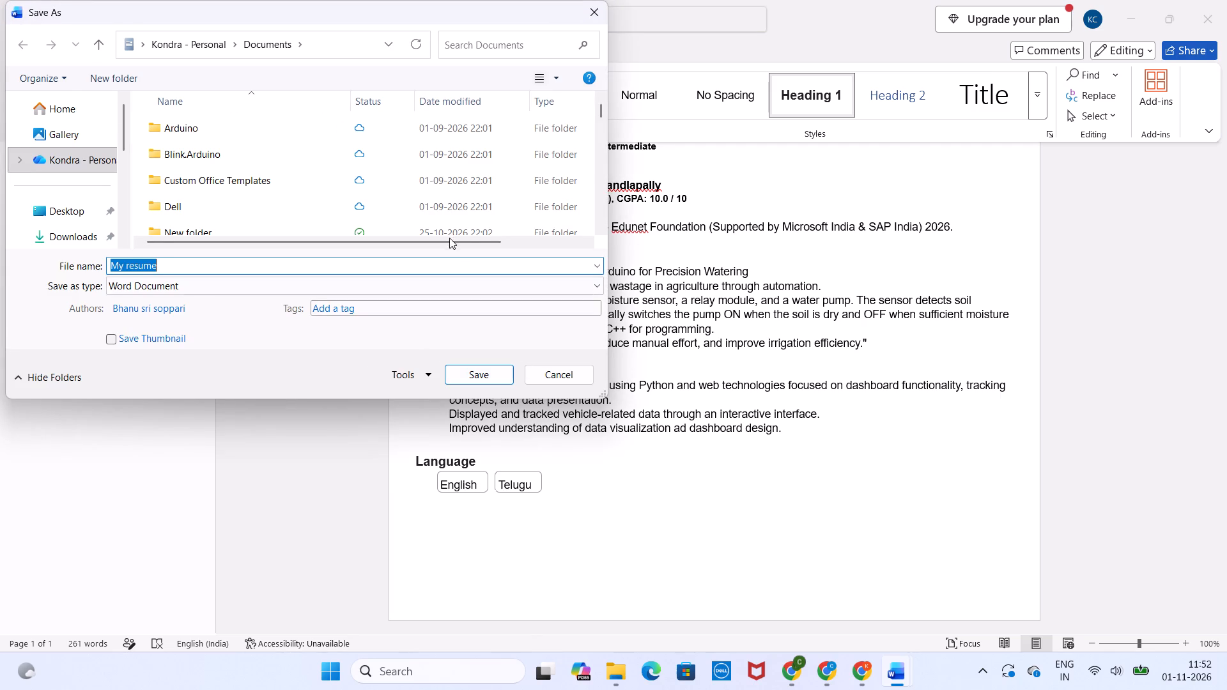
pyautogui.click(450, 263)
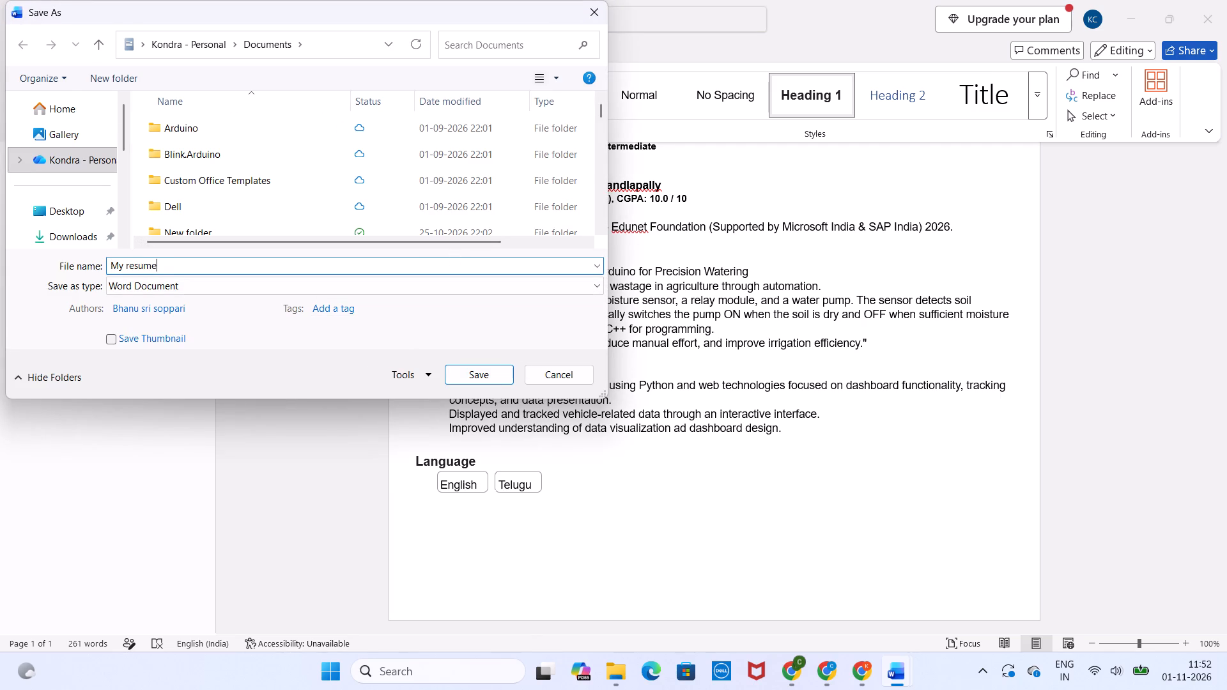
pyautogui.hotkey('shift', '(')
pyautogui.press('1')
pyautogui.hotkey('shift', ')')
pyautogui.press('Return')
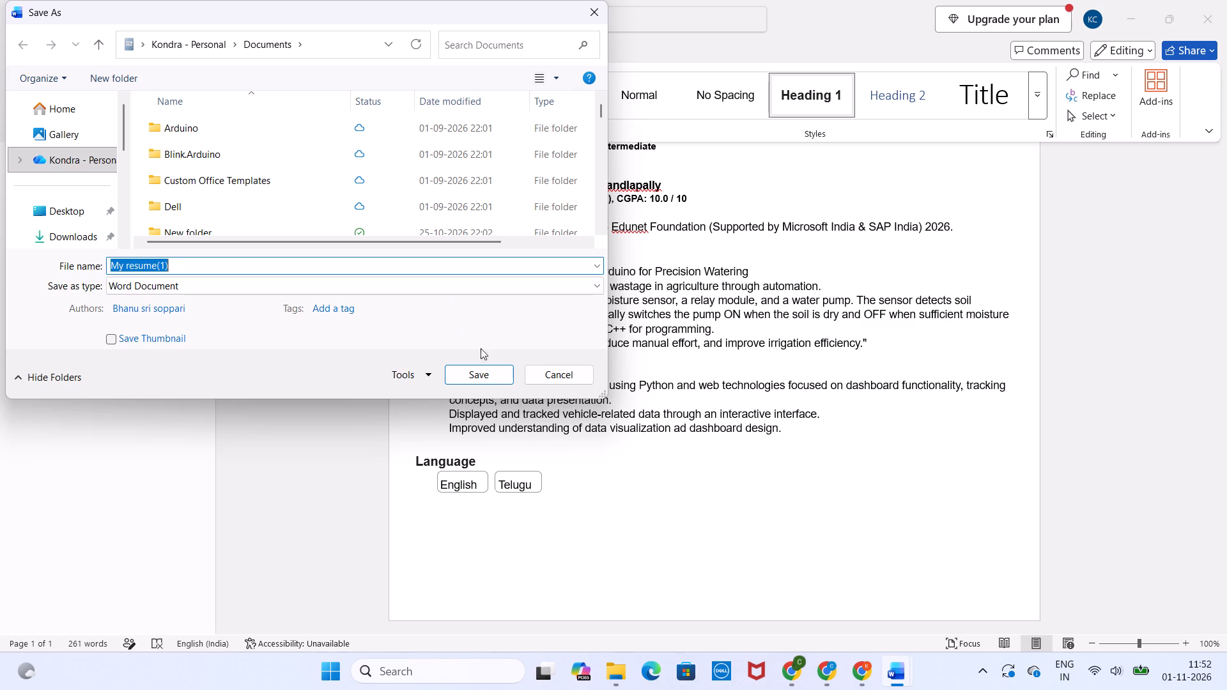
pyautogui.click(494, 377)
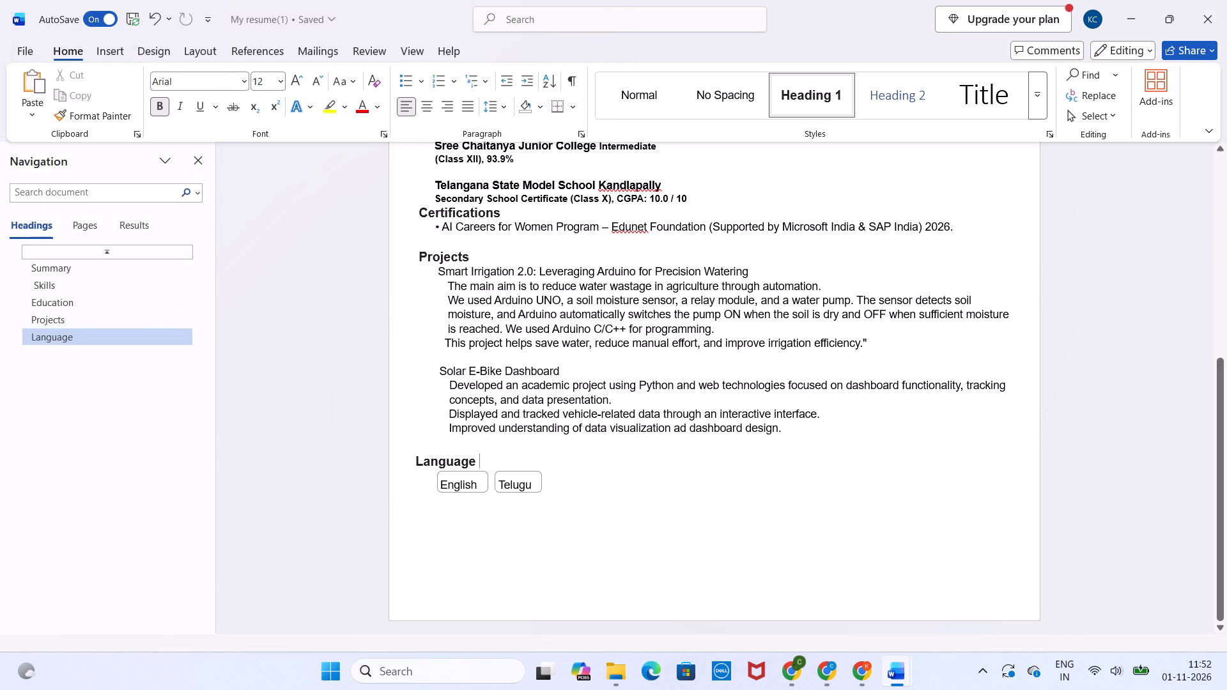
# Start exporting the My resume(1) document as a PDF/XPS file.
pyautogui.click(20, 41)
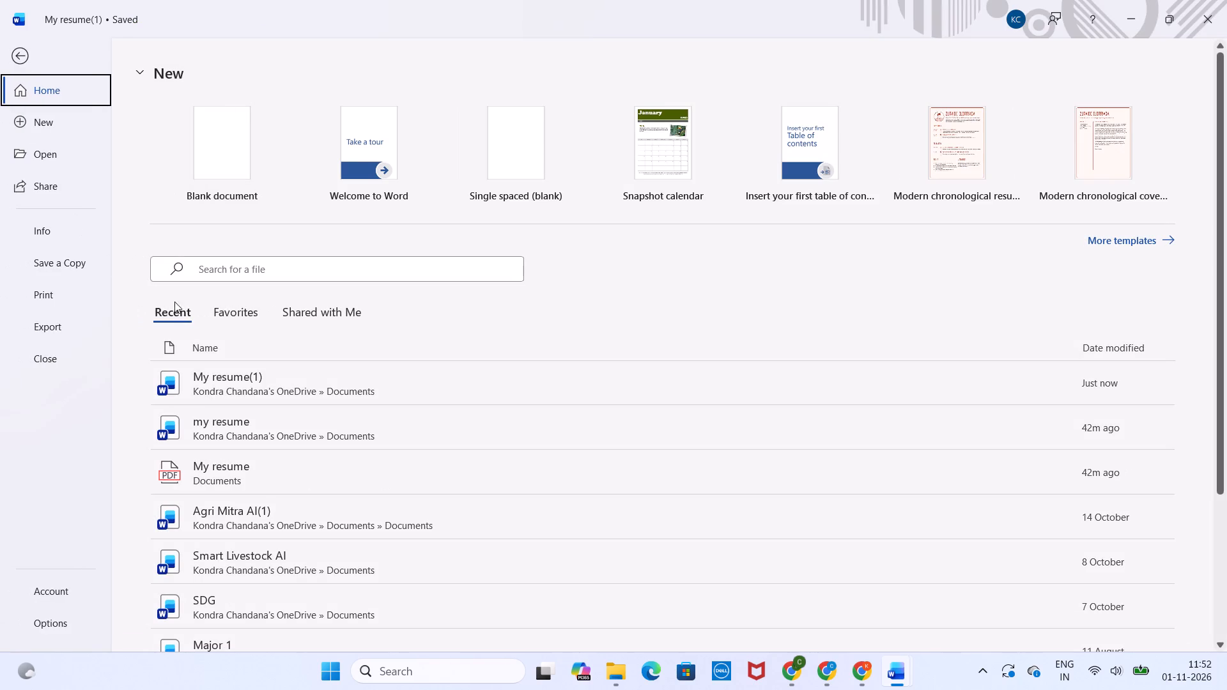
pyautogui.click(53, 327)
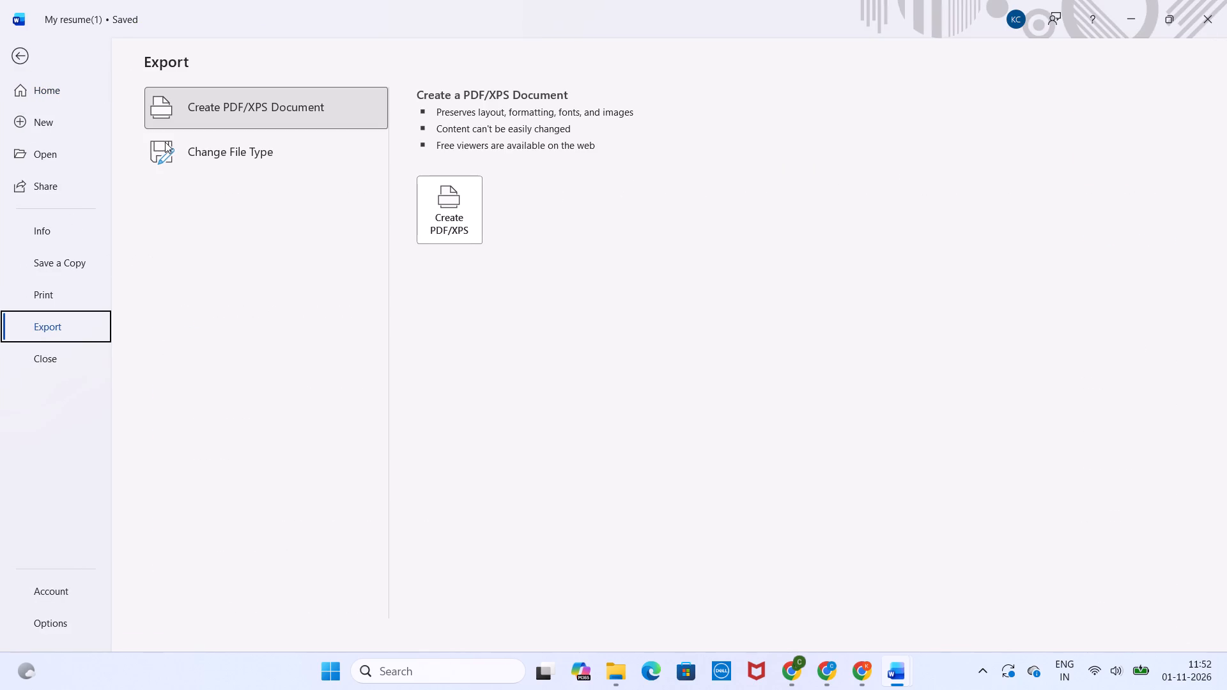
pyautogui.click(449, 222)
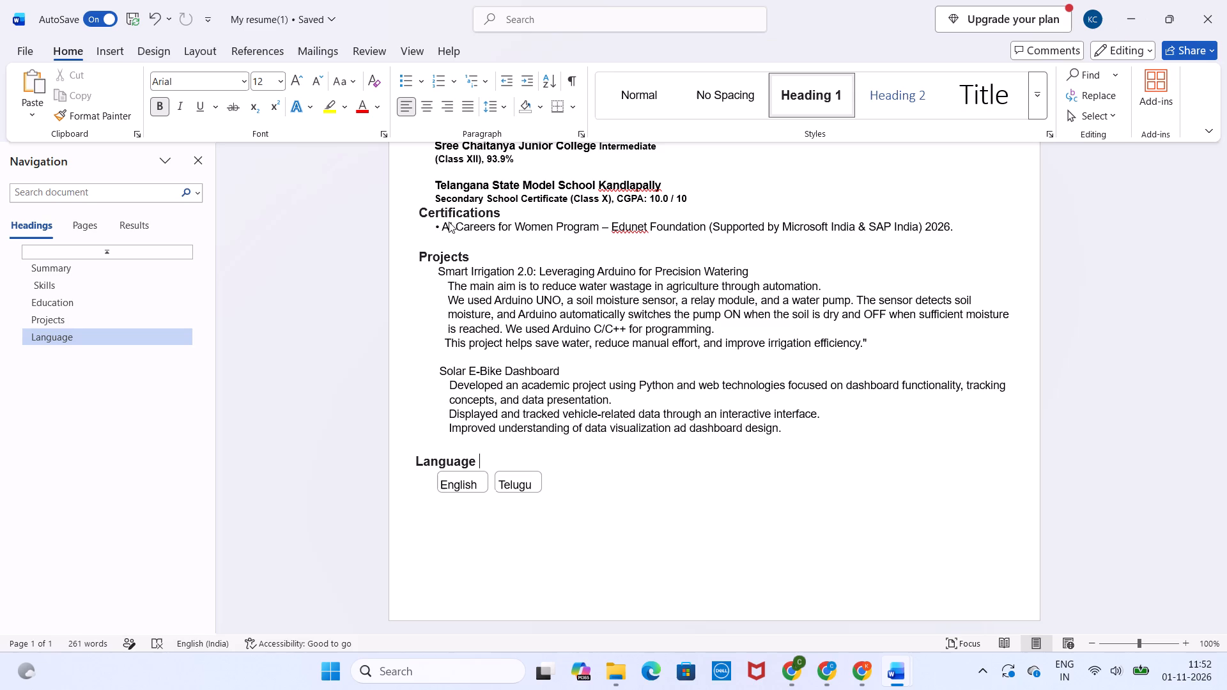
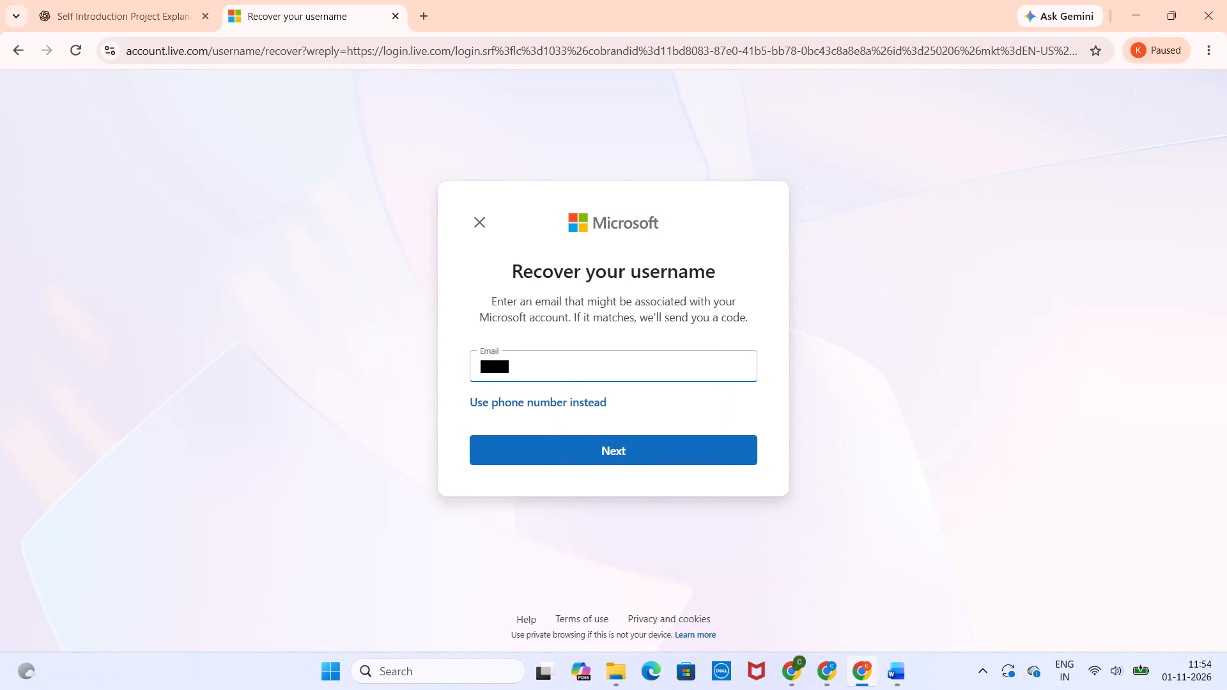
# Enter the email address in the Microsoft username recovery form in Chrome.
pyautogui.write('daa')
pyautogui.press('BackSpace')
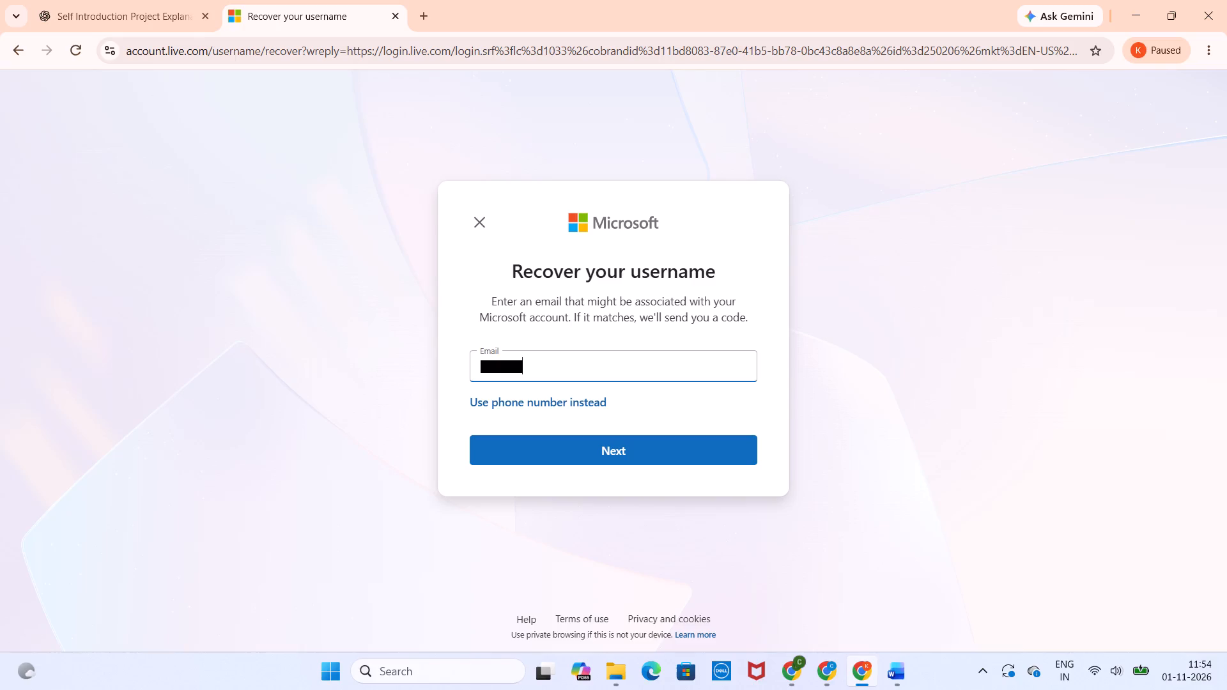
pyautogui.write('nn')
pyautogui.press('BackSpace')
pyautogui.write('as')
pyautogui.write('i')
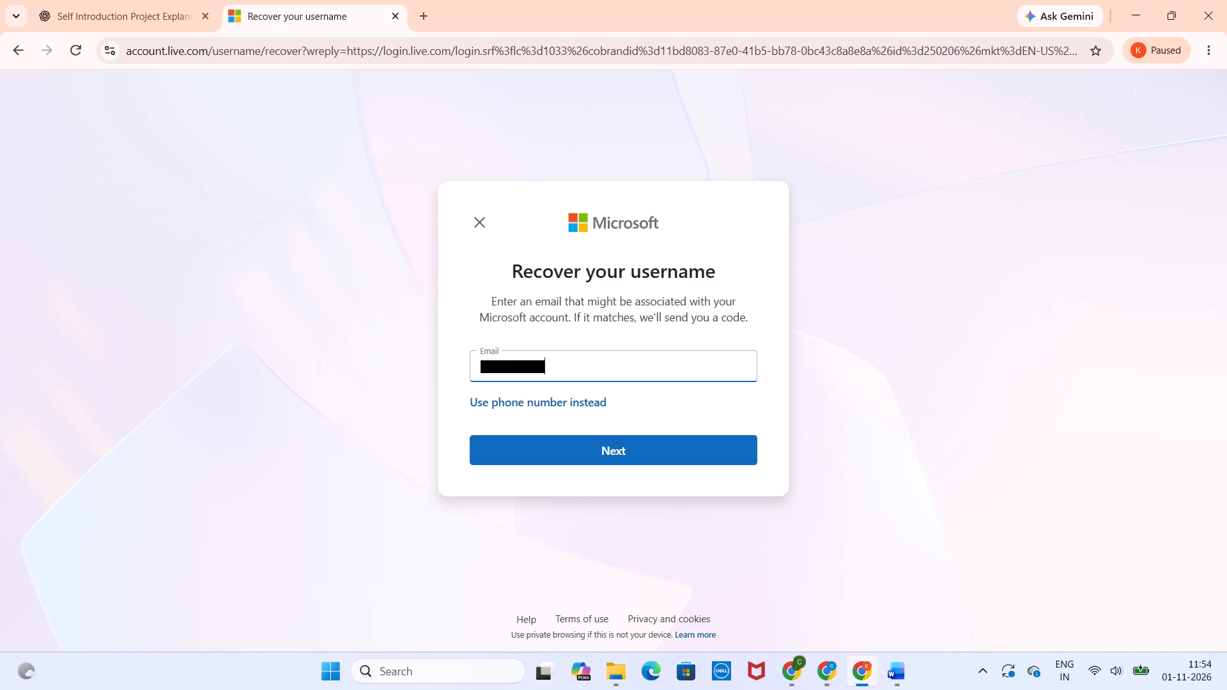
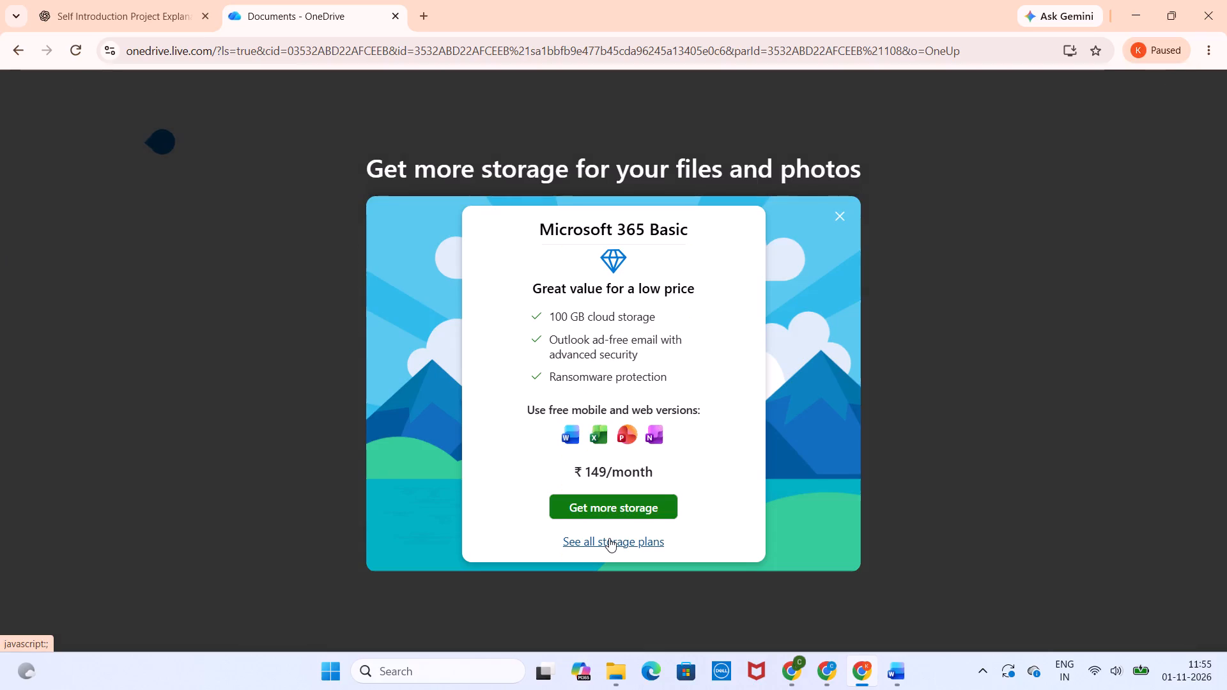
# Dismiss the Microsoft 365 Basic storage offer to view My resume(1).pdf in OneDrive.
pyautogui.click(832, 212)
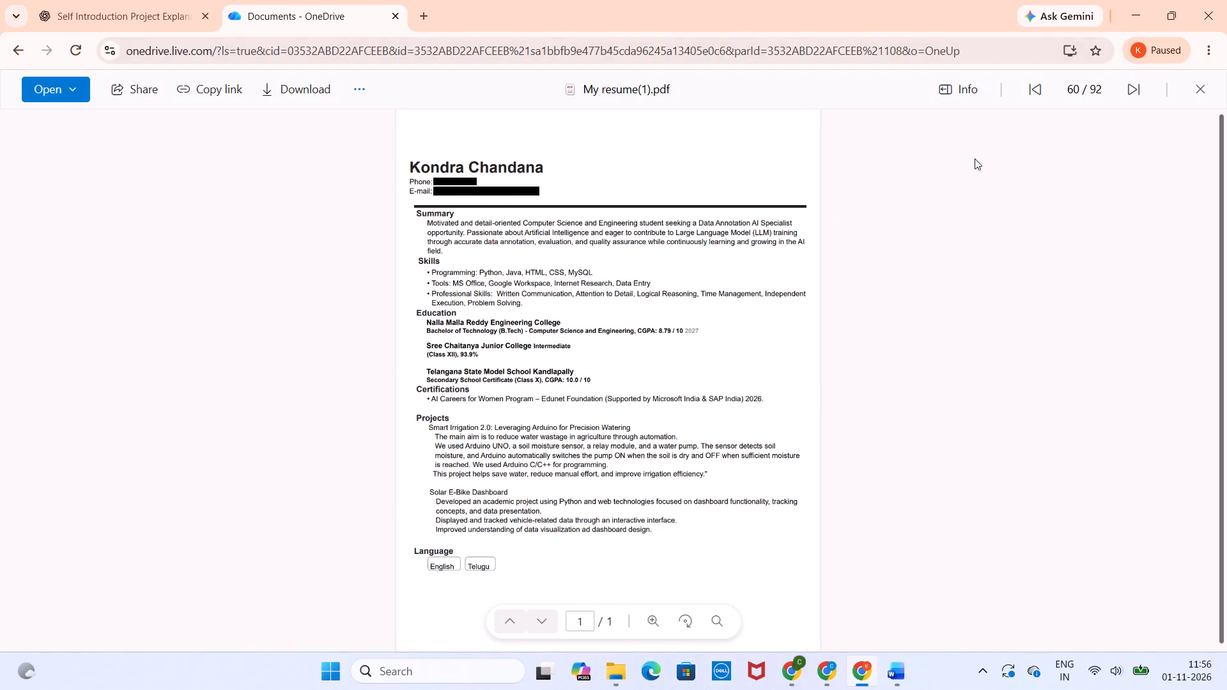
# Switch back to the My resume(1) document in Word and open its file management view.
pyautogui.click(1136, 8)
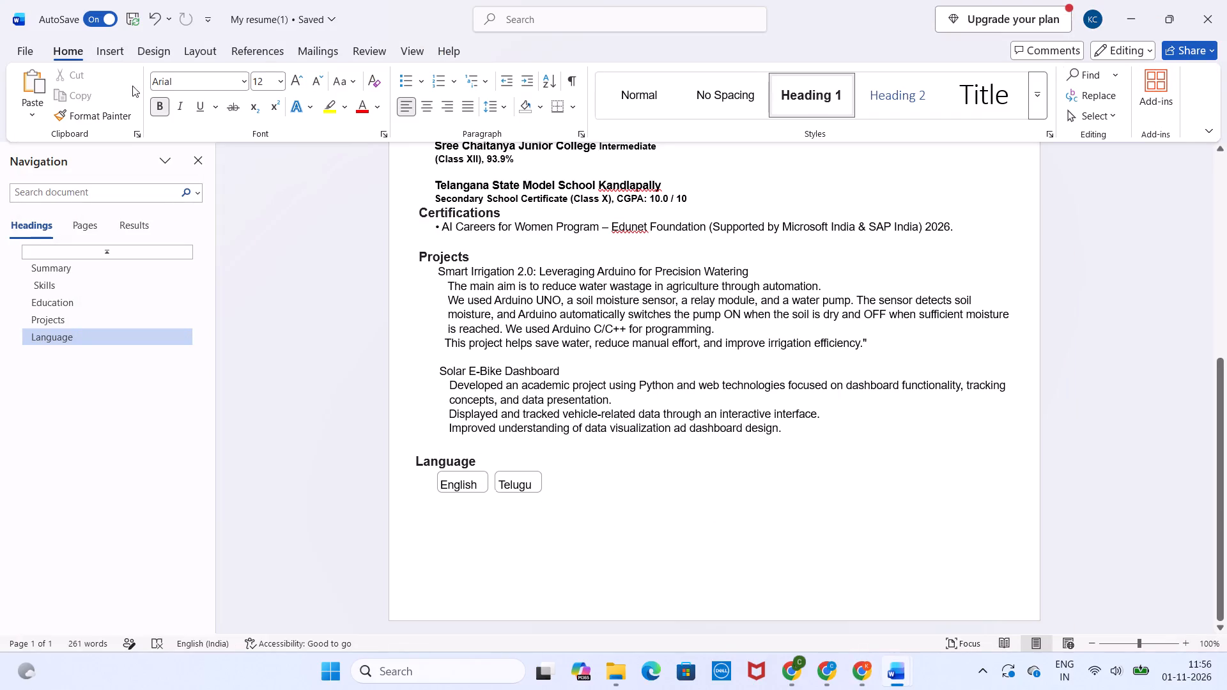
pyautogui.click(36, 48)
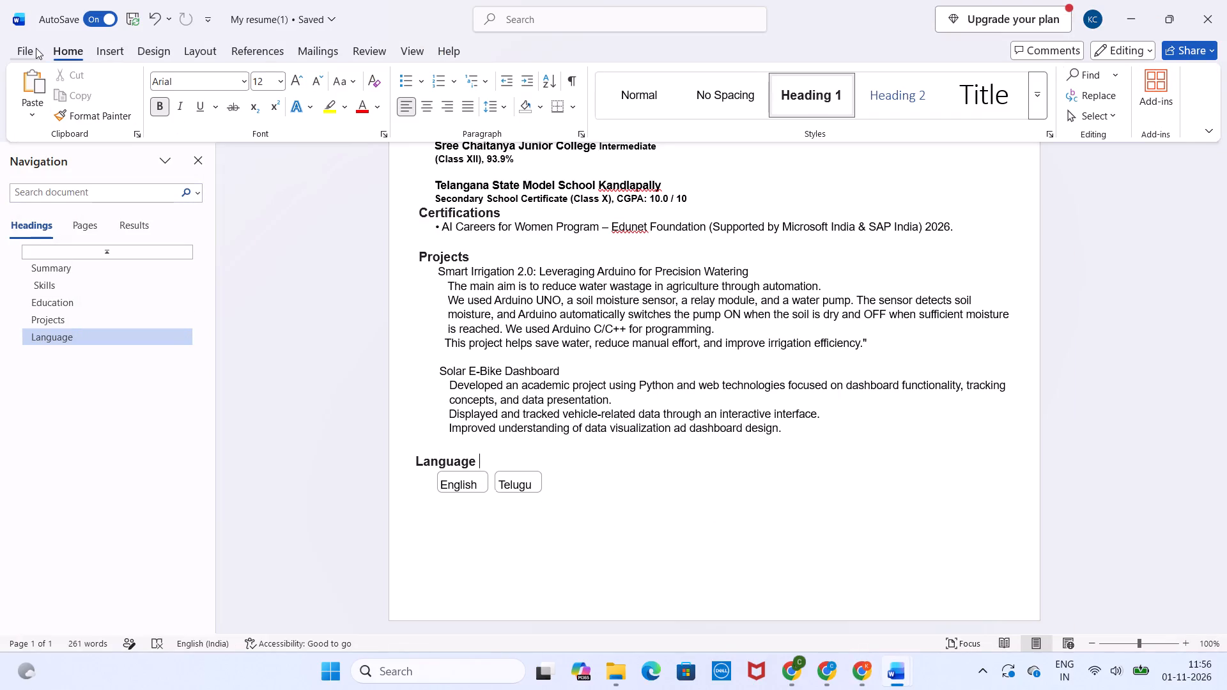
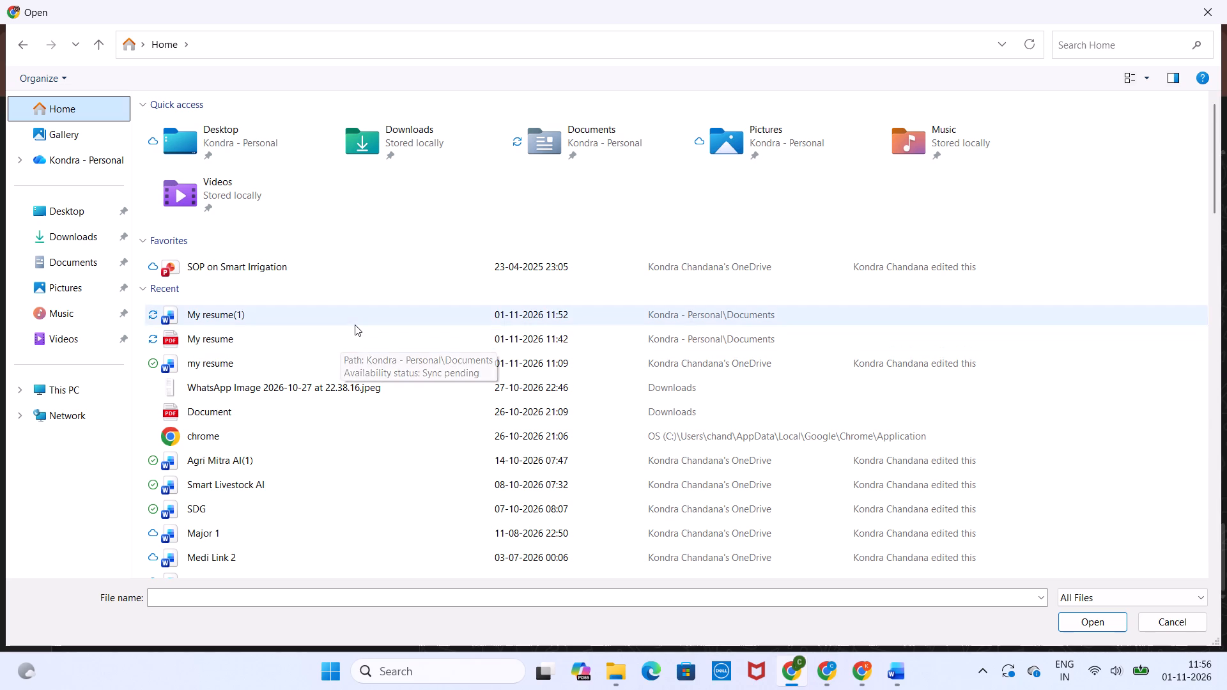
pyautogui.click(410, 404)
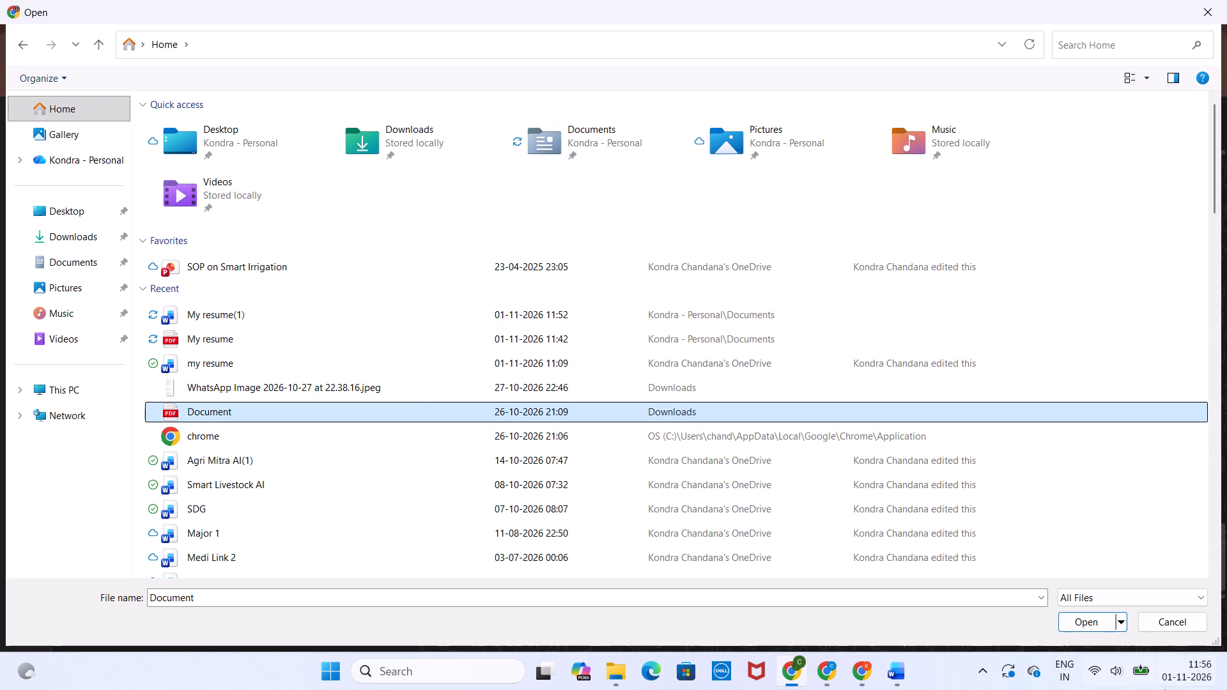
# Switch to the unsaved Document1 in Word, look over its resume content, and close it without saving, leaving My resume(1) open.
pyautogui.click(907, 686)
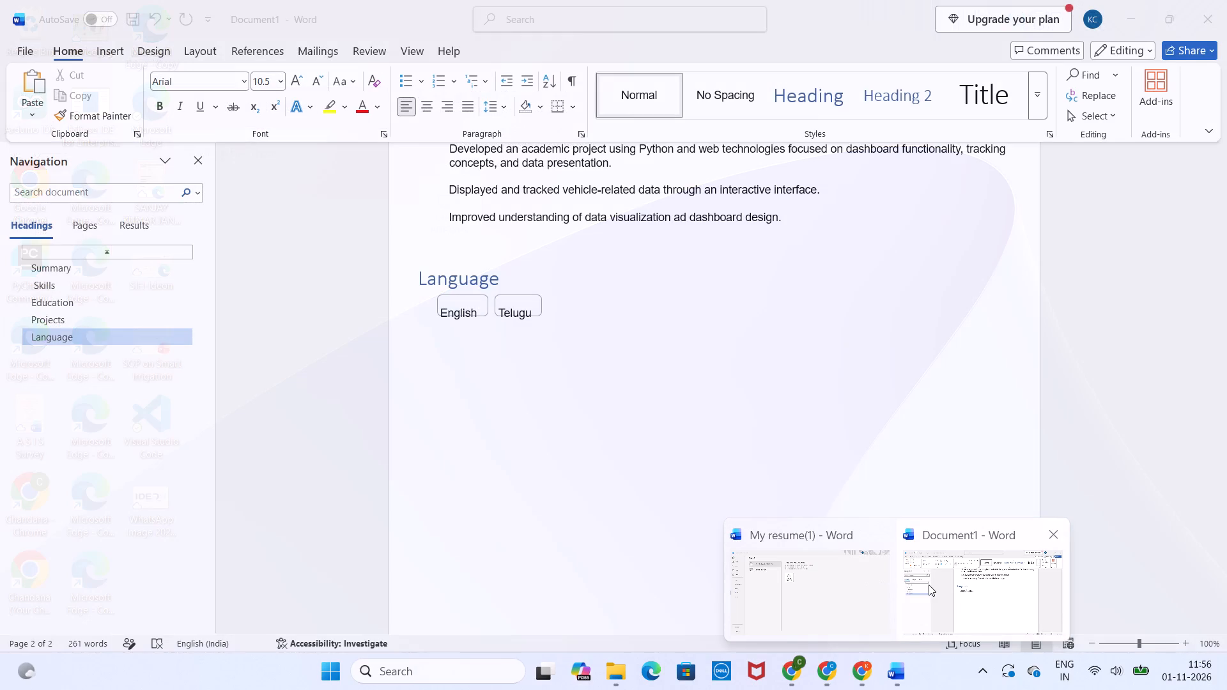
pyautogui.click(929, 585)
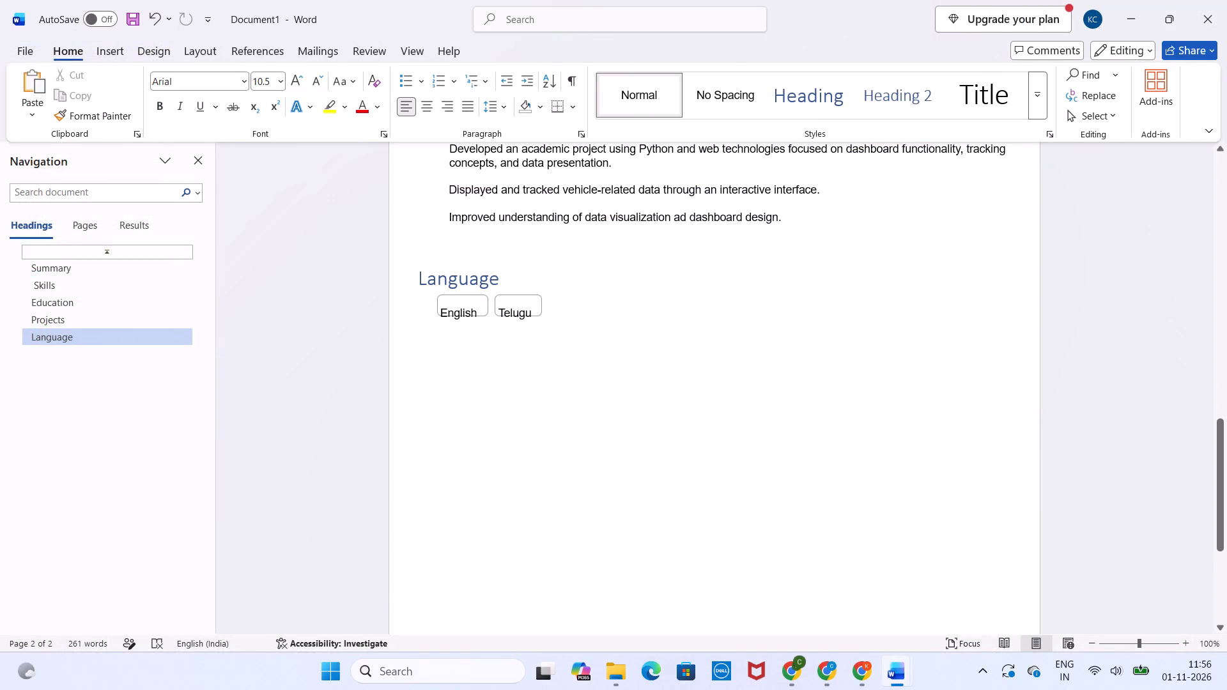
pyautogui.hscroll(1, 332, 387)
pyautogui.scroll(10, 332, 387)
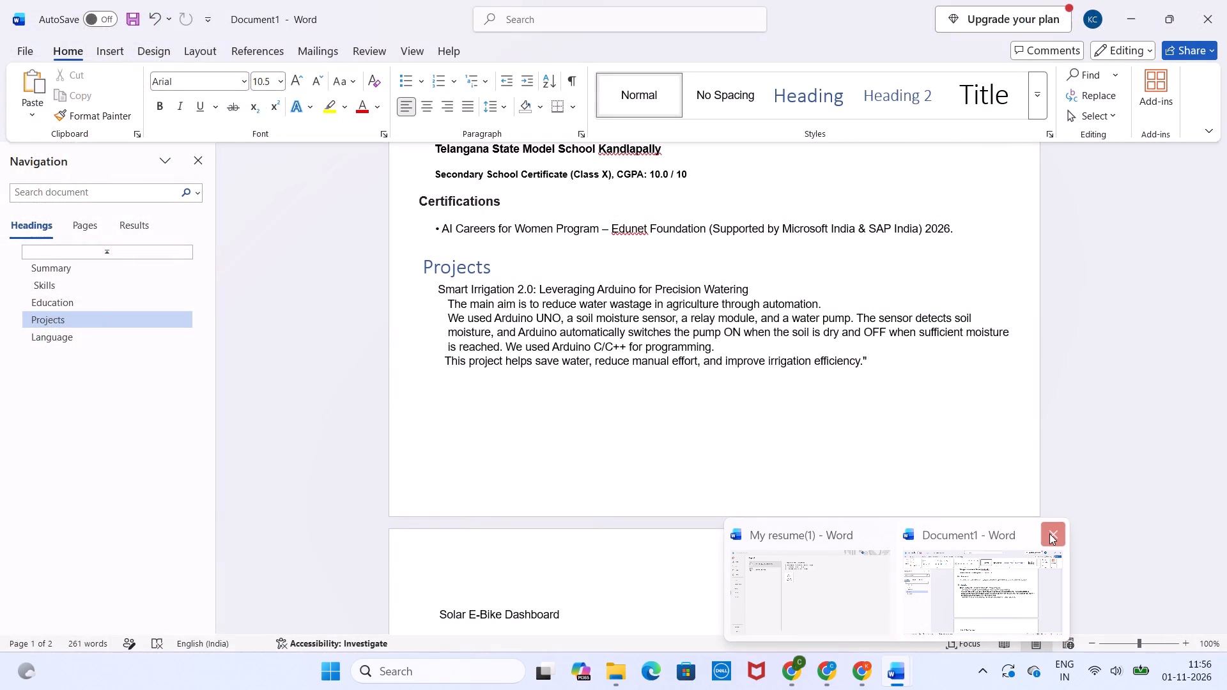
pyautogui.click(1051, 534)
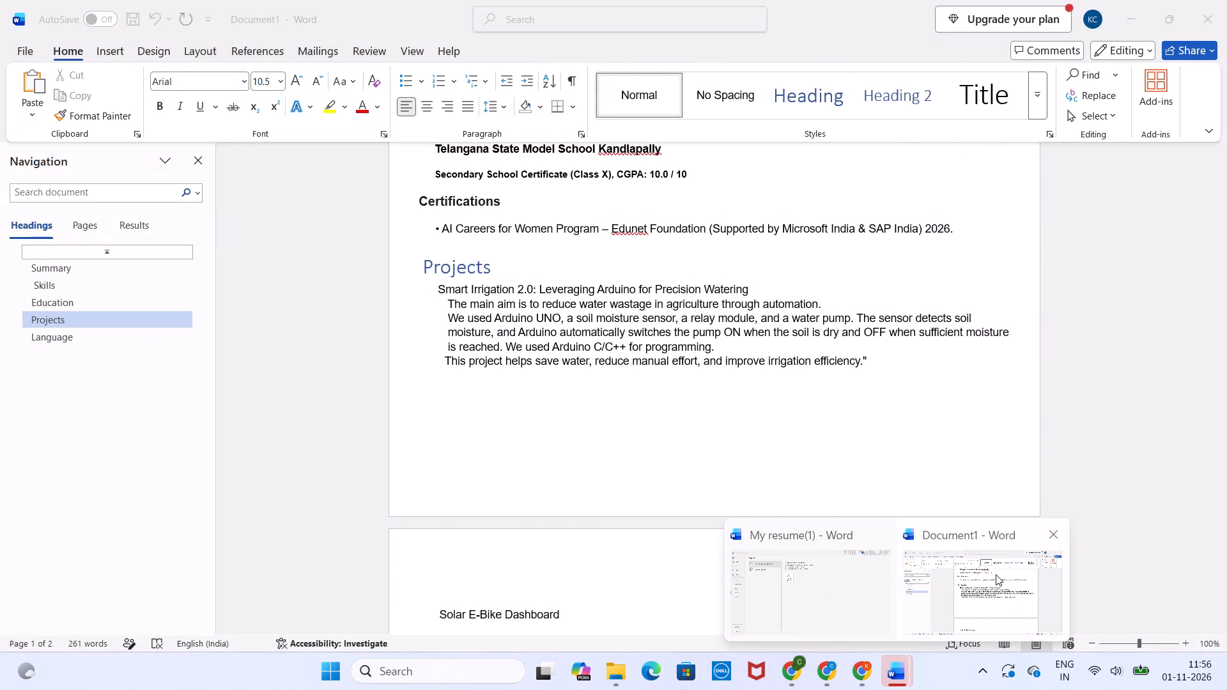
pyautogui.click(837, 588)
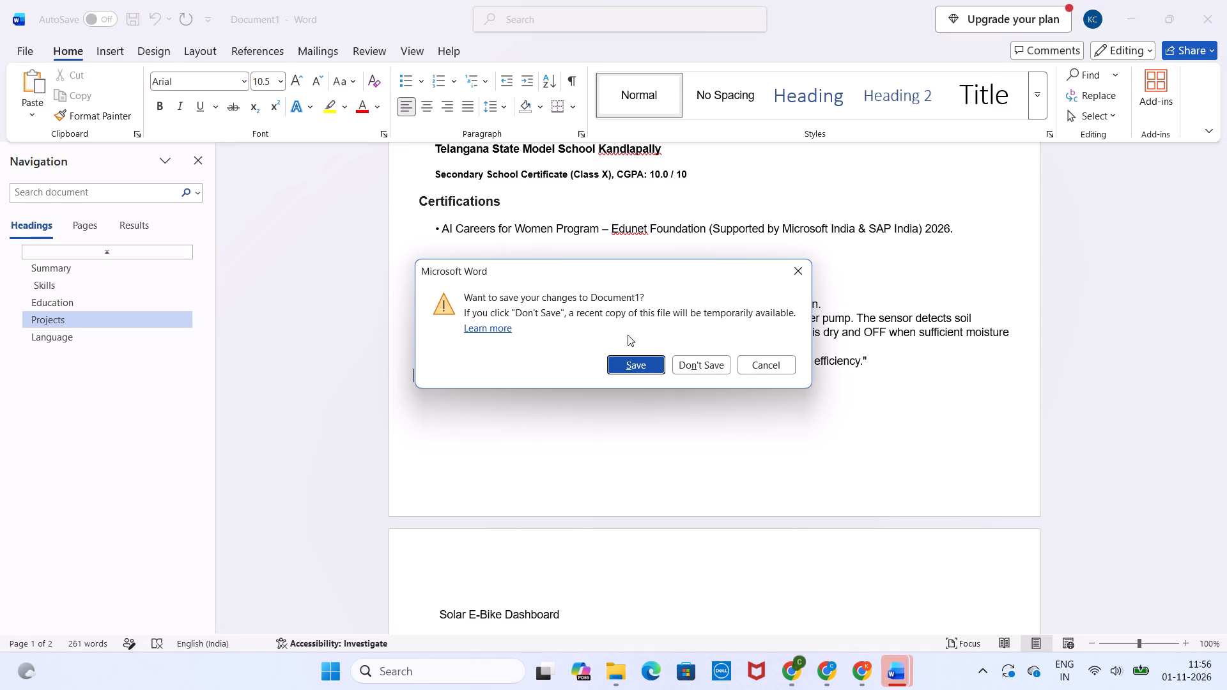
pyautogui.click(696, 358)
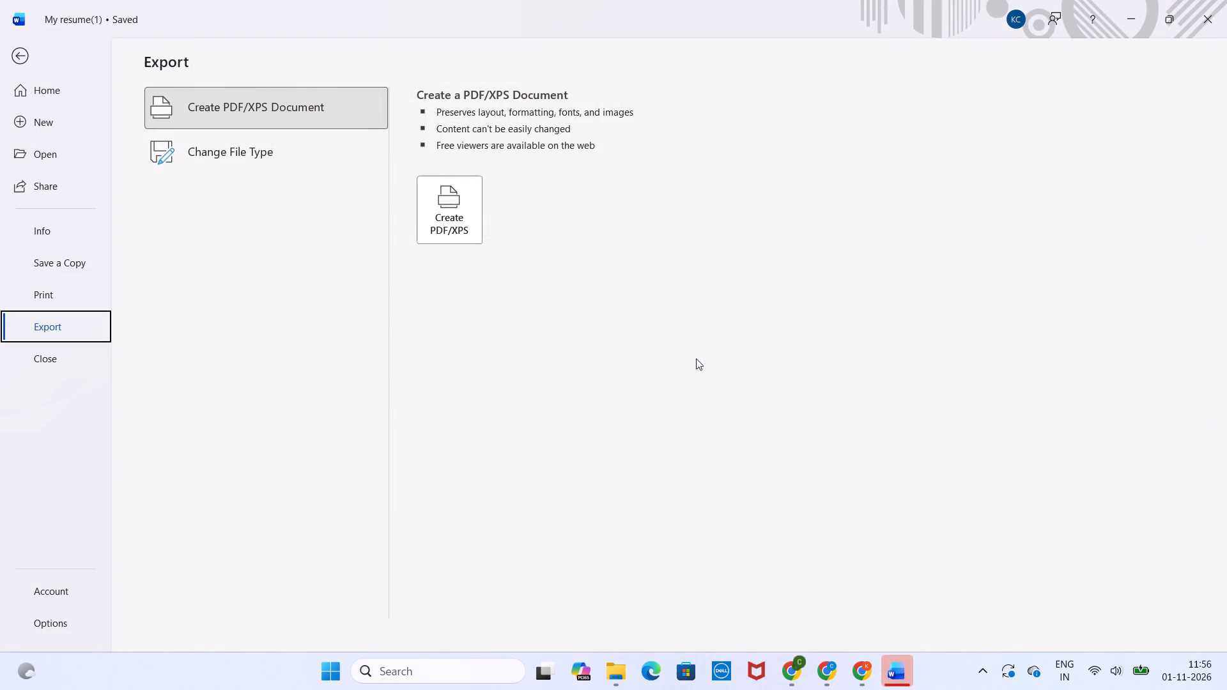
# Export the My resume(1) document as a PDF named My resume(1) in the Documents folder.
pyautogui.click(456, 220)
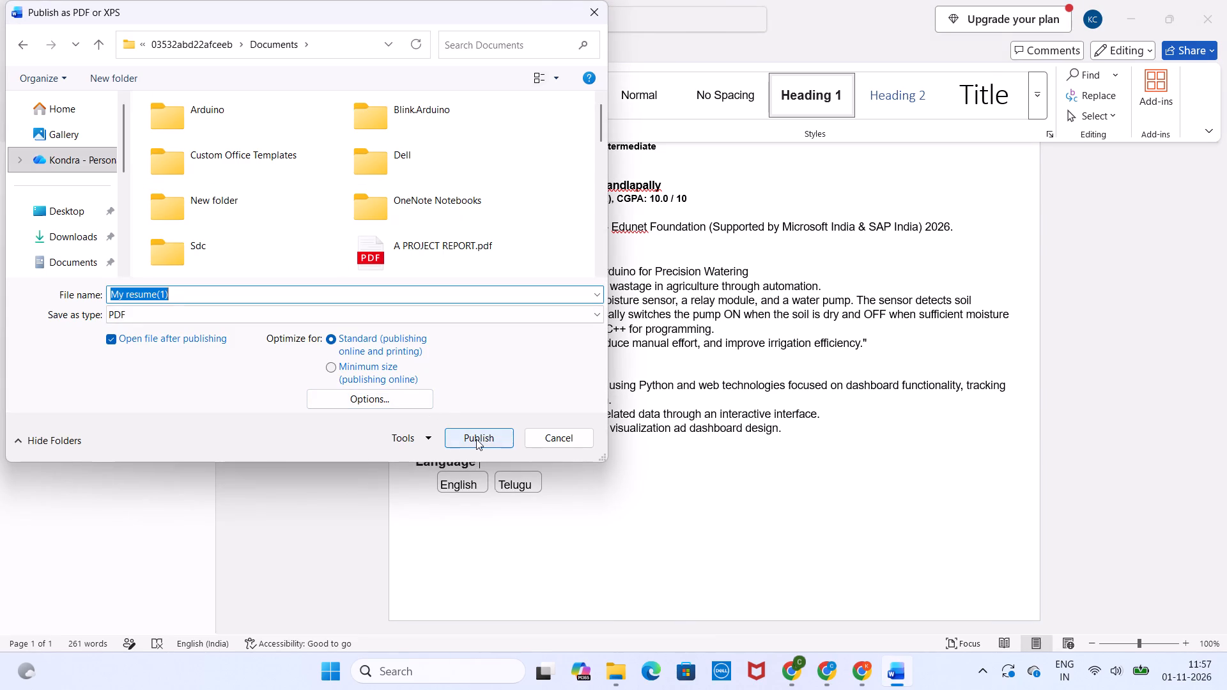
pyautogui.click(476, 439)
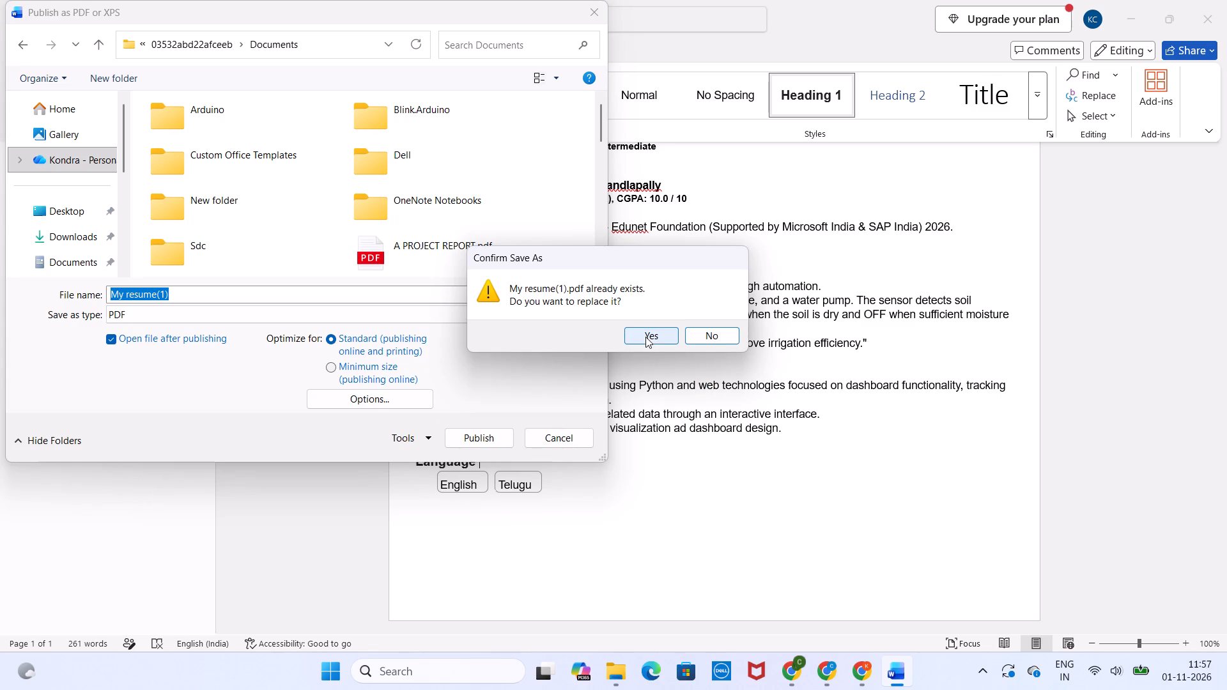
pyautogui.click(274, 288)
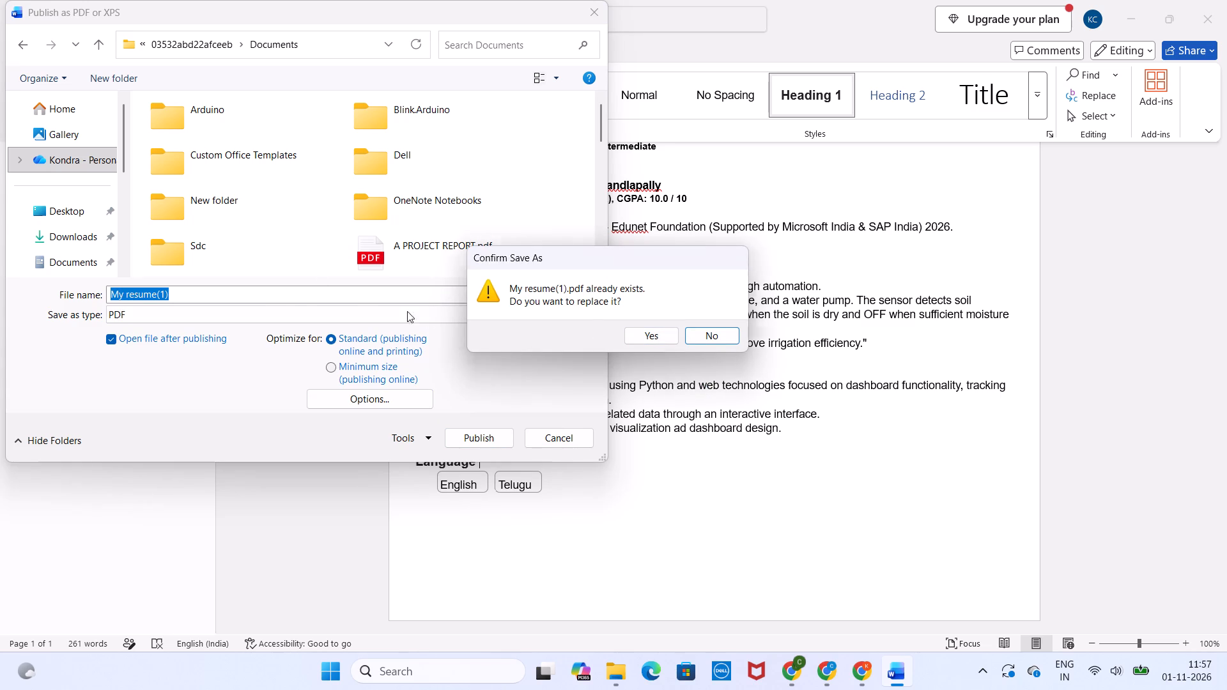
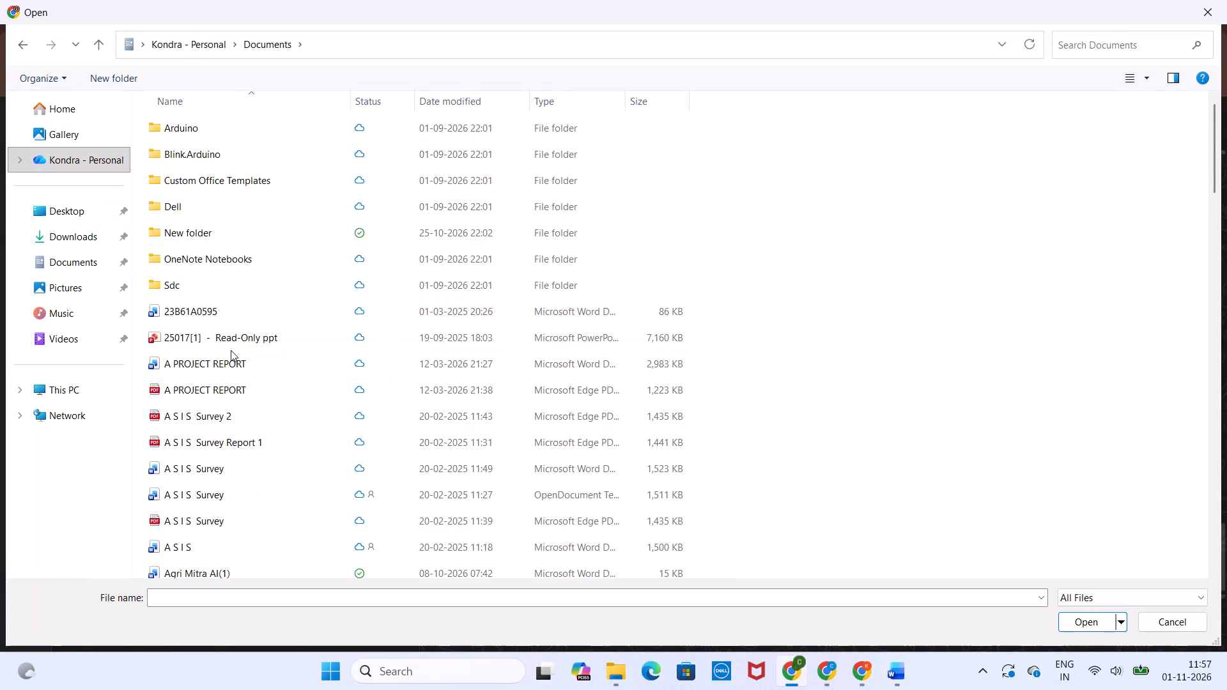
# Look through the Documents folder for the exported My resume(1) PDF and activate the file name entry for choosing it.
pyautogui.scroll(-5, 231, 350)
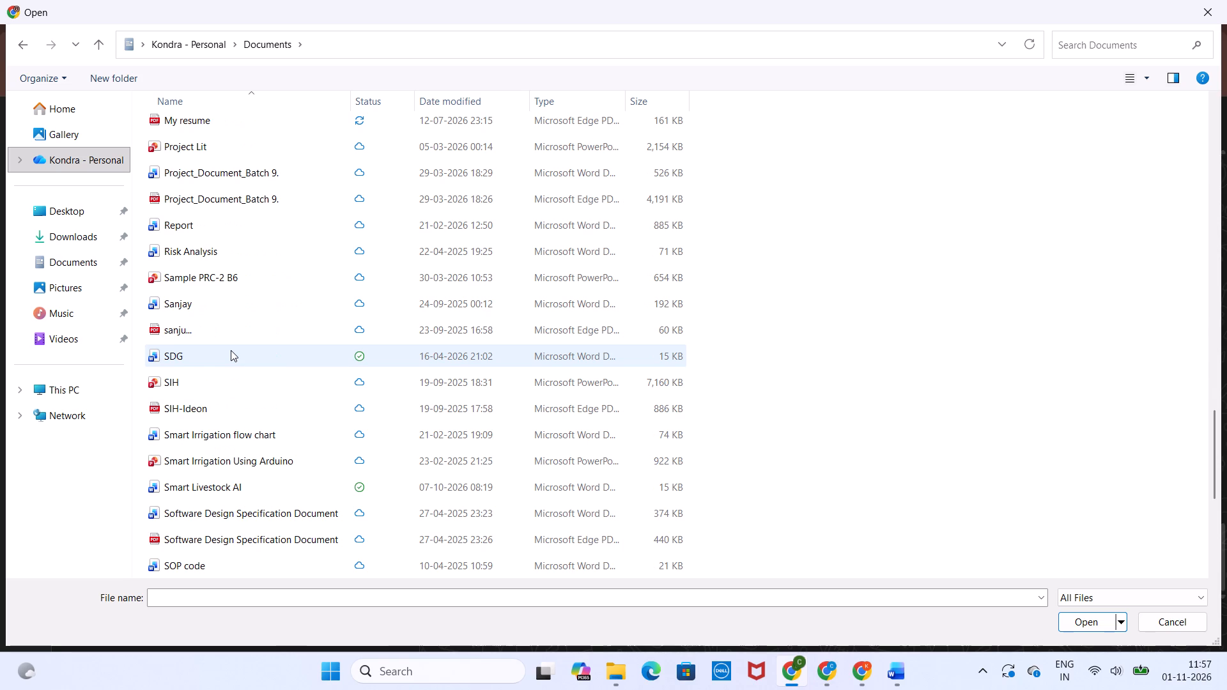
pyautogui.click(194, 602)
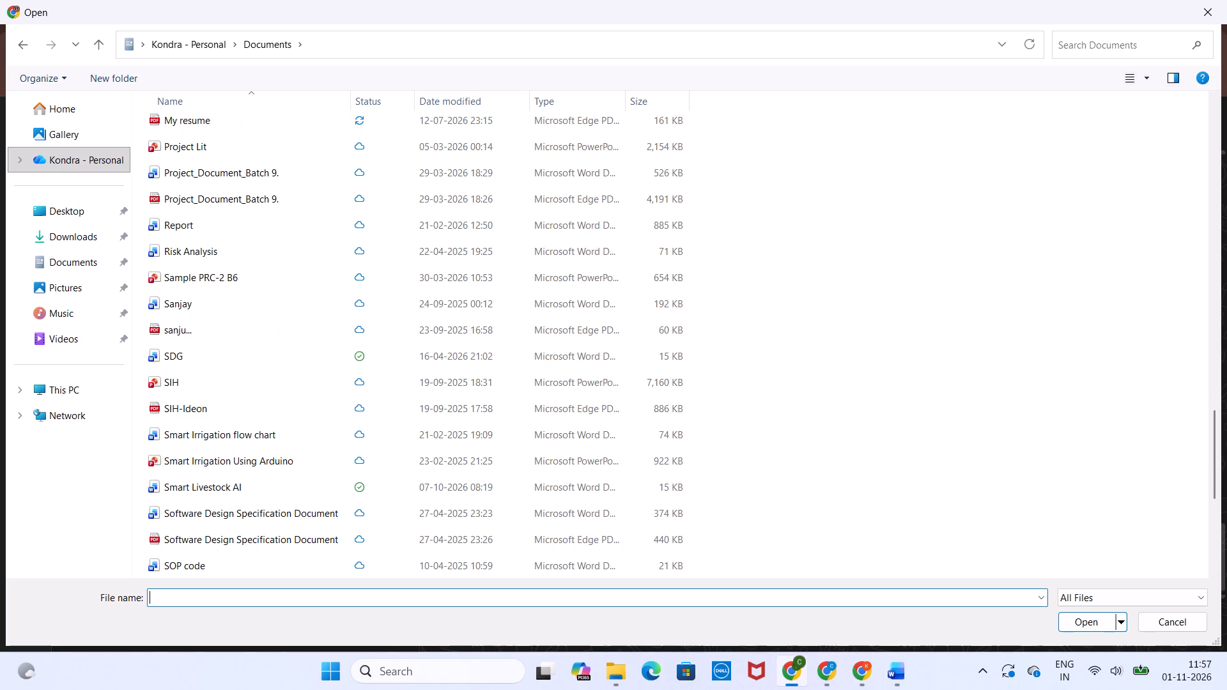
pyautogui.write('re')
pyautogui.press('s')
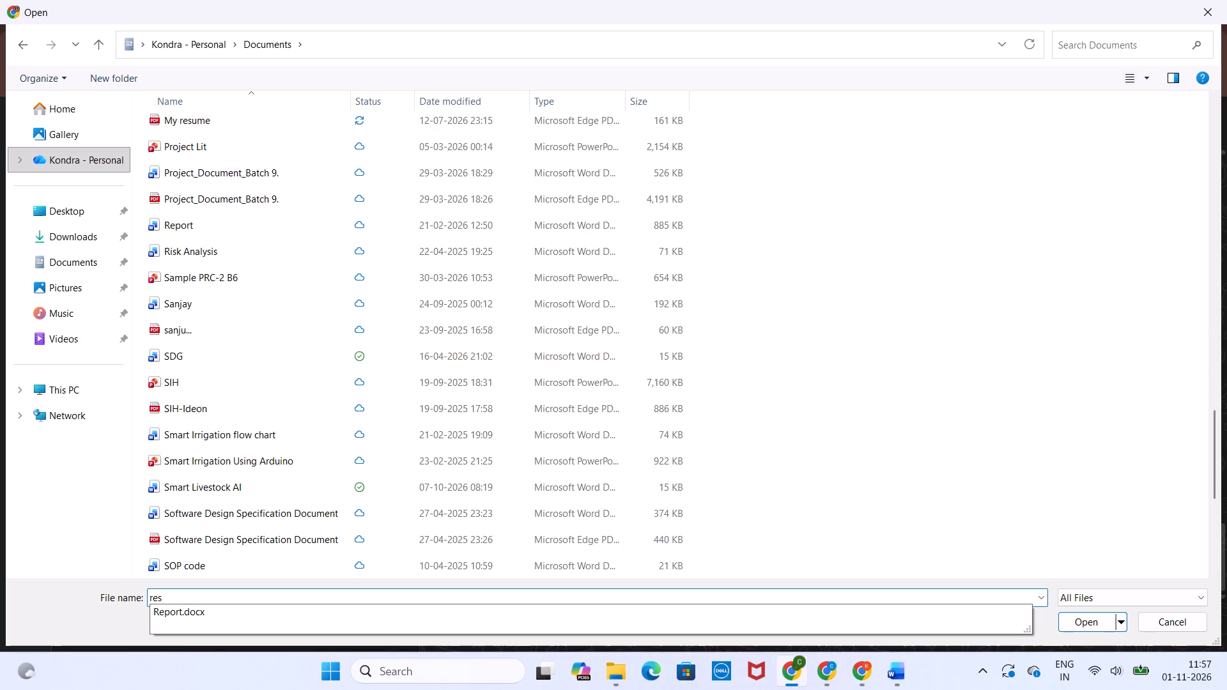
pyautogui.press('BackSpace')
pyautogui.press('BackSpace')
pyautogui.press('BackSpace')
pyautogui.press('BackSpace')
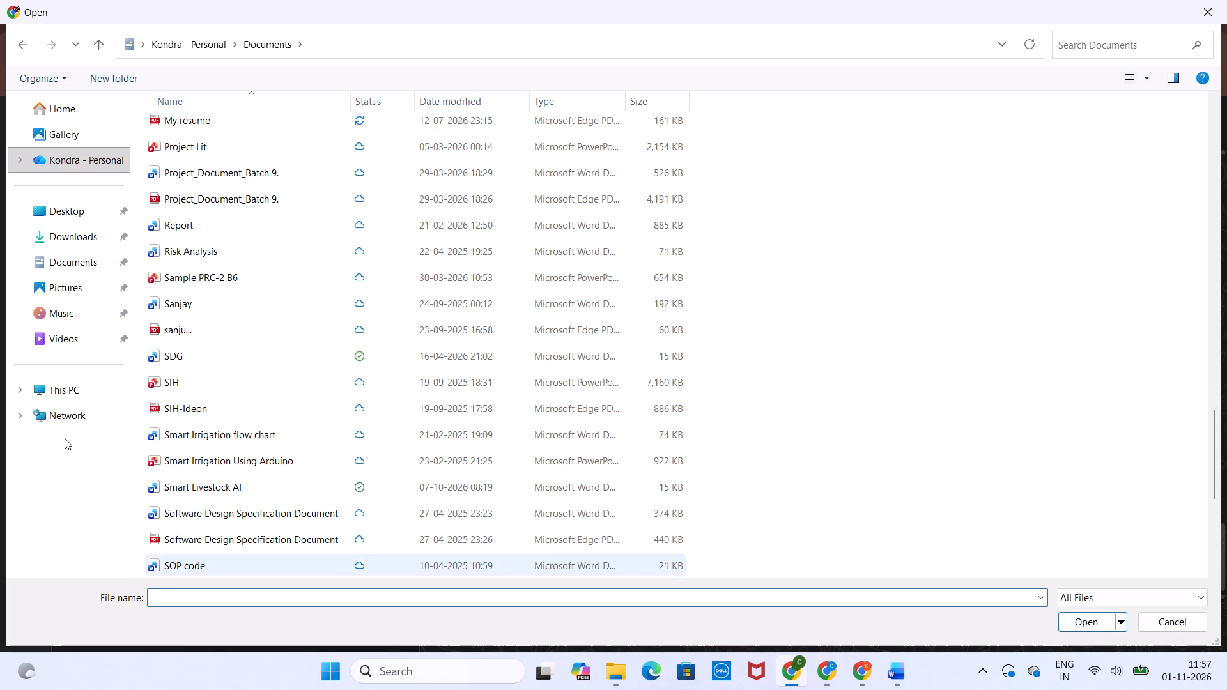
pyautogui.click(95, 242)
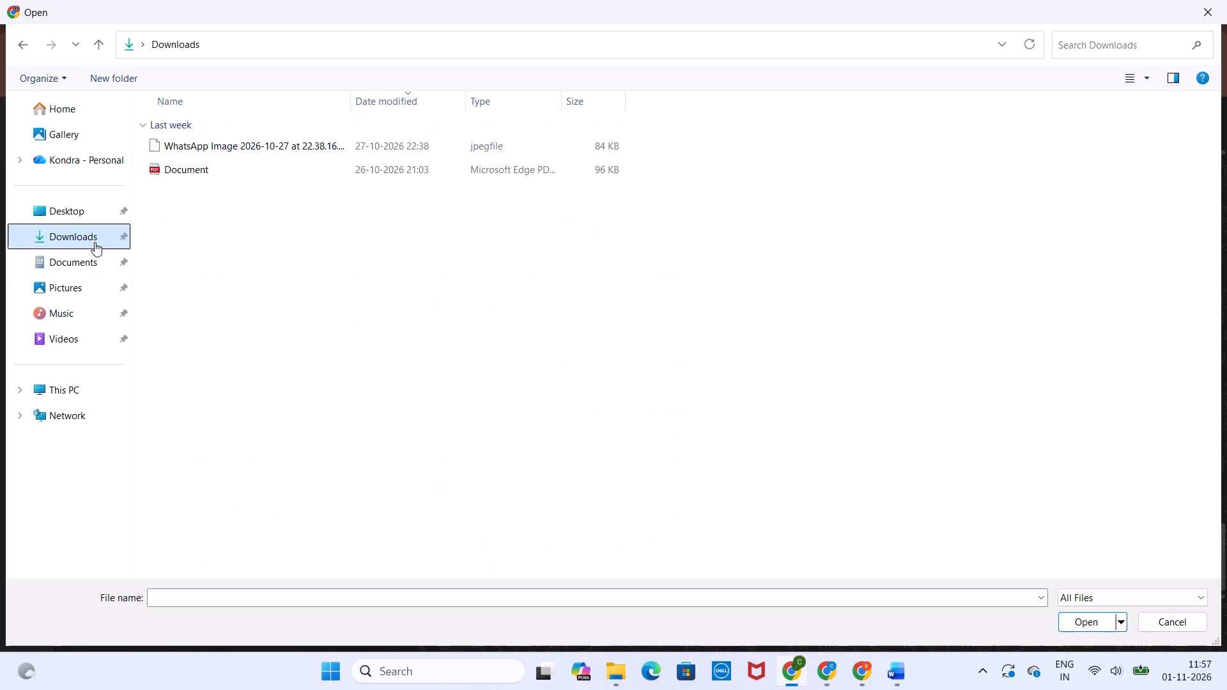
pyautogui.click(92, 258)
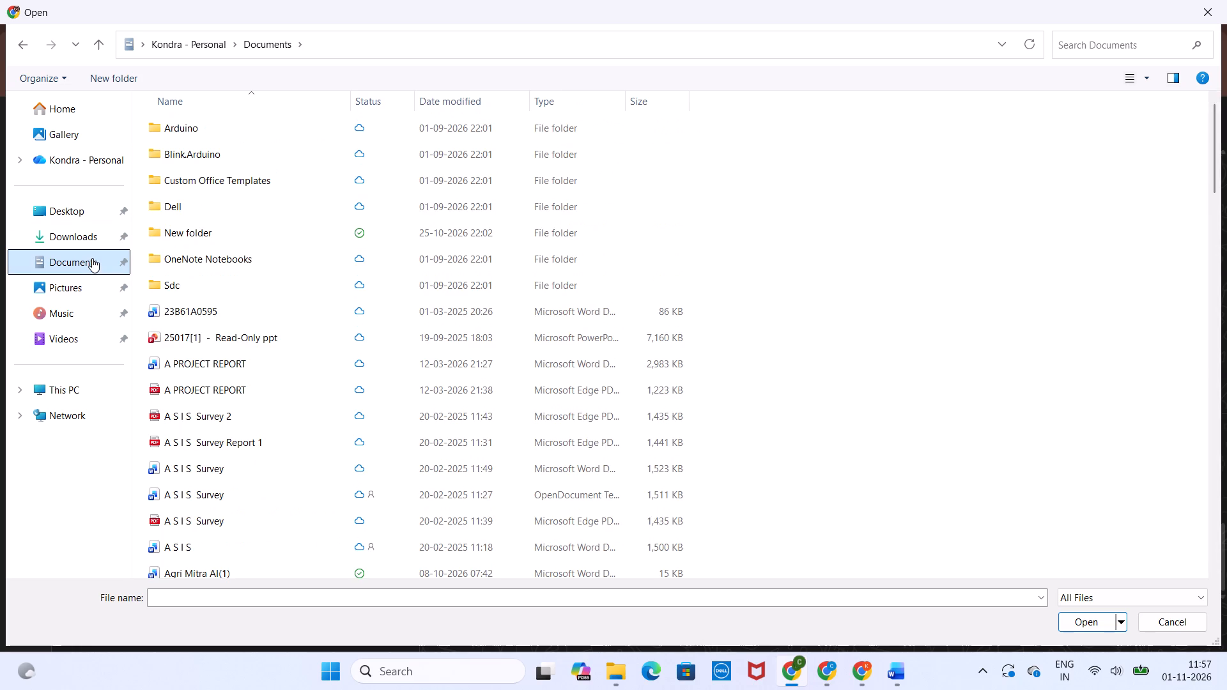